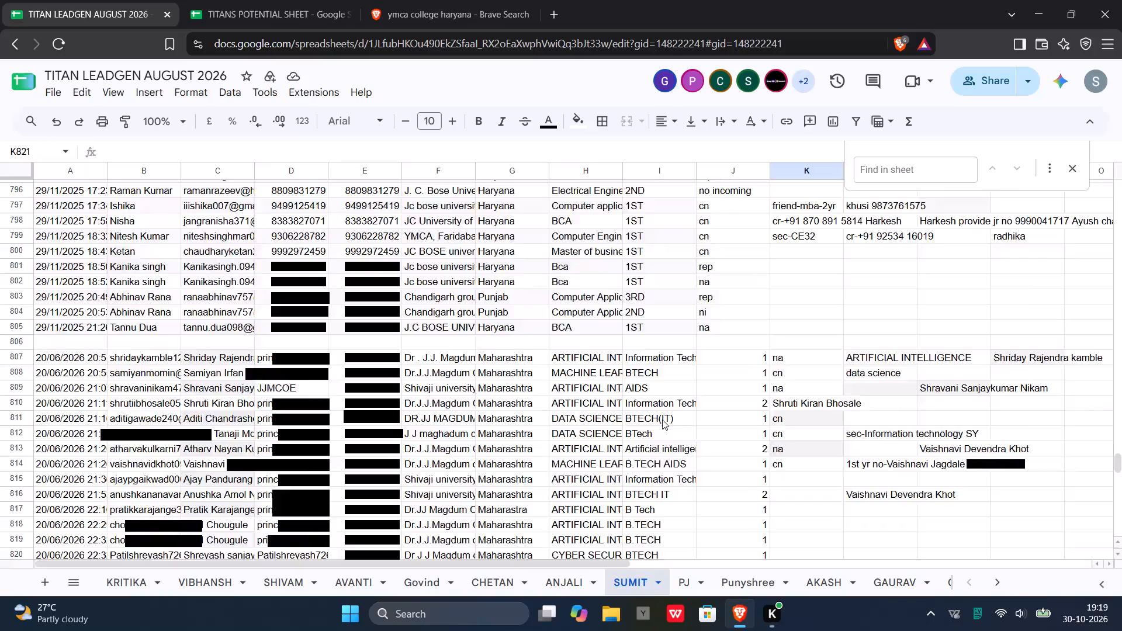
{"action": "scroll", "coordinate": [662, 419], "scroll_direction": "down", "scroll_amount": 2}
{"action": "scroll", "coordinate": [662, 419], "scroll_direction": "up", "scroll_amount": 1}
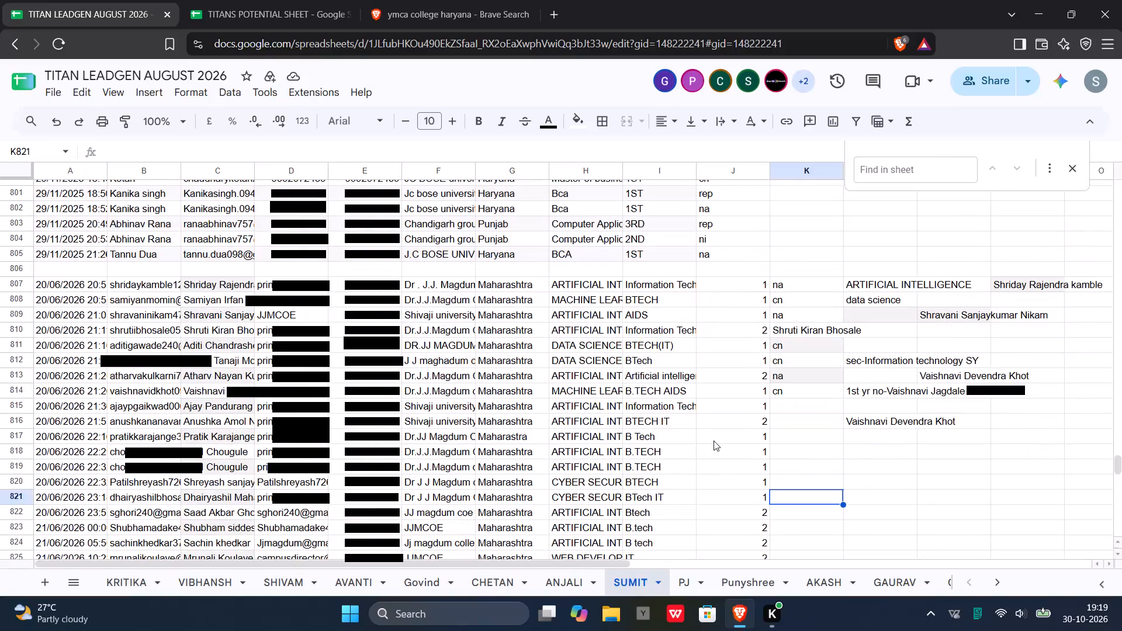
Raise the display brightness to nearly its maximum level and return to the spreadsheet.
{"action": "left_click", "coordinate": [1048, 616]}
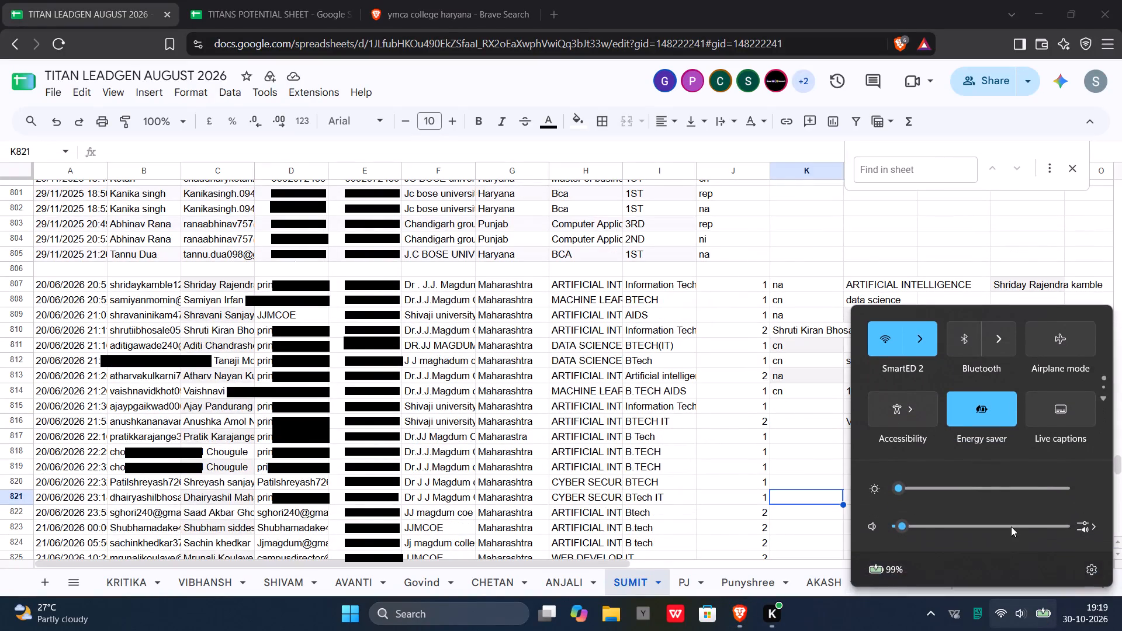
{"action": "left_click_drag", "start_coordinate": [975, 487], "coordinate": [1040, 487]}
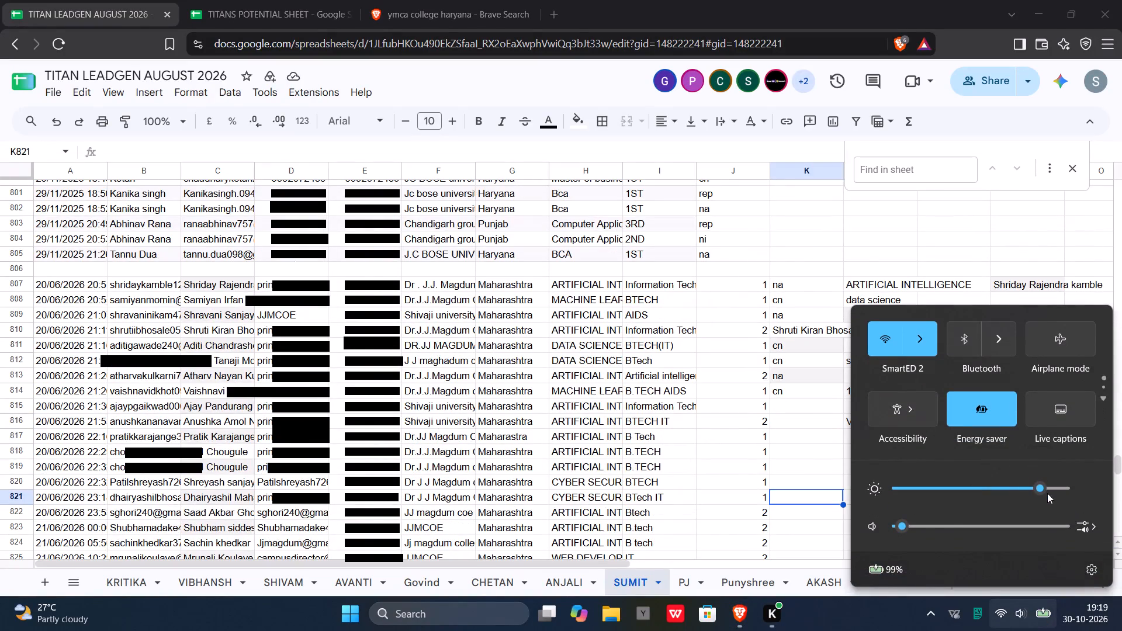
{"action": "left_click", "coordinate": [1055, 490]}
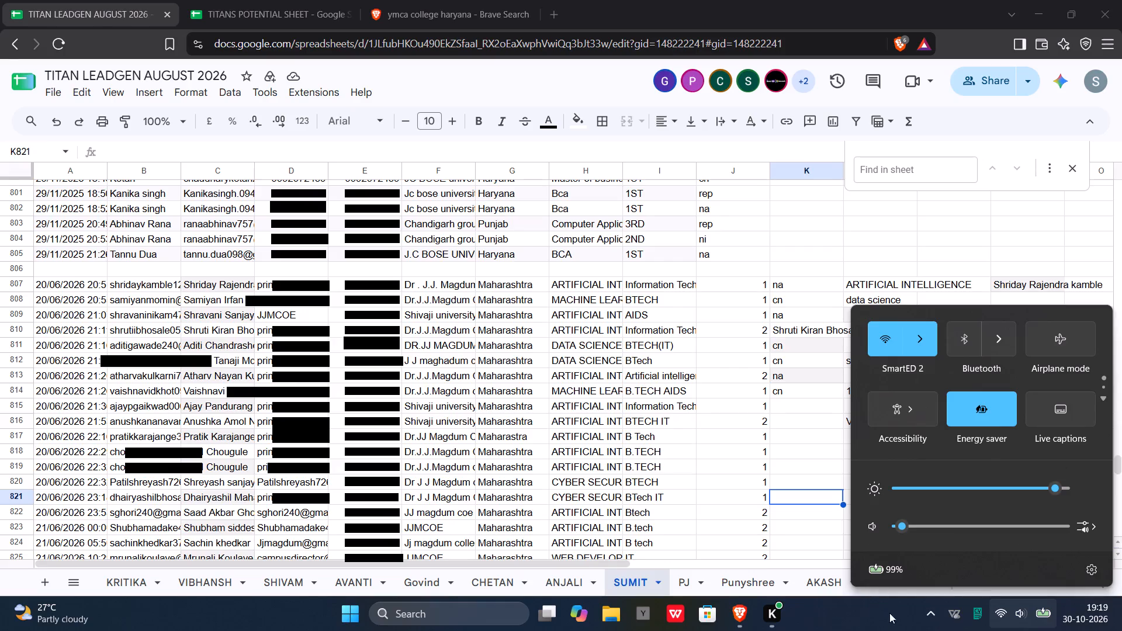
{"action": "left_click", "coordinate": [1019, 613]}
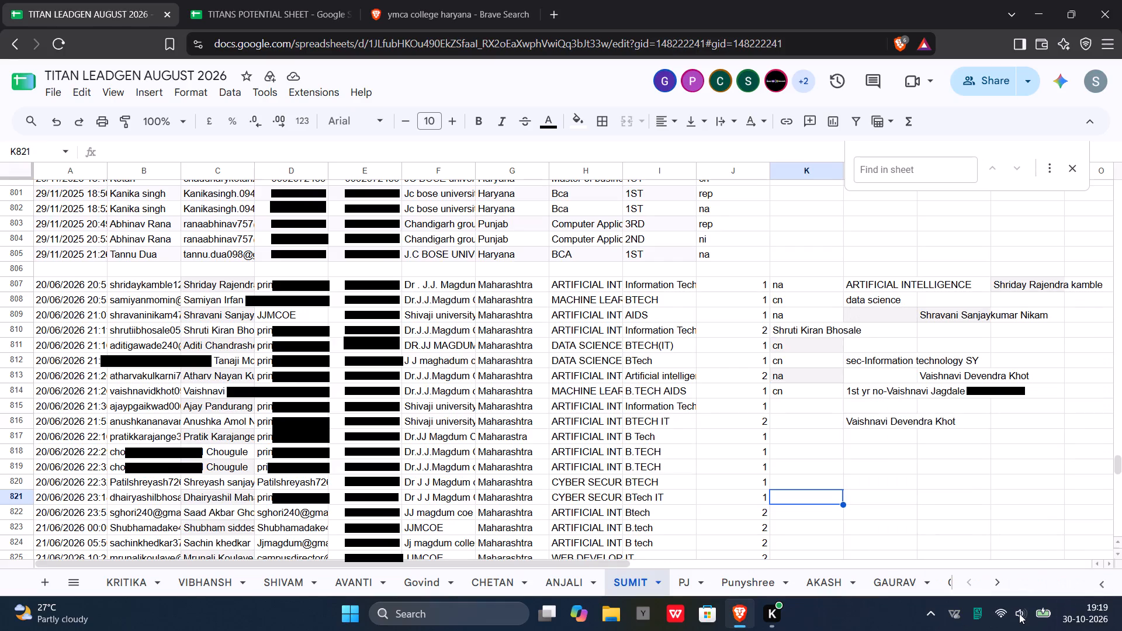
{"action": "left_click", "coordinate": [1019, 613]}
{"action": "left_click", "coordinate": [1019, 613]}
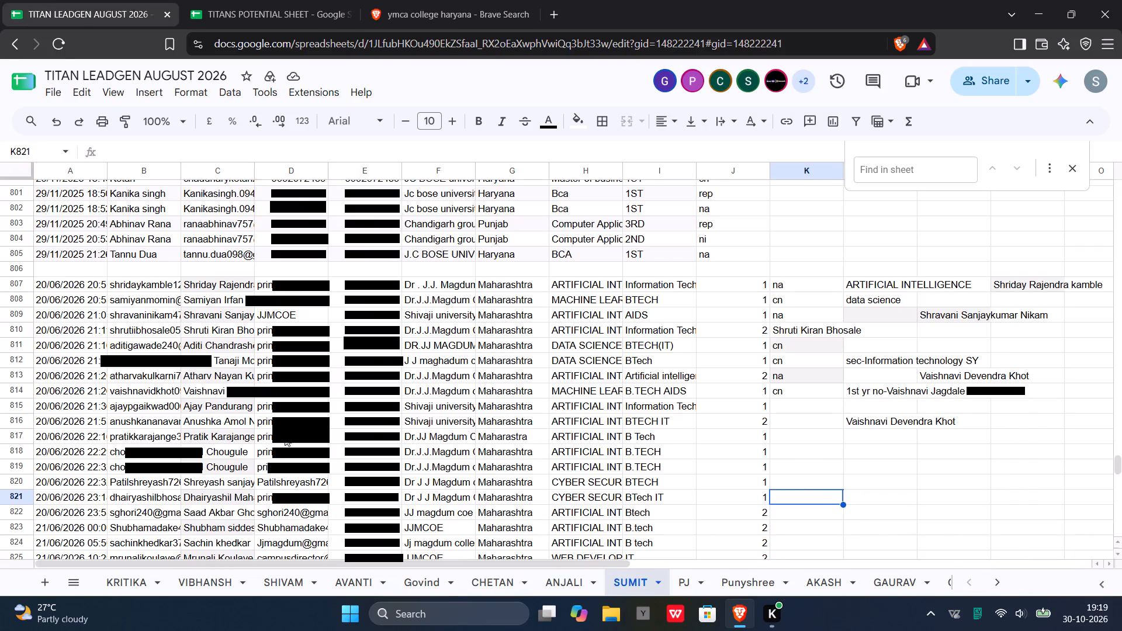
Copy the contact number in column E of row 817 on the SUMIT sheet.
{"action": "right_click", "coordinate": [358, 438]}
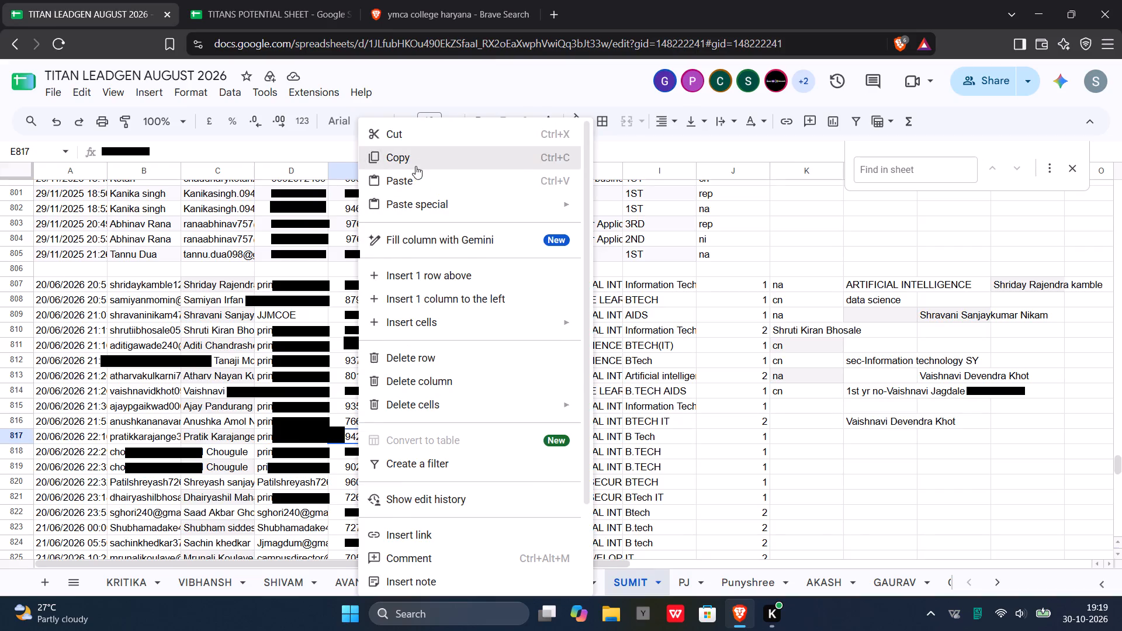
Copy the contact number from cell E817 on the SUMIT sheet.
{"action": "left_click", "coordinate": [415, 160]}
Copy the student's name from C817 and paste it into L817 in the same row, choosing it from the clipboard history.
{"action": "right_click", "coordinate": [220, 437]}
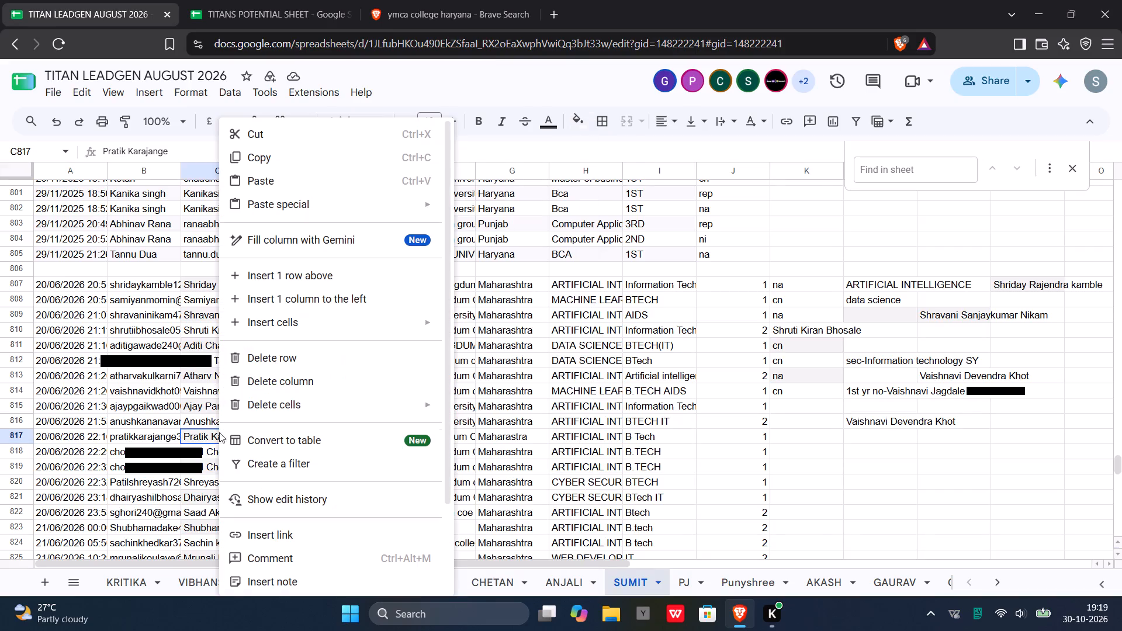
{"action": "left_click", "coordinate": [286, 160]}
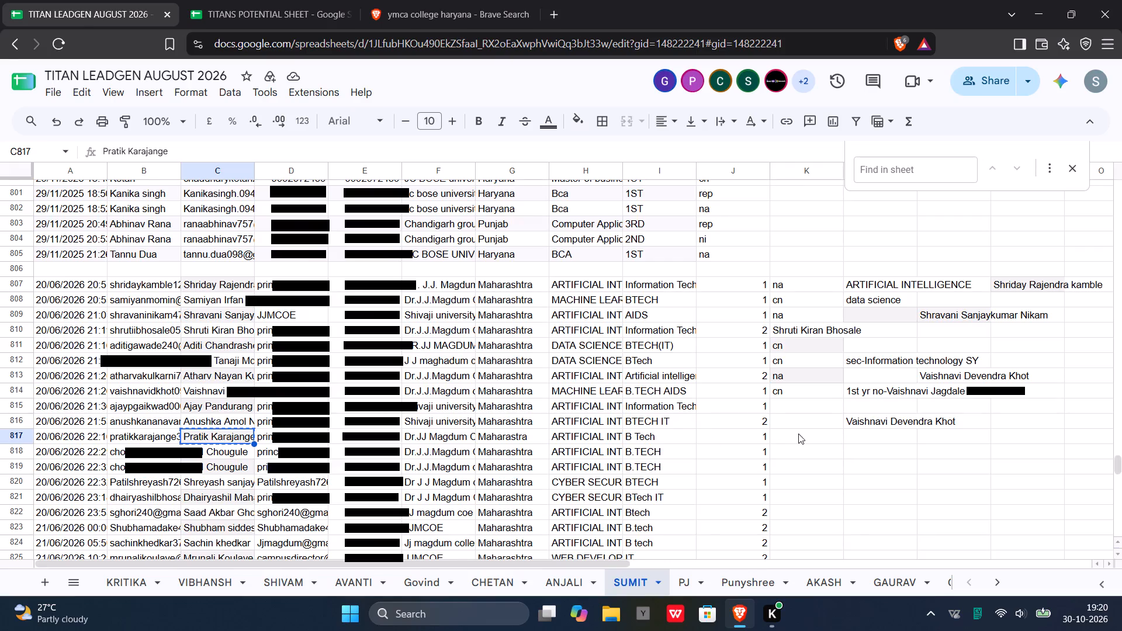
{"action": "right_click", "coordinate": [860, 434]}
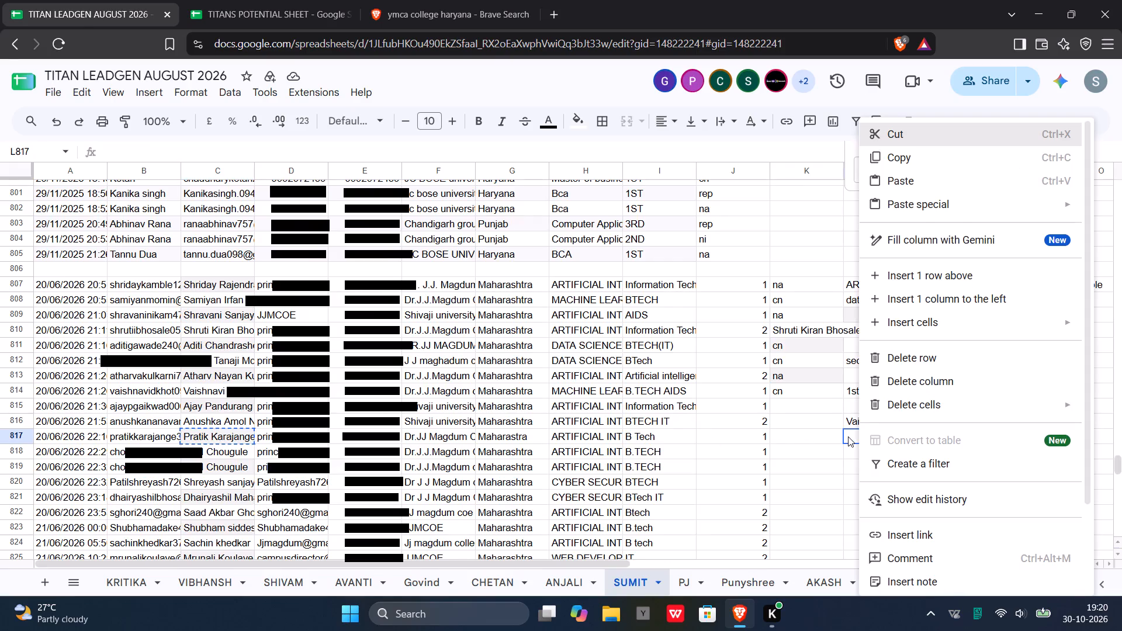
{"action": "left_click", "coordinate": [848, 436]}
{"action": "key", "text": "super+v"}
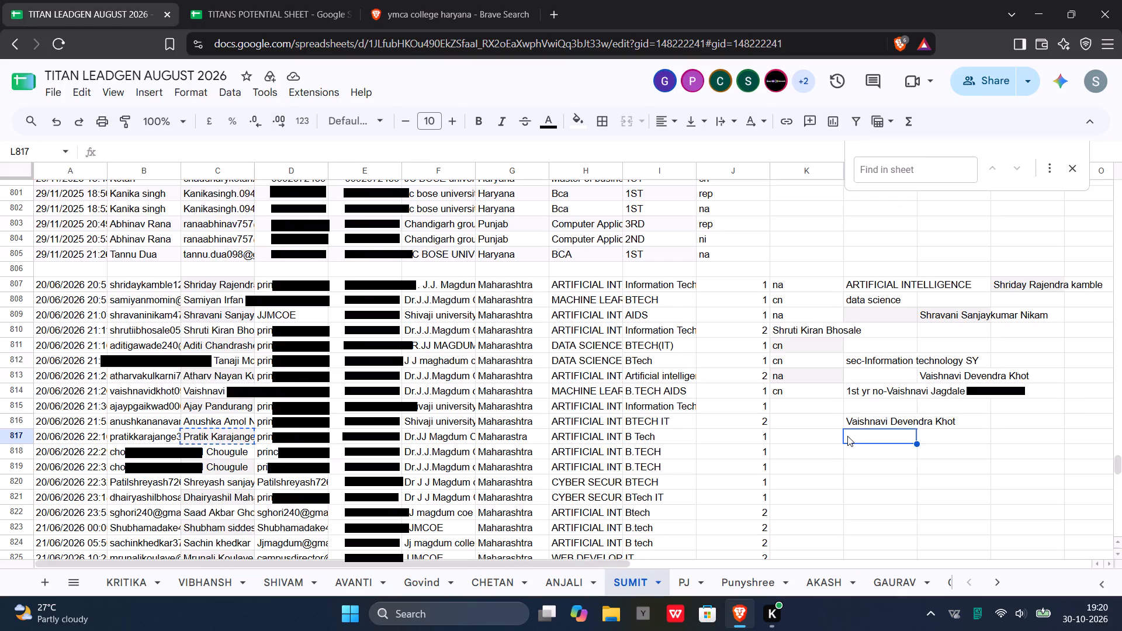
{"action": "left_click_drag", "start_coordinate": [154, 85], "coordinate": [160, 86]}
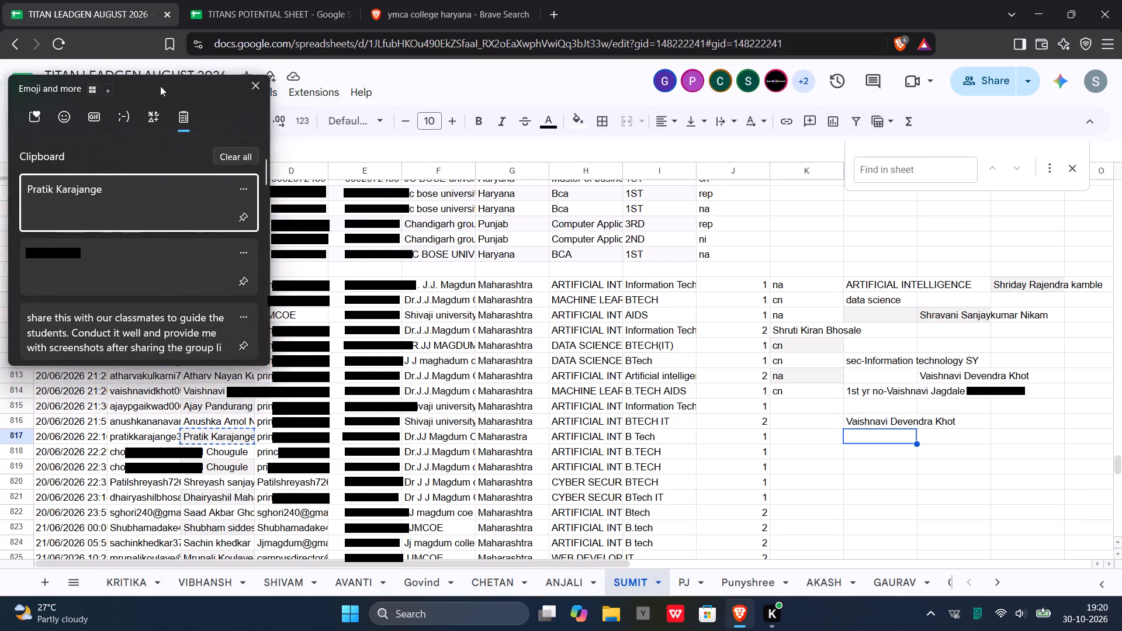
{"action": "left_click_drag", "start_coordinate": [160, 86], "coordinate": [576, 223]}
{"action": "left_click", "coordinate": [518, 346]}
{"action": "key", "text": "ctrl+v"}
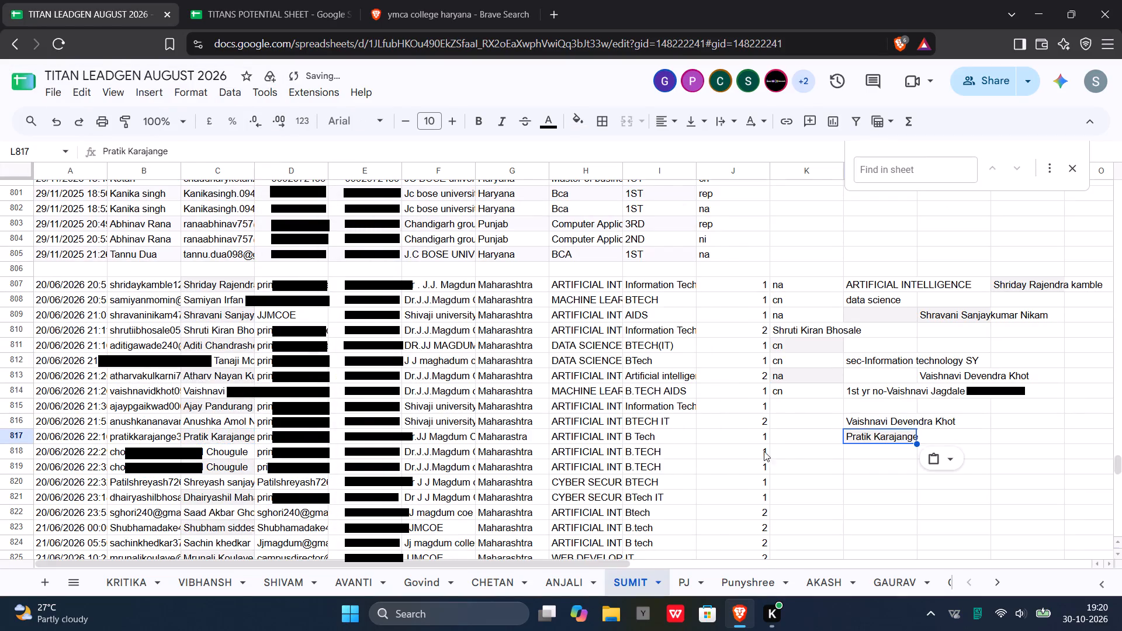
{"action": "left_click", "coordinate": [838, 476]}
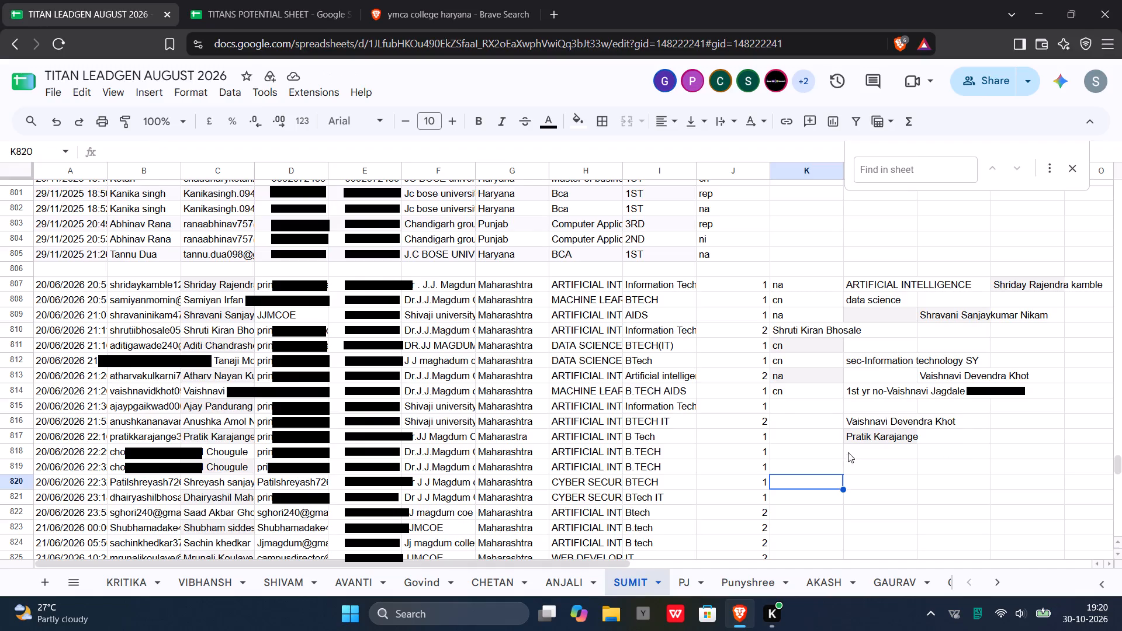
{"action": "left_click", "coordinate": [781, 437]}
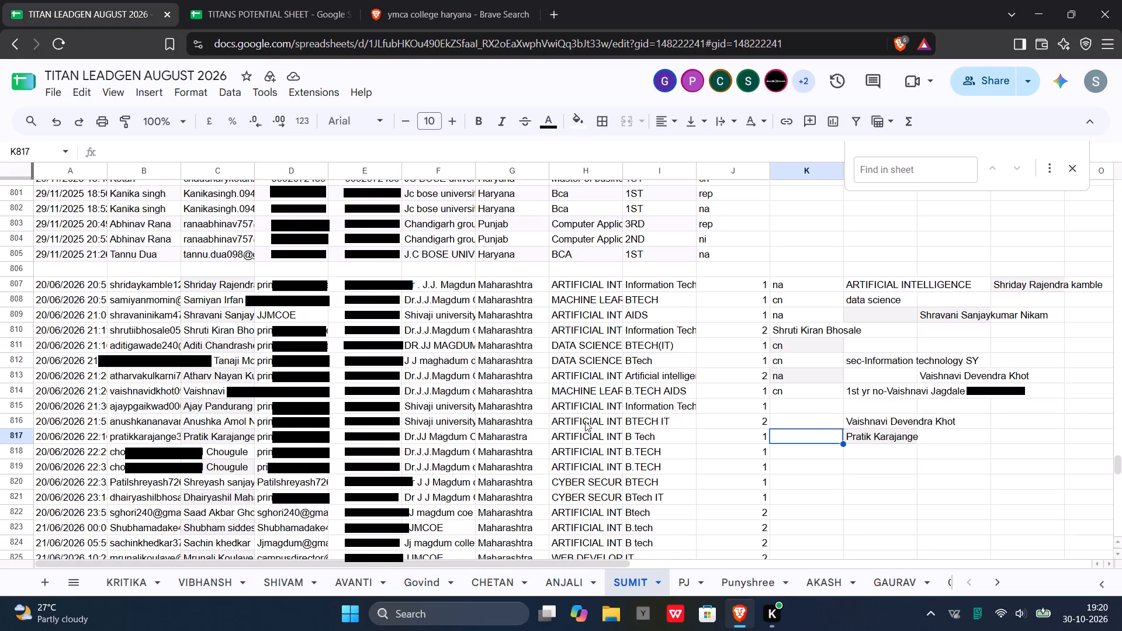
Select the contact number in cell E816 and bring up the cell's available actions.
{"action": "right_click", "coordinate": [374, 419]}
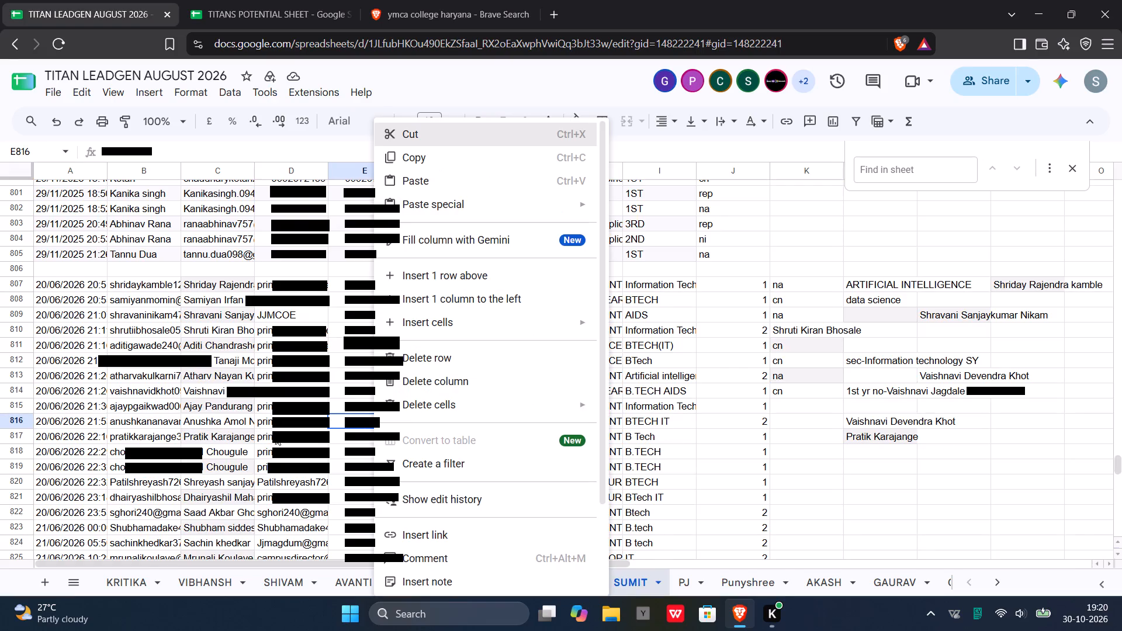
Copy the student's name from C815 and the contact number from E815 on the SUMIT sheet.
{"action": "left_click", "coordinate": [939, 483]}
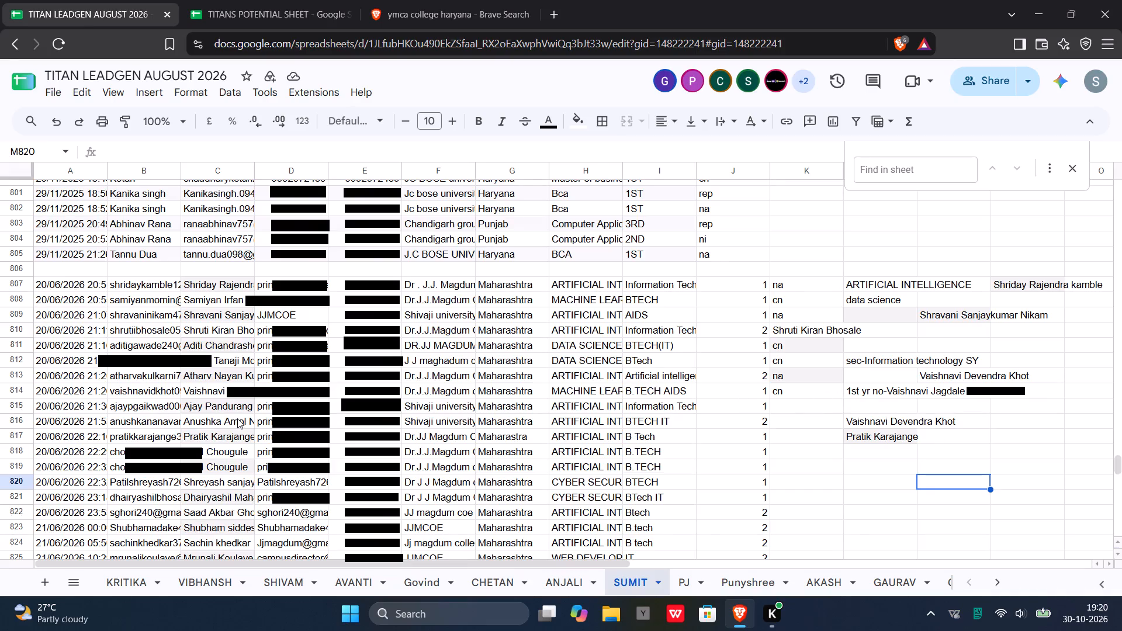
{"action": "right_click", "coordinate": [220, 408]}
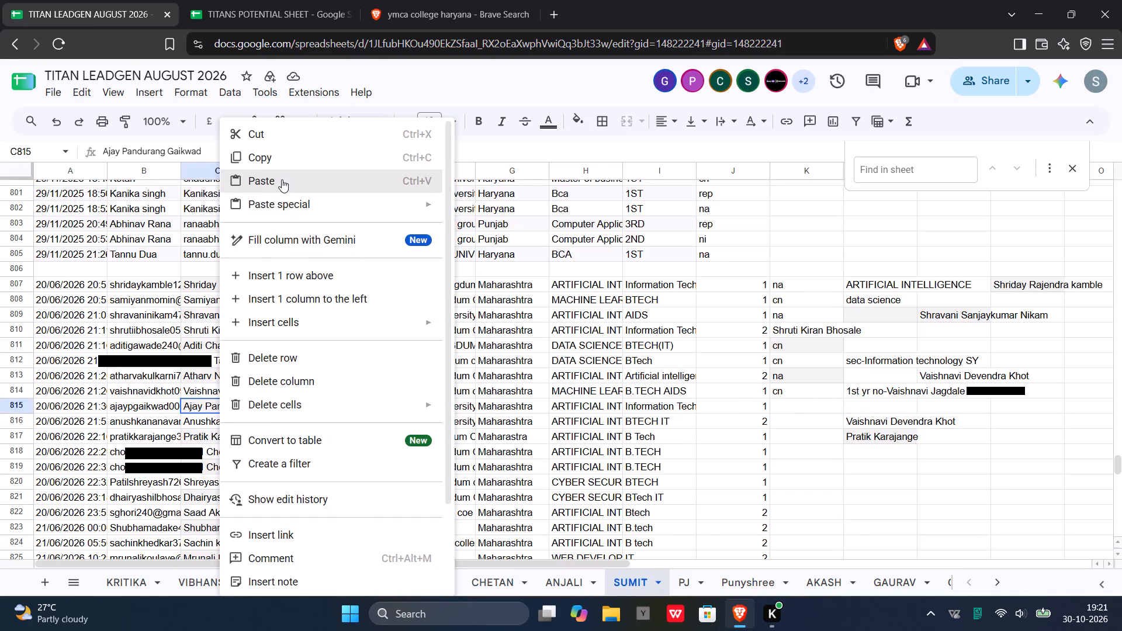
{"action": "left_click", "coordinate": [289, 157]}
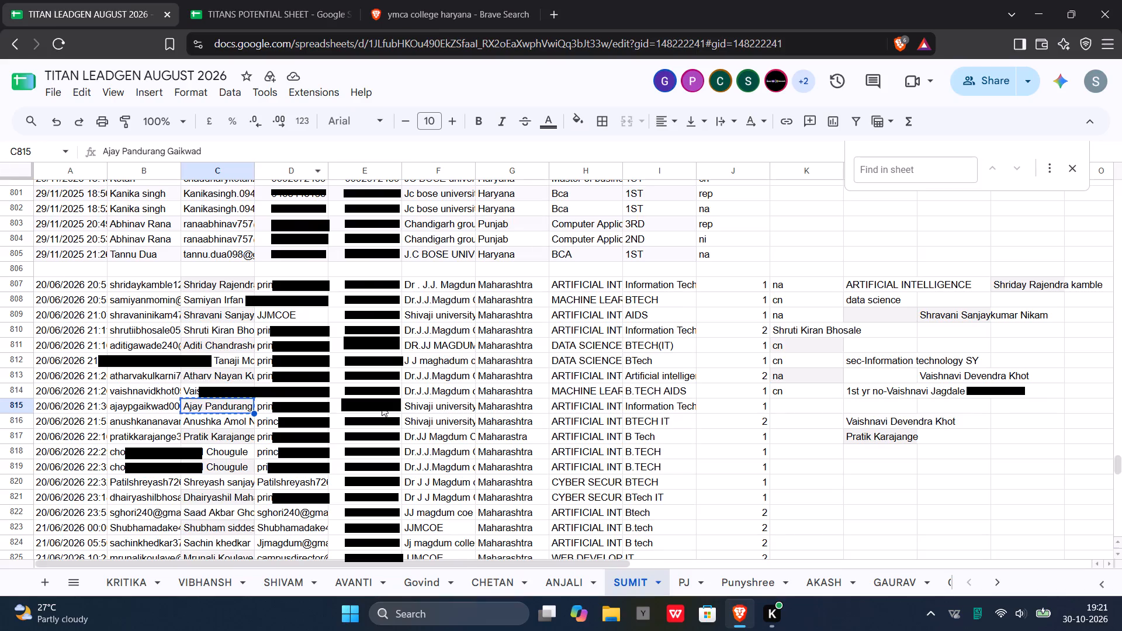
{"action": "right_click", "coordinate": [381, 406]}
{"action": "left_click", "coordinate": [424, 155]}
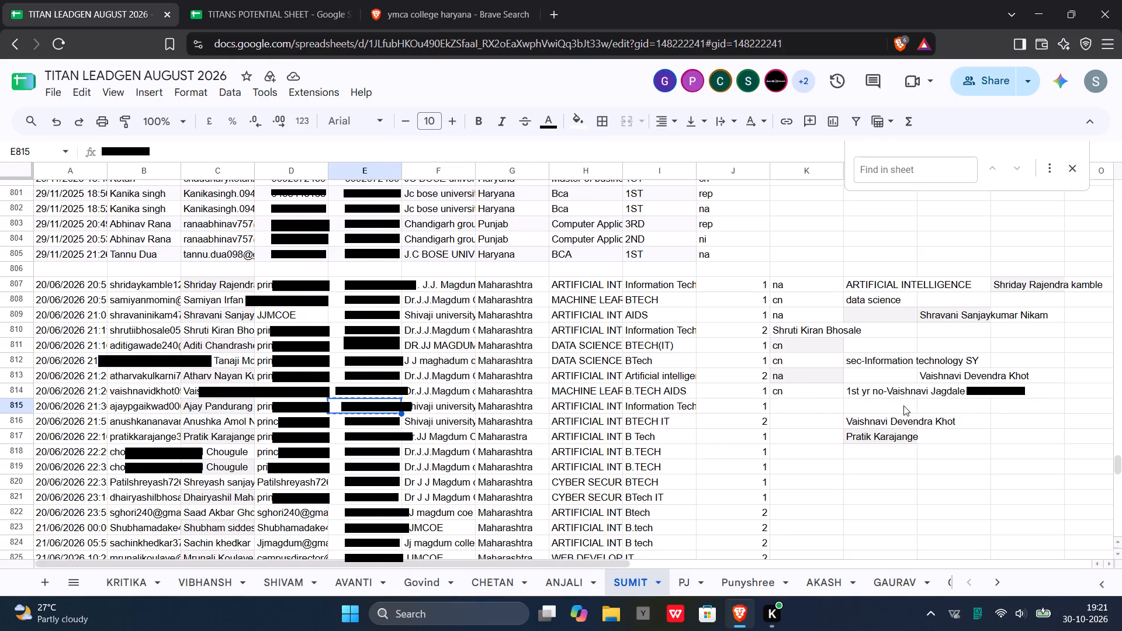
Paste the student's name copied from C815 into M815, choosing it from the clipboard history.
{"action": "left_click", "coordinate": [934, 404]}
{"action": "key", "text": "super+v"}
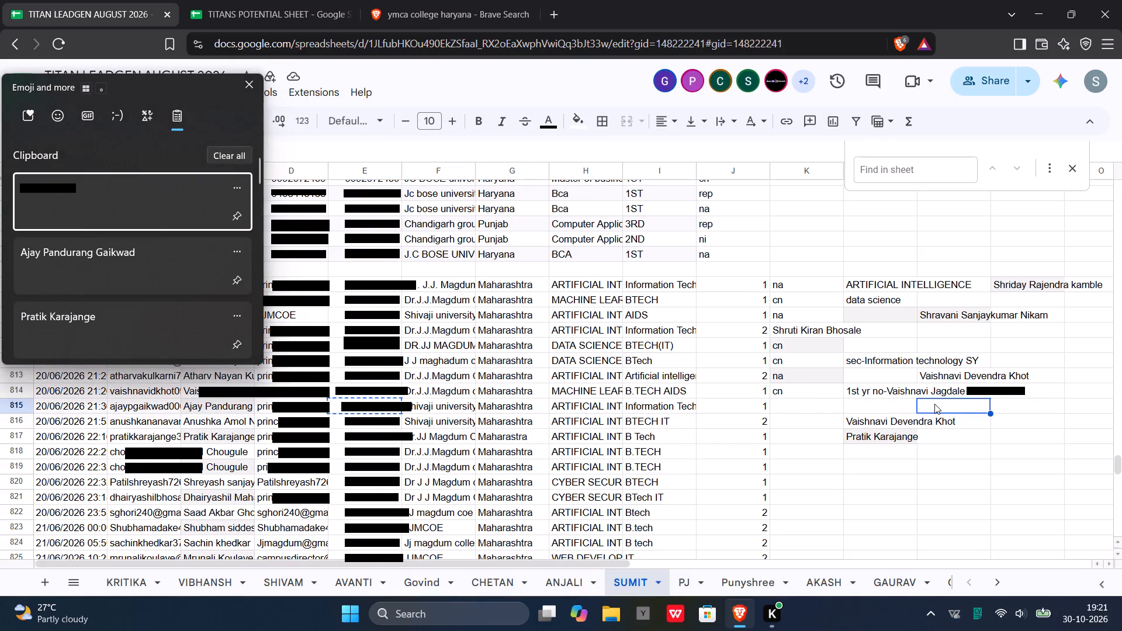
{"action": "left_click_drag", "start_coordinate": [150, 82], "coordinate": [434, 221]}
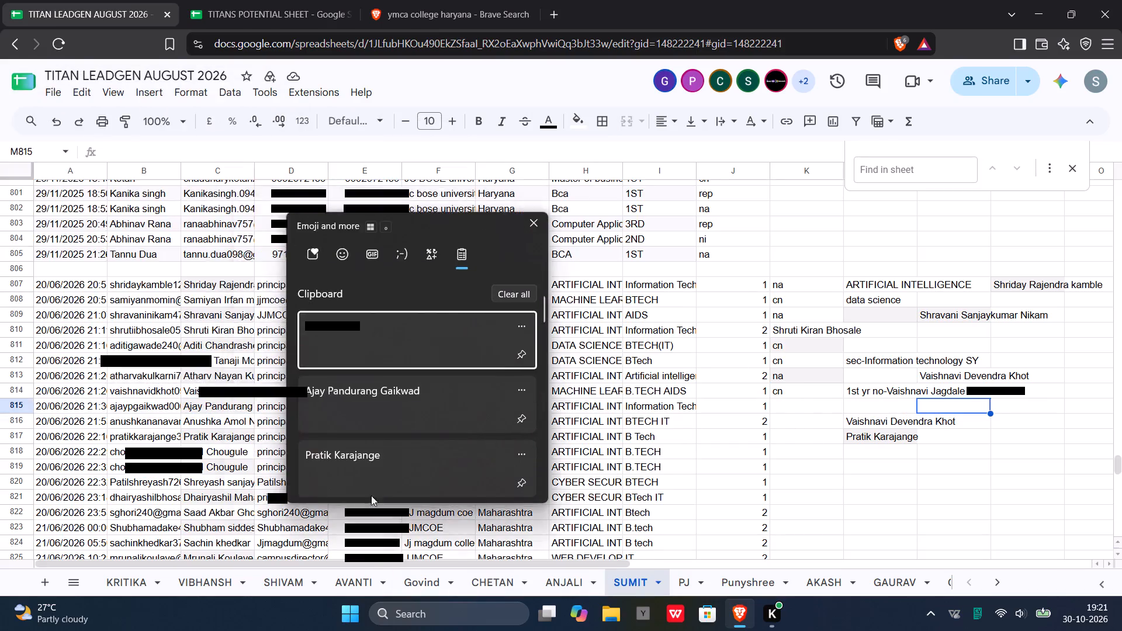
{"action": "left_click", "coordinate": [375, 414]}
{"action": "key", "text": "ctrl+v"}
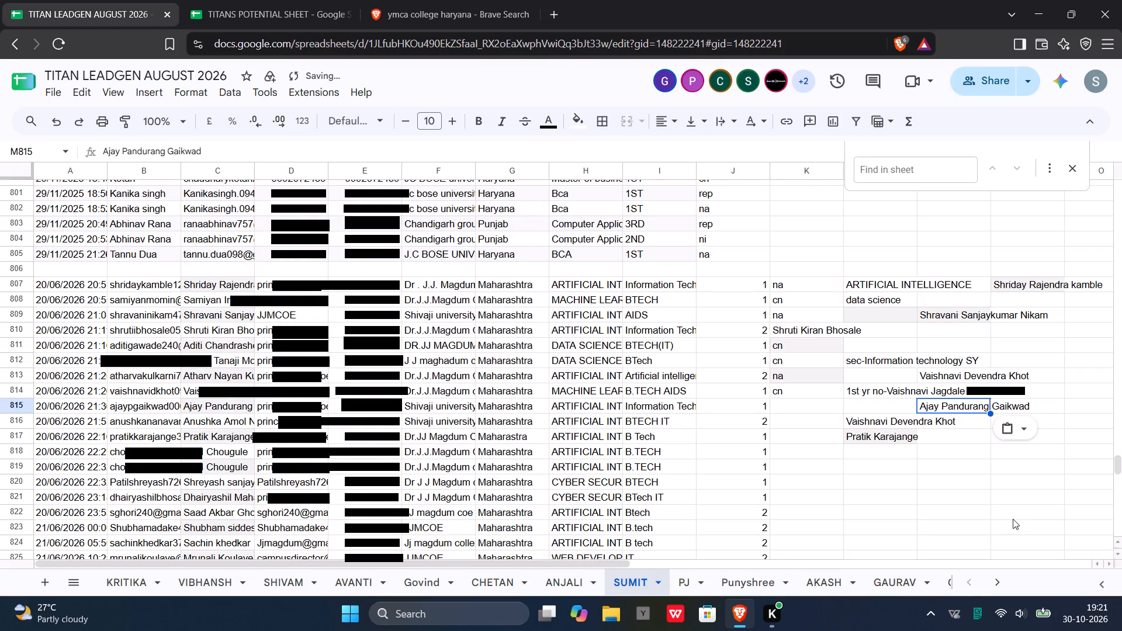
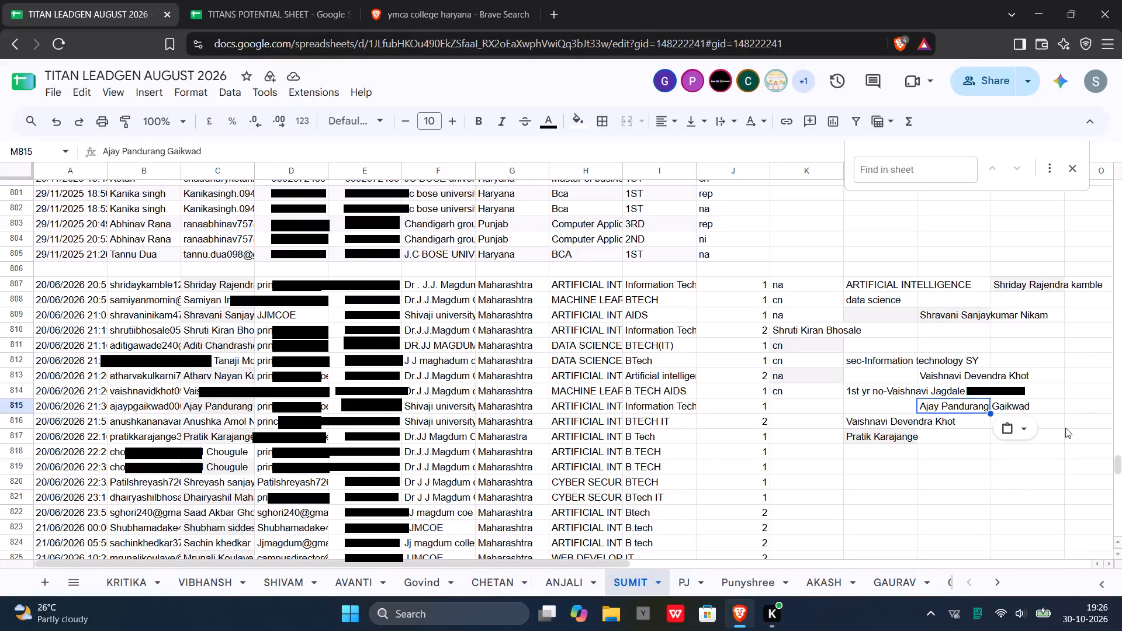
Enter a note beginning "Unofficial Ay" in cell O815, on the same row as the student name noted in M815.
{"action": "left_click", "coordinate": [1072, 406]}
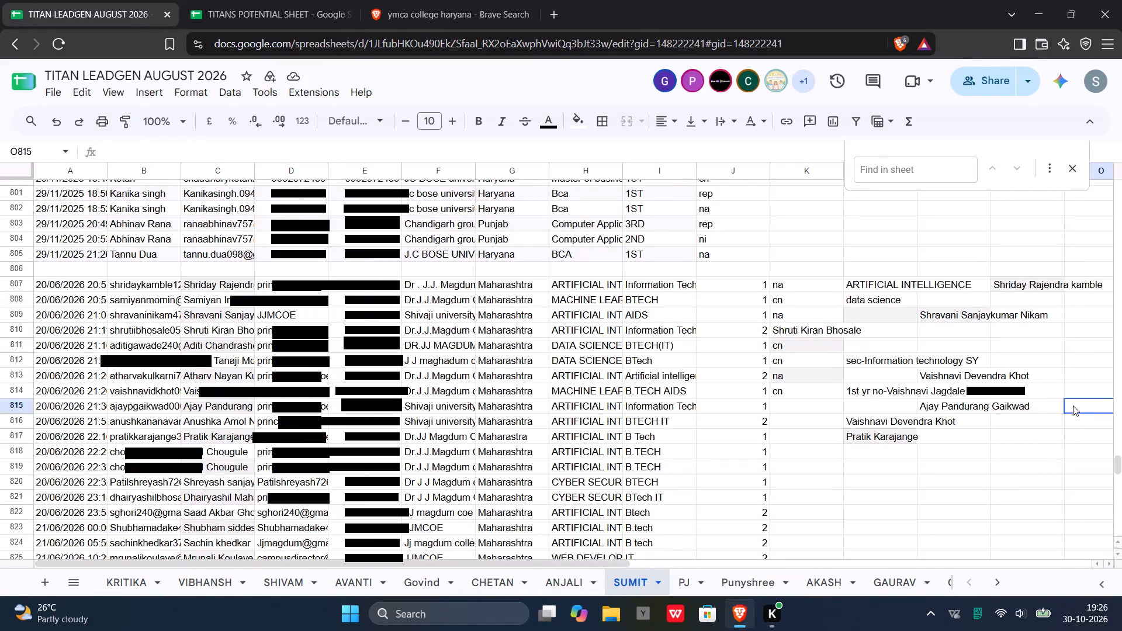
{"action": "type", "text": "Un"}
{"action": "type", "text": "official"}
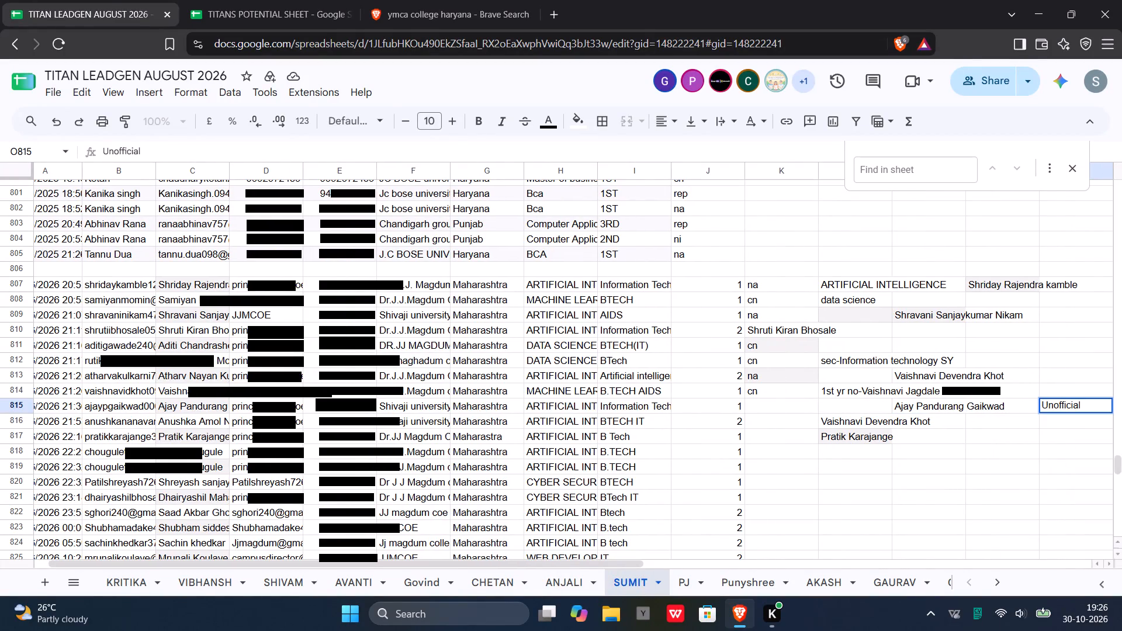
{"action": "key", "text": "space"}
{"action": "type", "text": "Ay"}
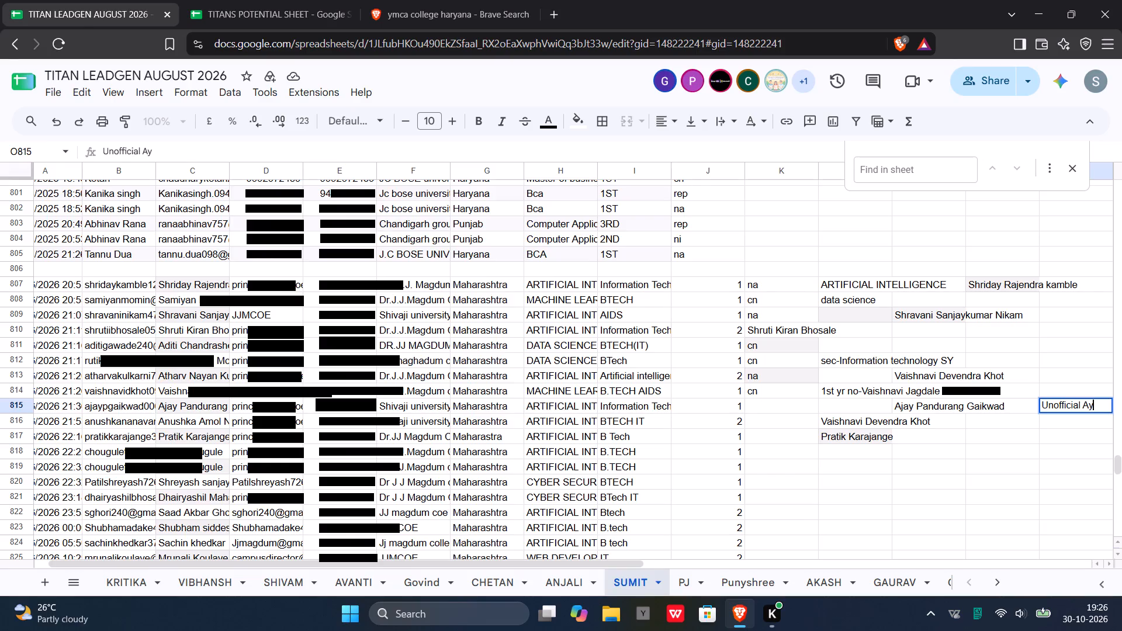
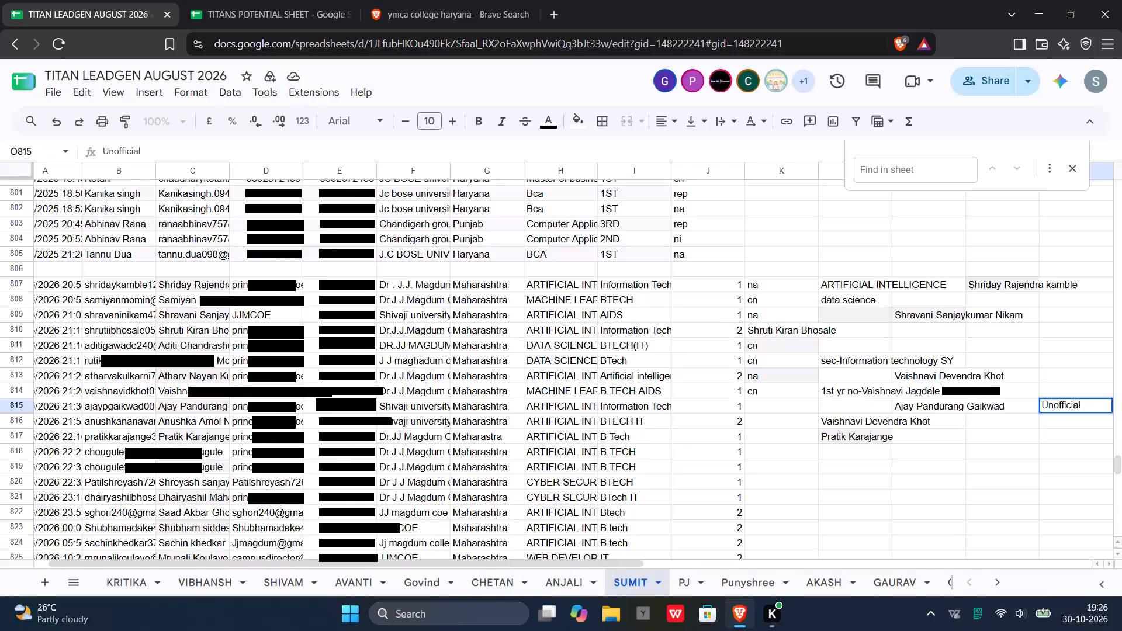
Extend the note in cell O815 on the SUMIT sheet so that it reads "Unofficial FY-".
{"action": "type", "text": "Fy"}
{"action": "key", "text": "BackSpace"}
{"action": "key", "text": "shift+y"}
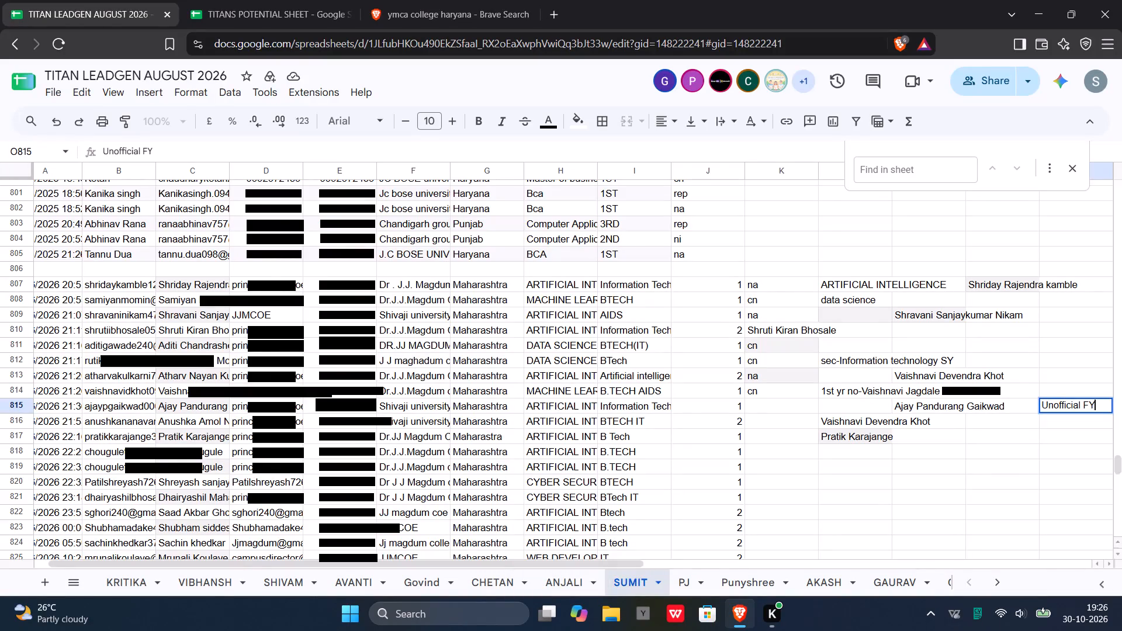
{"action": "key", "text": "minus"}
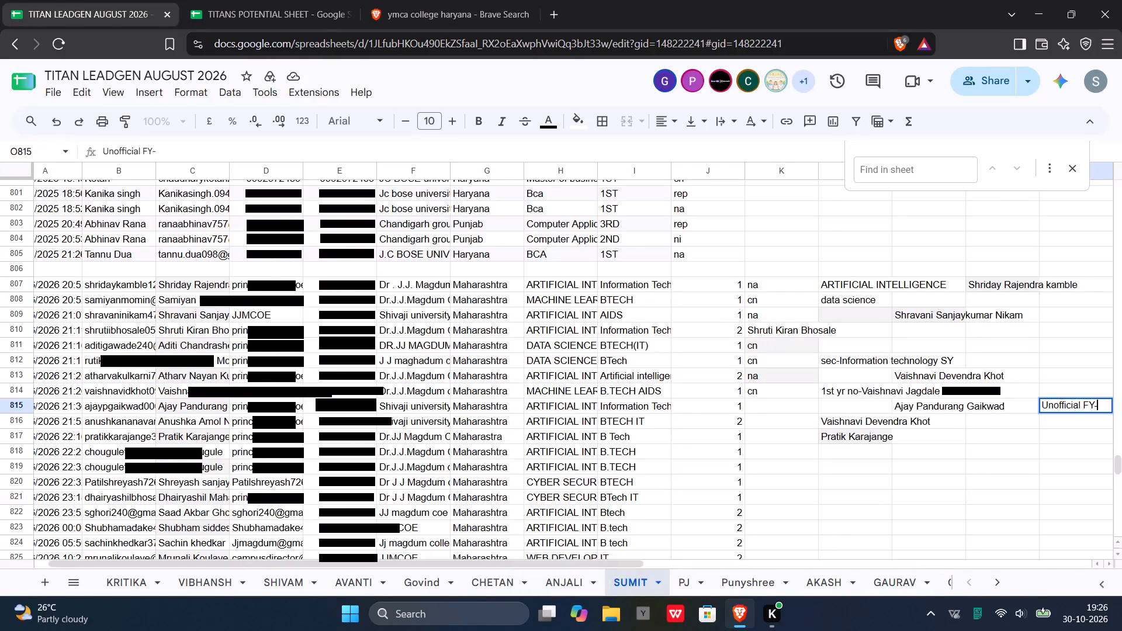
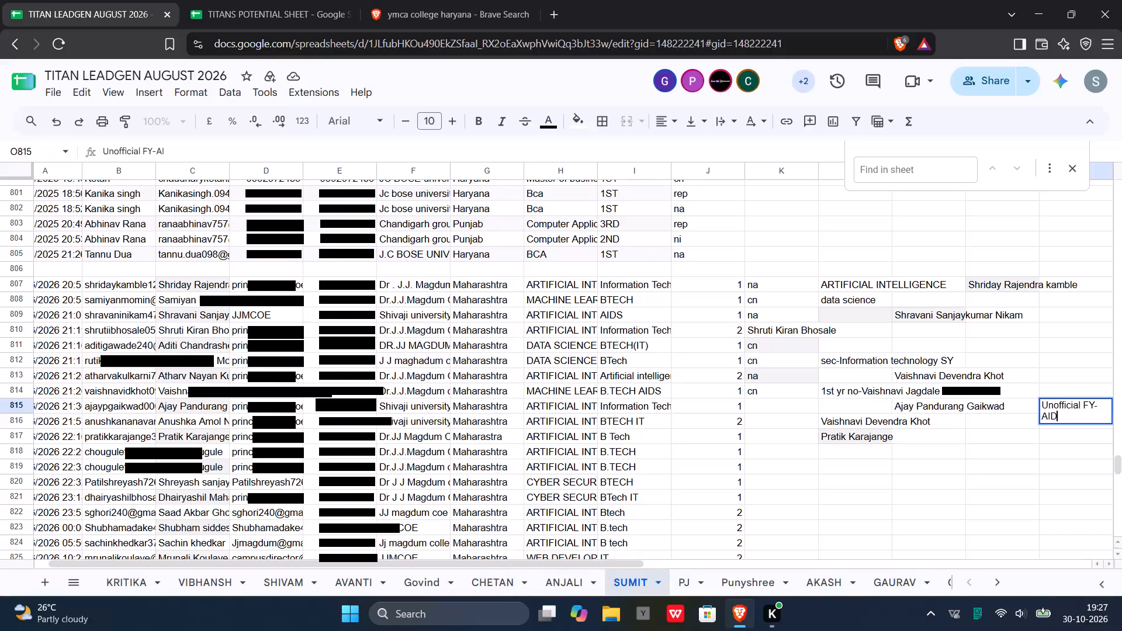
Enter the completed note "Unofficial FY-AID" in cell O815 on the SUMIT sheet.
{"action": "key", "text": "Return"}
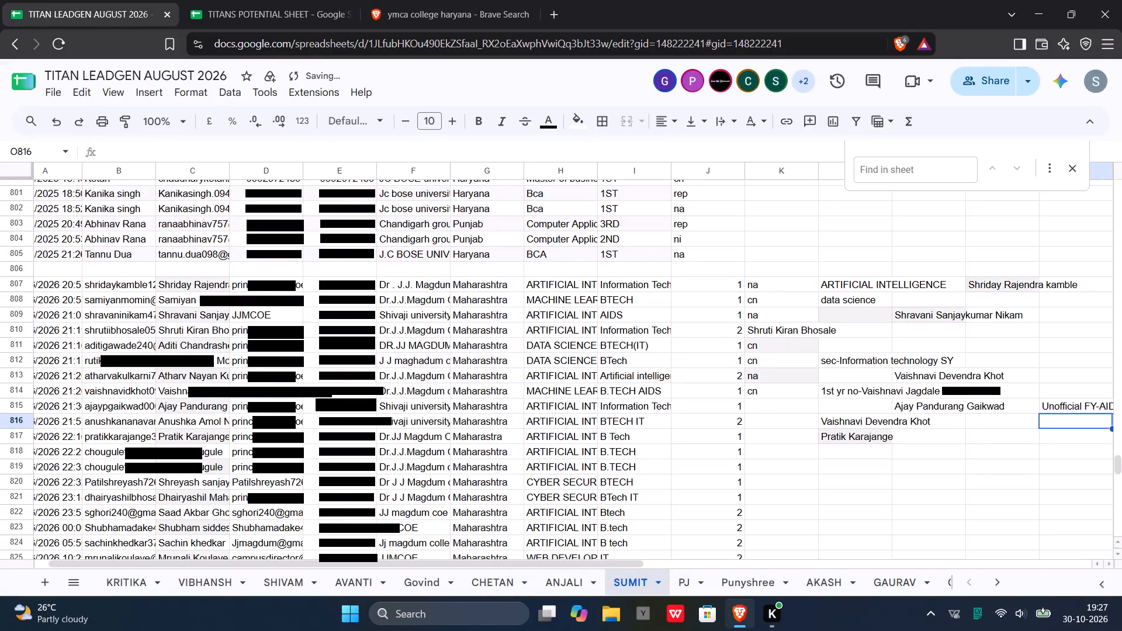
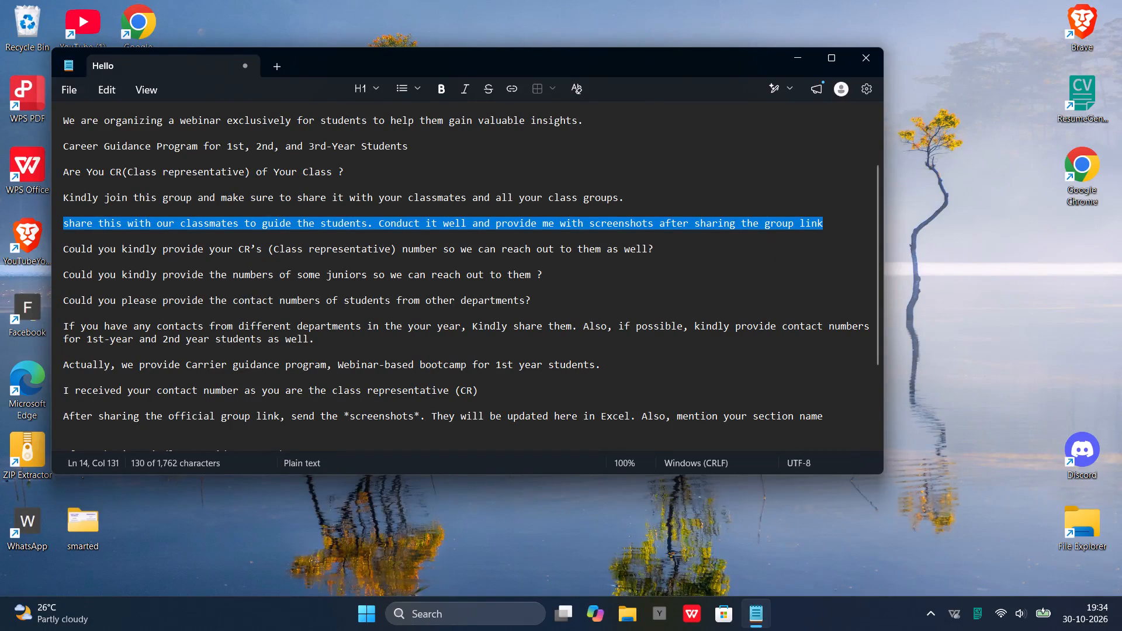
Select the sentence "If you have any contacts from different departments in the your year, Kindly share them." in the Hello note.
{"action": "left_click_drag", "start_coordinate": [578, 327], "coordinate": [98, 315]}
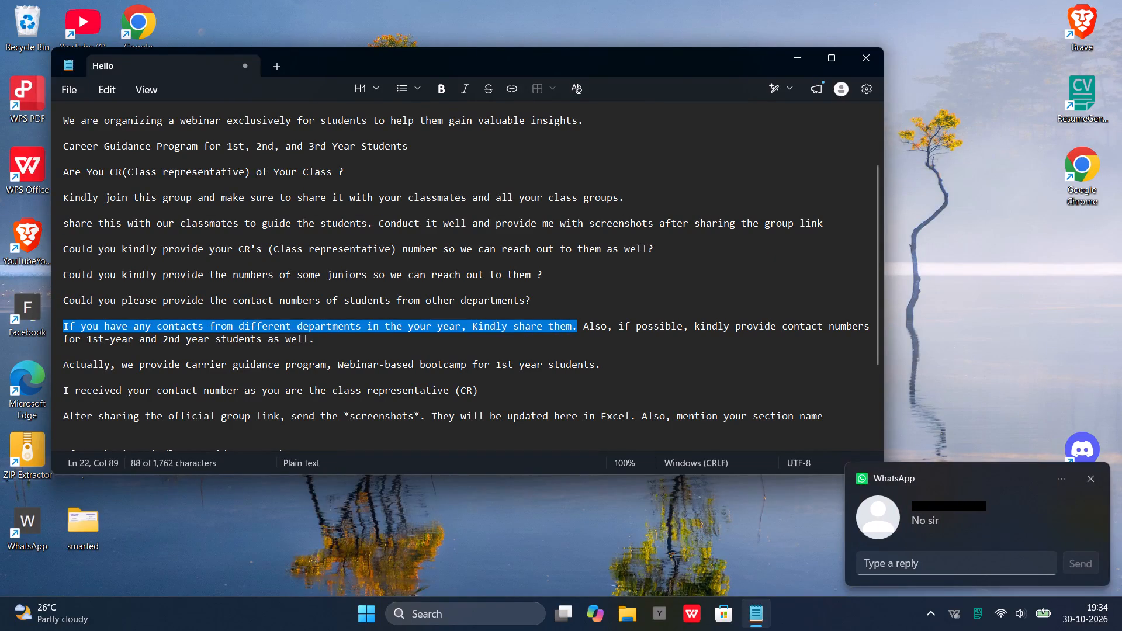
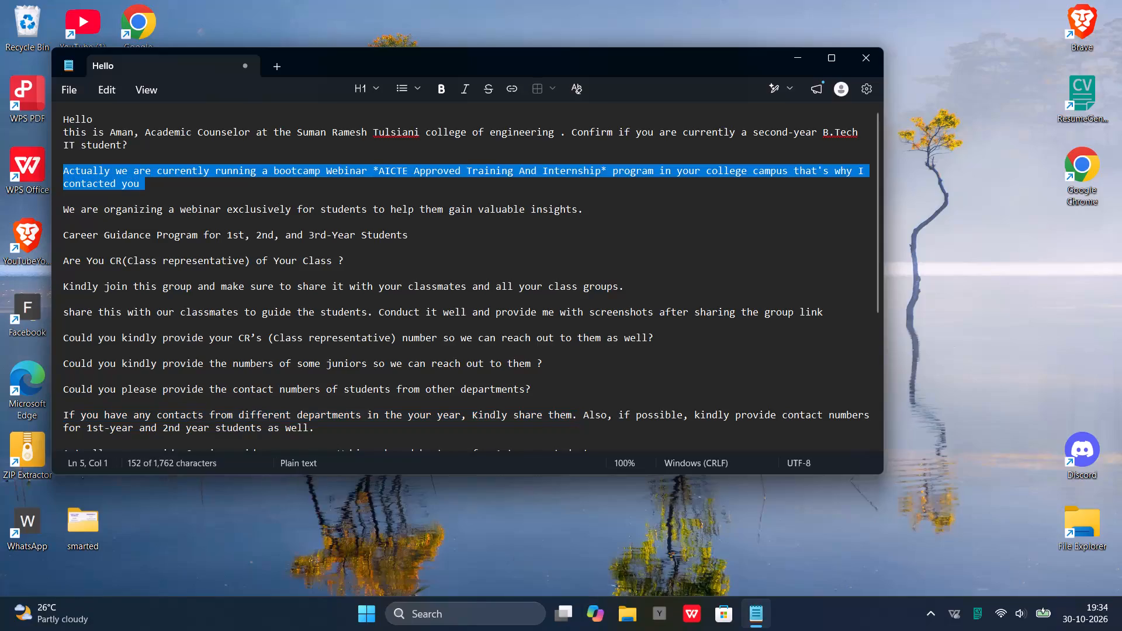
Copy three messages separately from the Hello note: the AICTE bootcamp explanation, the "We are organizing a webinar" line, and the "Are You CR" question.
{"action": "key", "text": "ctrl+c"}
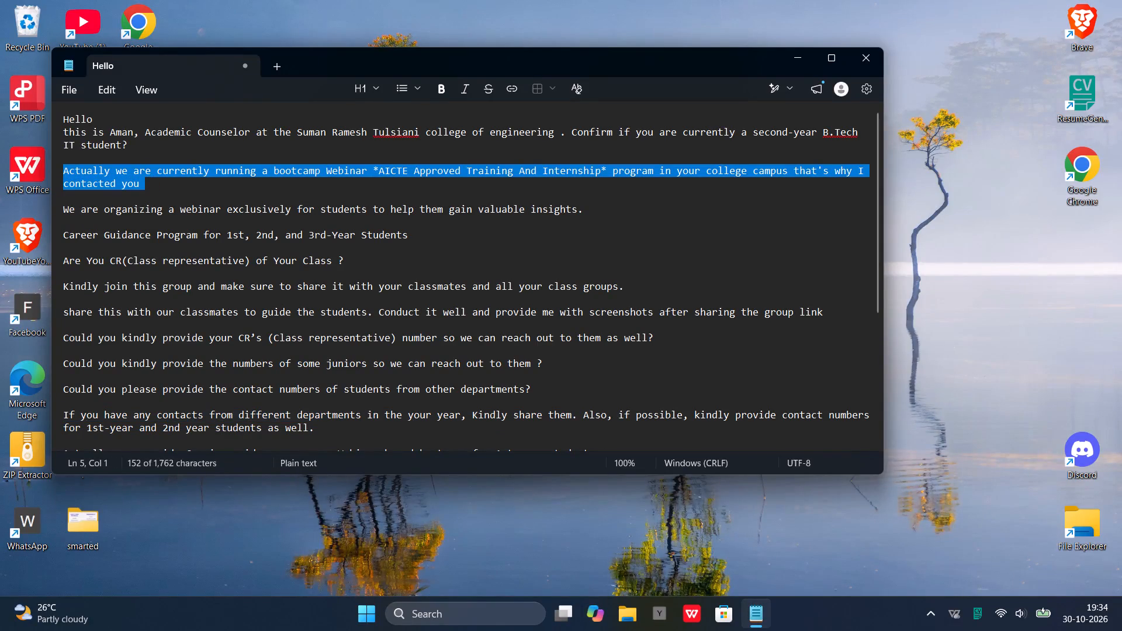
{"action": "left_click", "coordinate": [605, 241]}
{"action": "left_click_drag", "start_coordinate": [610, 218], "coordinate": [608, 196]}
{"action": "key", "text": "ctrl+c"}
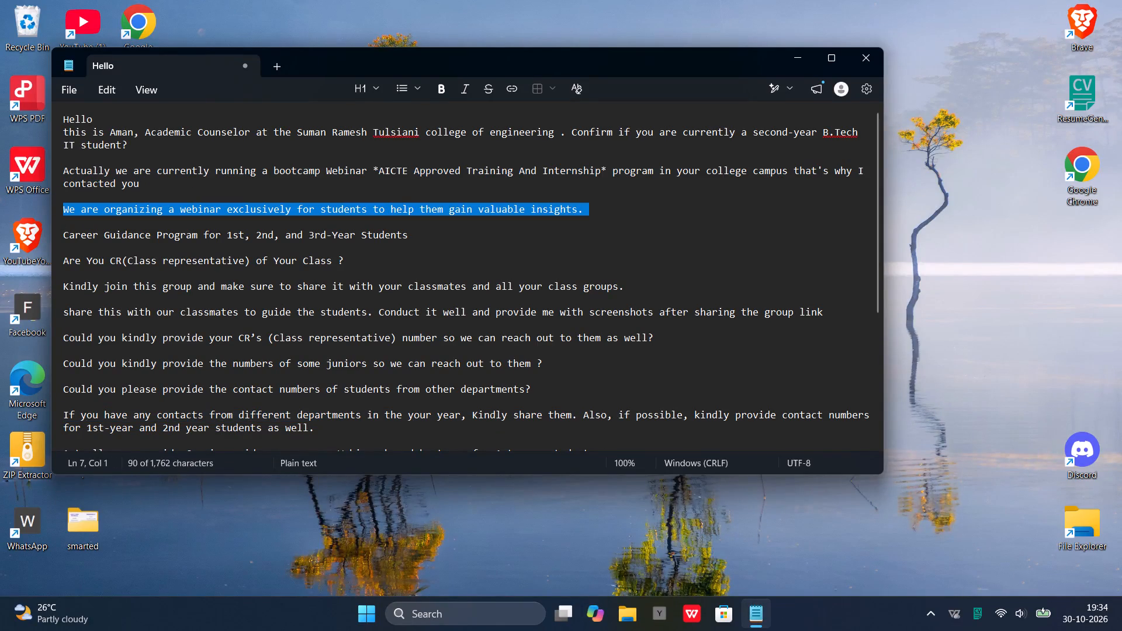
{"action": "left_click", "coordinate": [604, 231]}
{"action": "left_click_drag", "start_coordinate": [356, 265], "coordinate": [356, 250]}
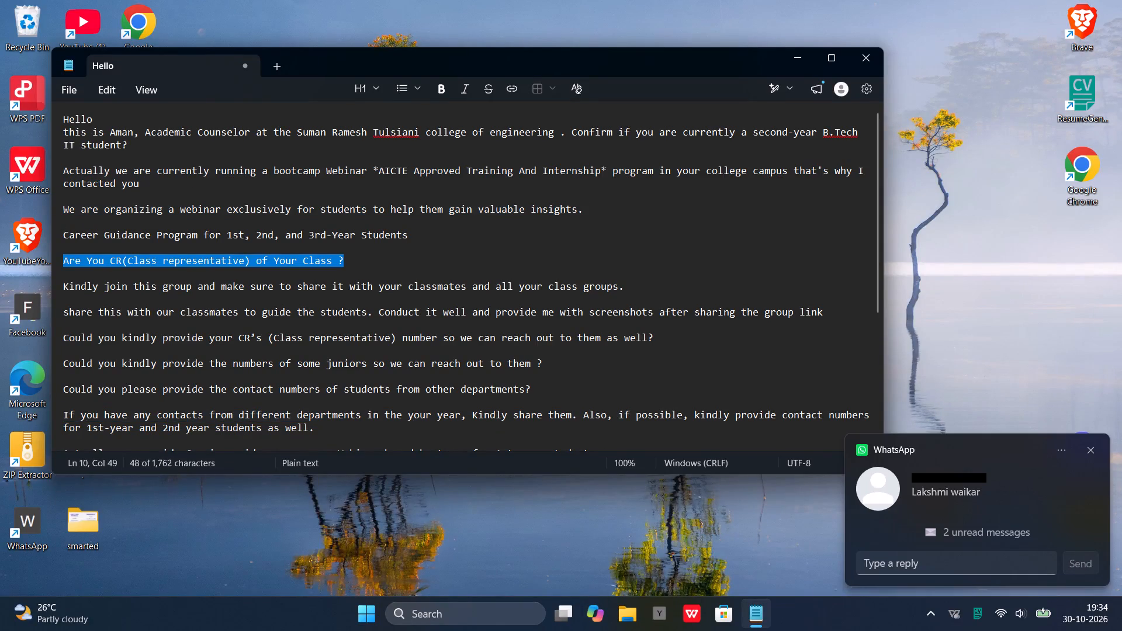
{"action": "left_click_drag", "start_coordinate": [356, 250], "coordinate": [356, 249]}
{"action": "key", "text": "ctrl+c"}
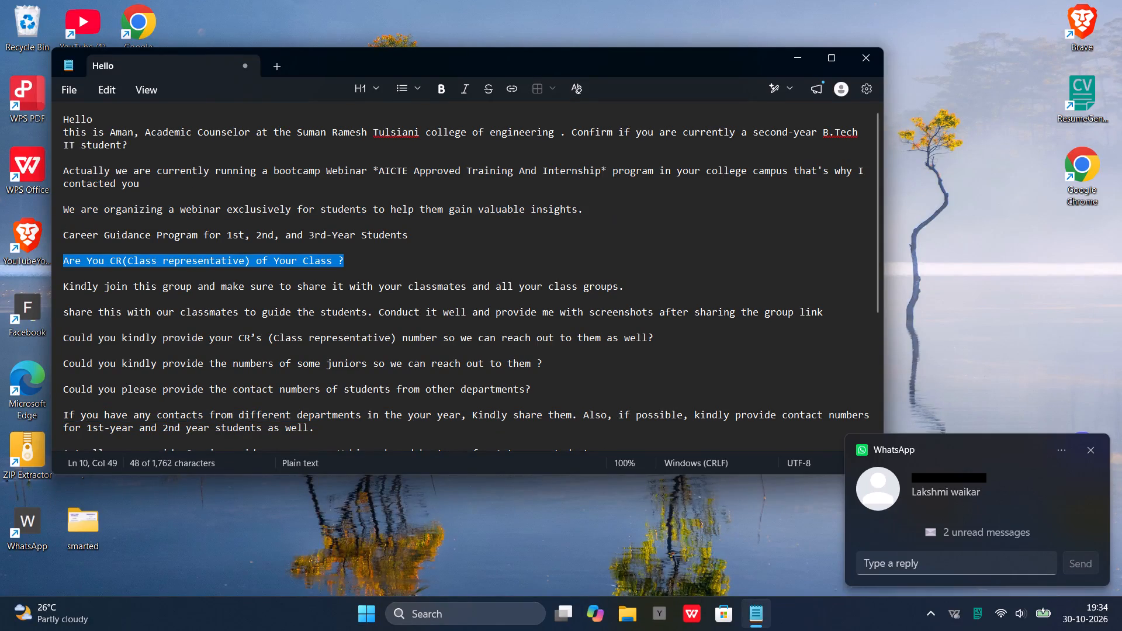
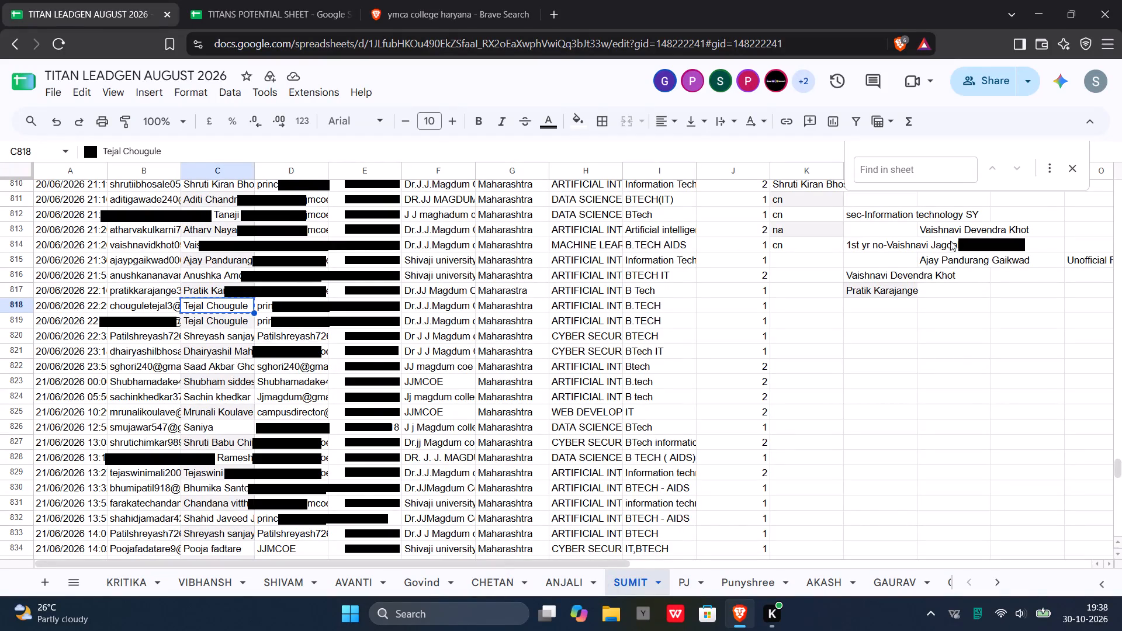
Enter a note in cell O814 on the SUMIT sheet reading "1st yr" followed by the contact number from the clipboard history.
{"action": "left_click", "coordinate": [1072, 242]}
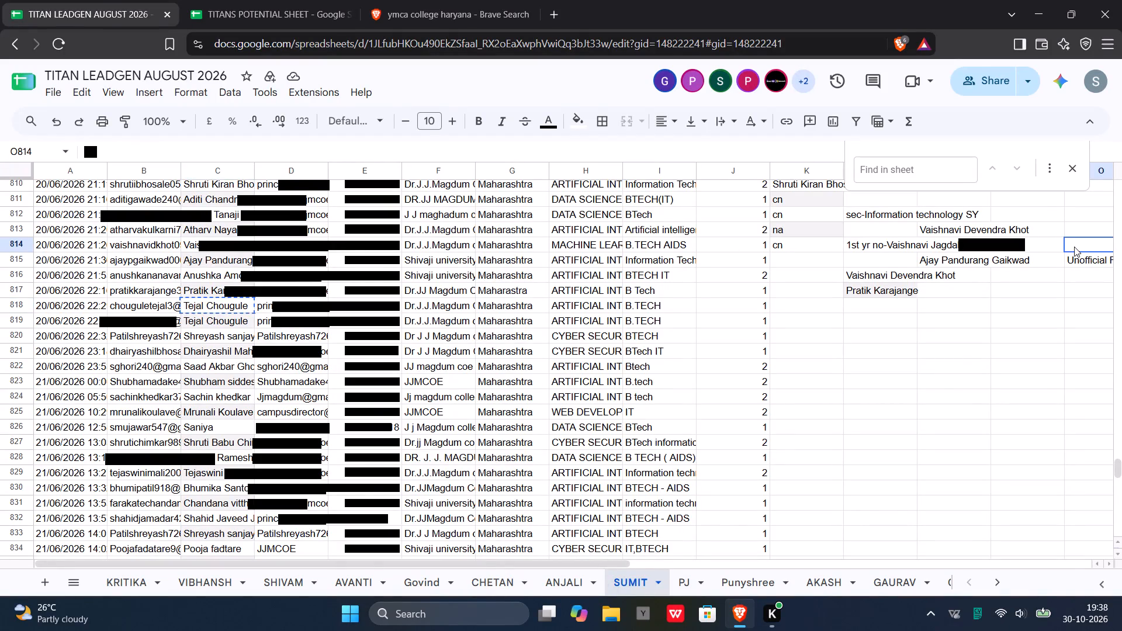
{"action": "key", "text": "1"}
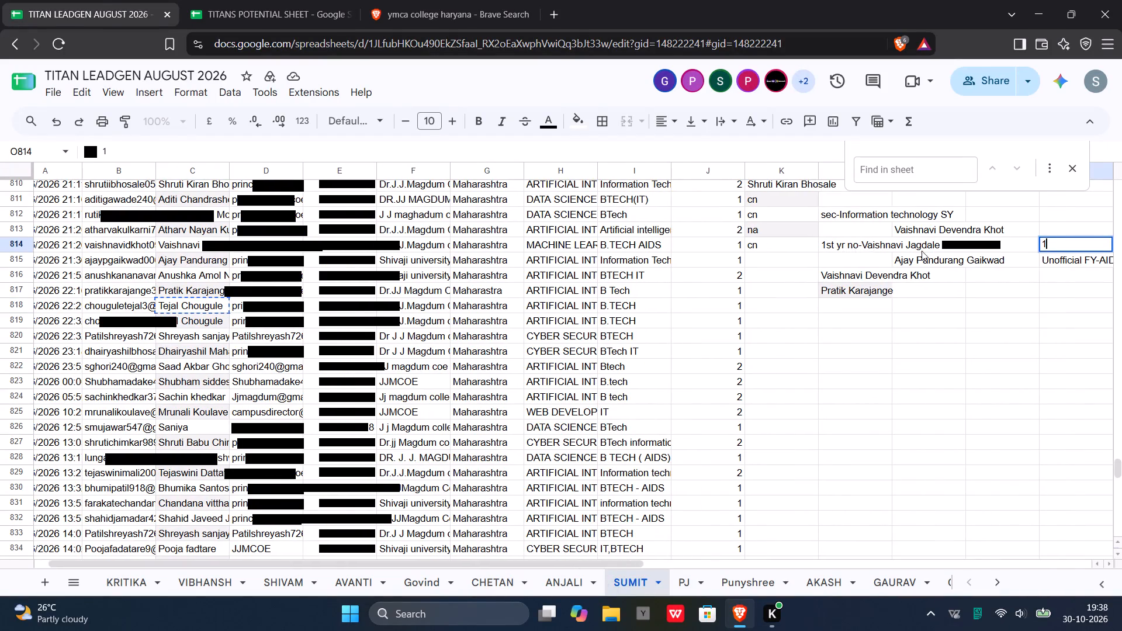
{"action": "key", "text": "s"}
{"action": "key", "text": "t"}
{"action": "key", "text": "space"}
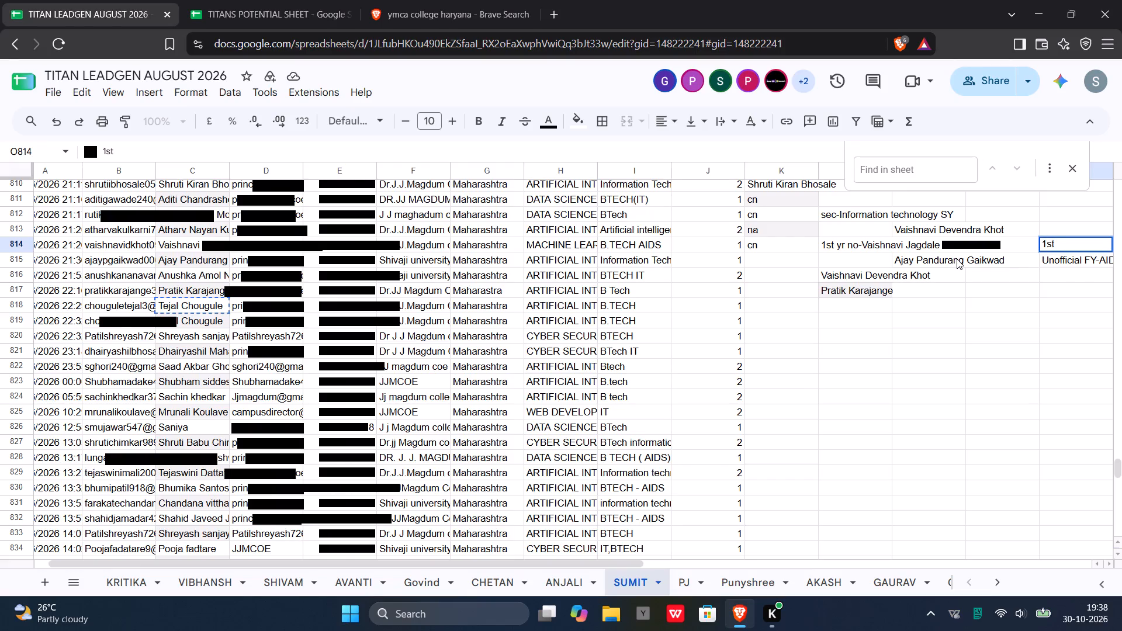
{"action": "key", "text": "y"}
{"action": "key", "text": "r"}
{"action": "key", "text": "space"}
{"action": "key", "text": "super+v"}
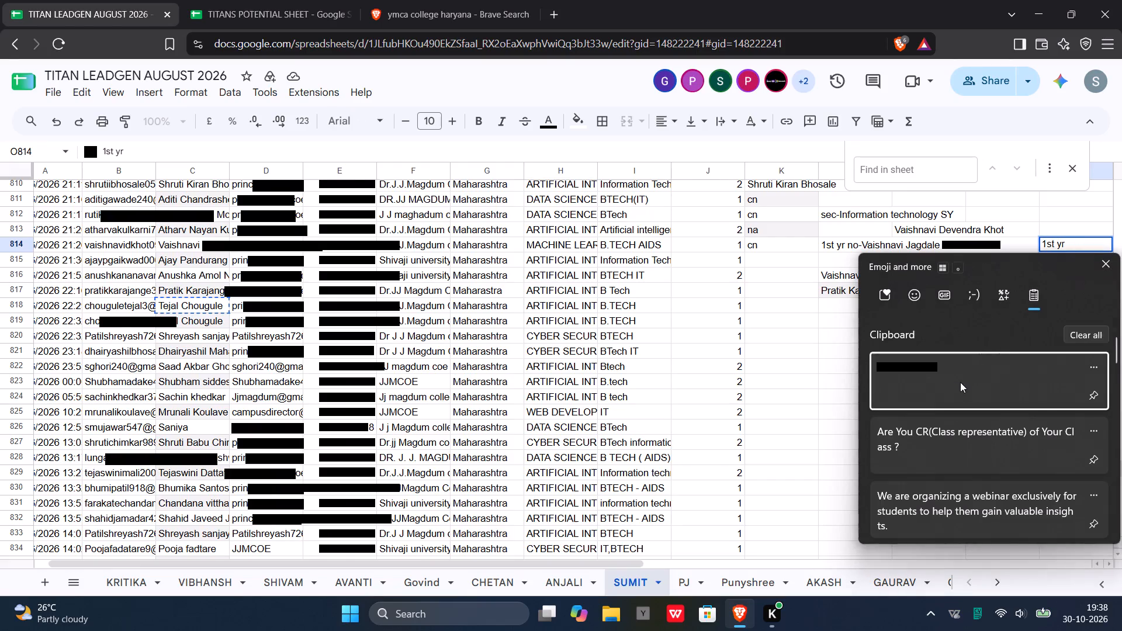
{"action": "left_click", "coordinate": [953, 385]}
{"action": "key", "text": "ctrl+v"}
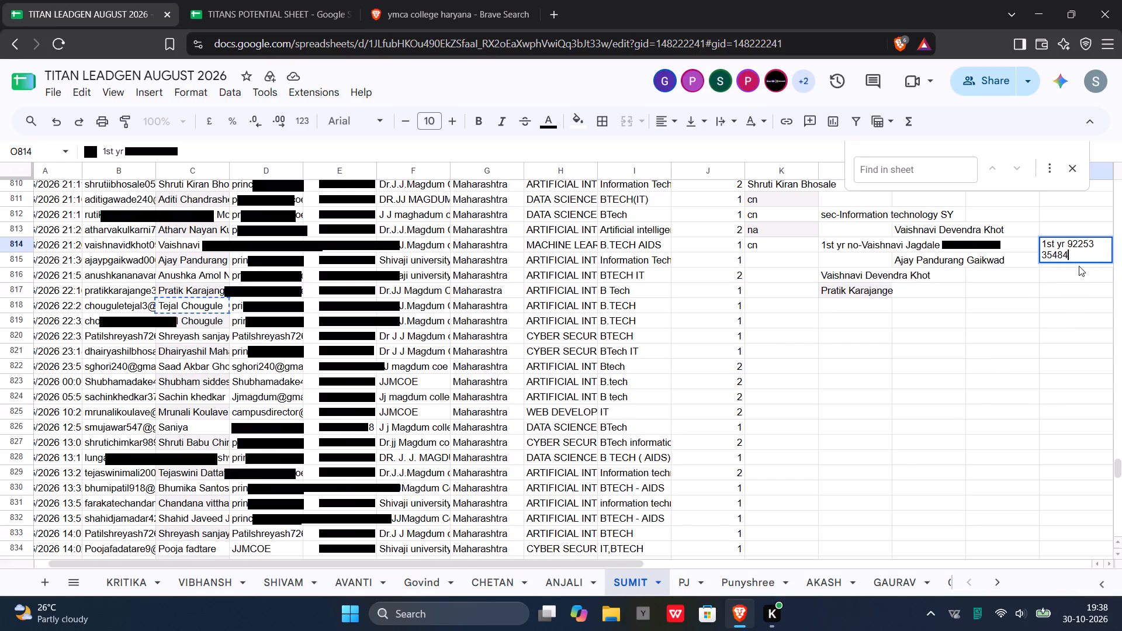
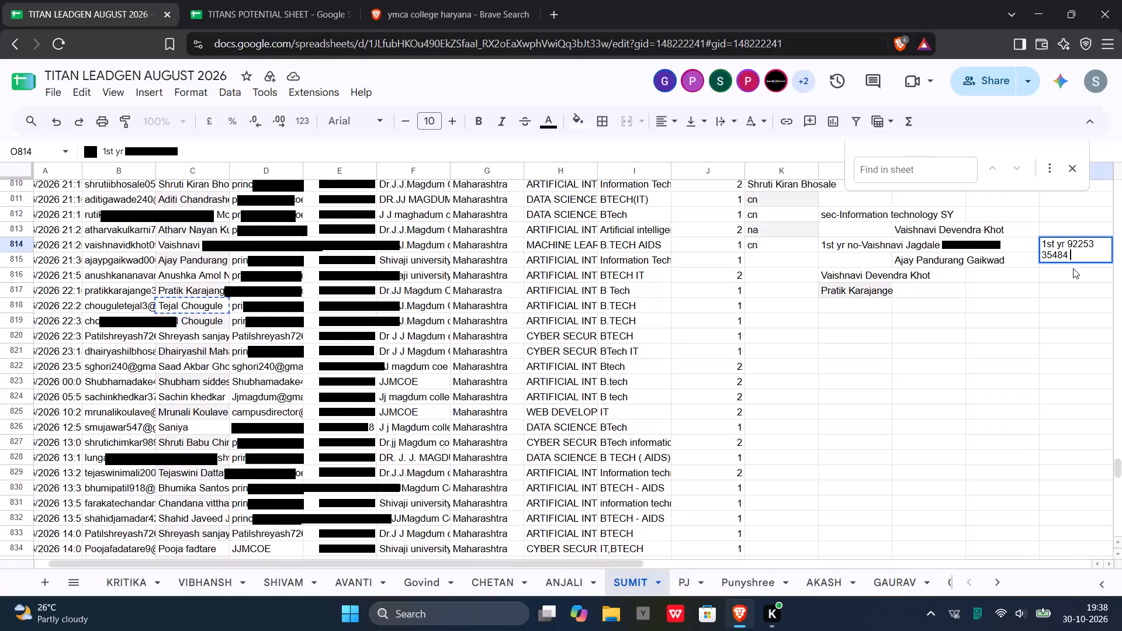
Append the student's name from the clipboard history after the contact number in the note in cell O814.
{"action": "key", "text": "super+v"}
{"action": "left_click", "coordinate": [979, 403]}
{"action": "key", "text": "ctrl+v"}
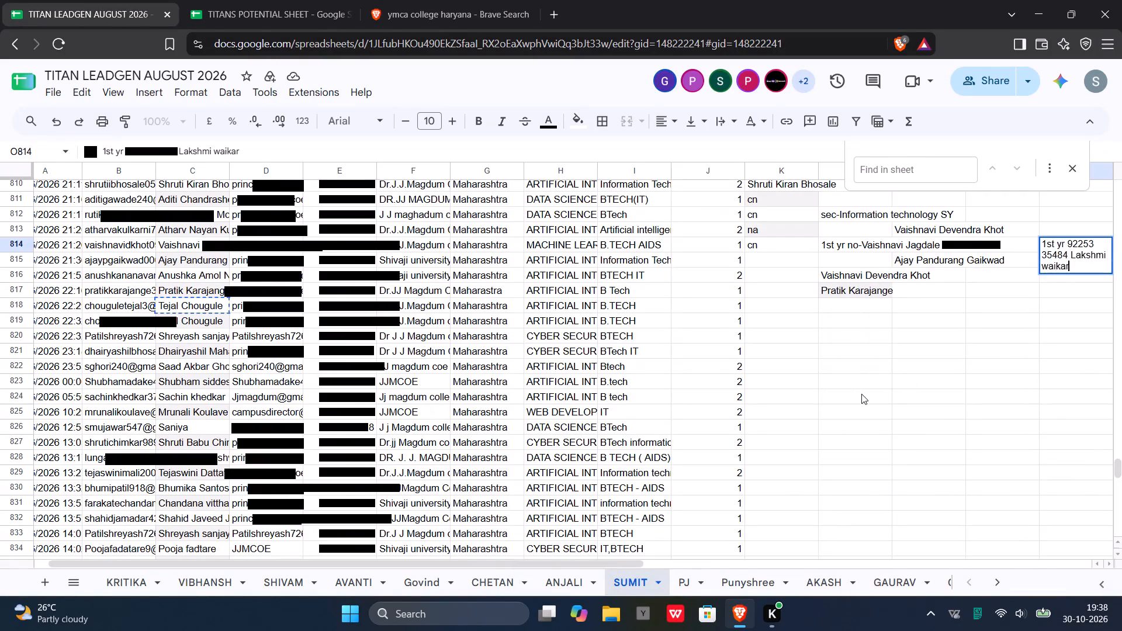
{"action": "left_click", "coordinate": [861, 394]}
Examine the lead in row 815, checking its contact number in column E and the notes area beside it.
{"action": "scroll", "coordinate": [985, 345], "scroll_direction": "left", "scroll_amount": 2}
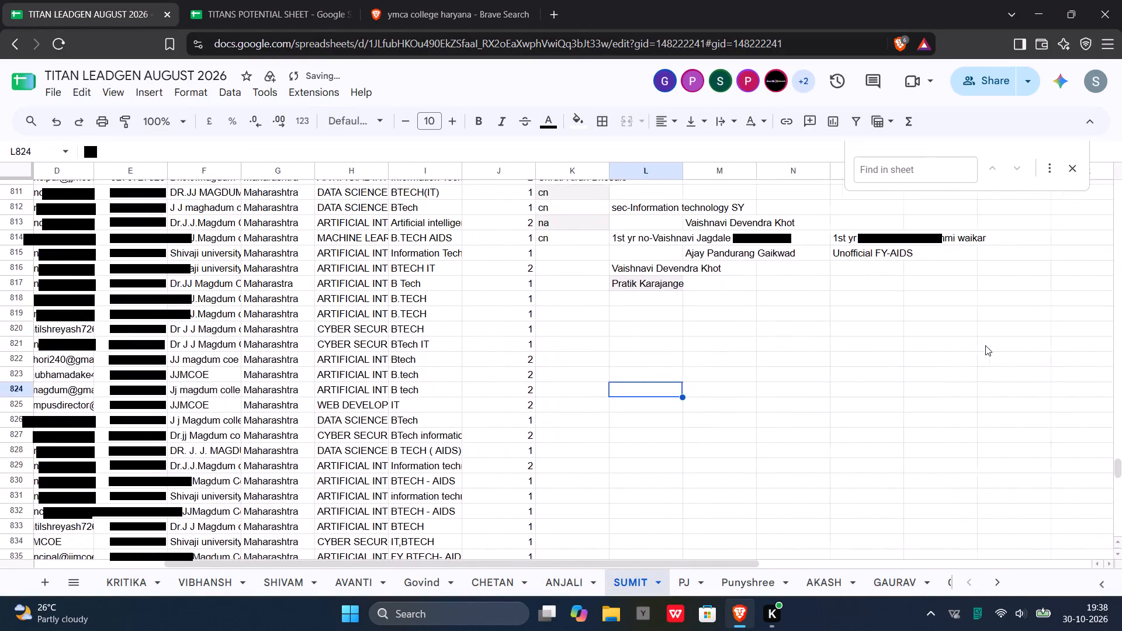
{"action": "scroll", "coordinate": [985, 345], "scroll_direction": "left", "scroll_amount": 9}
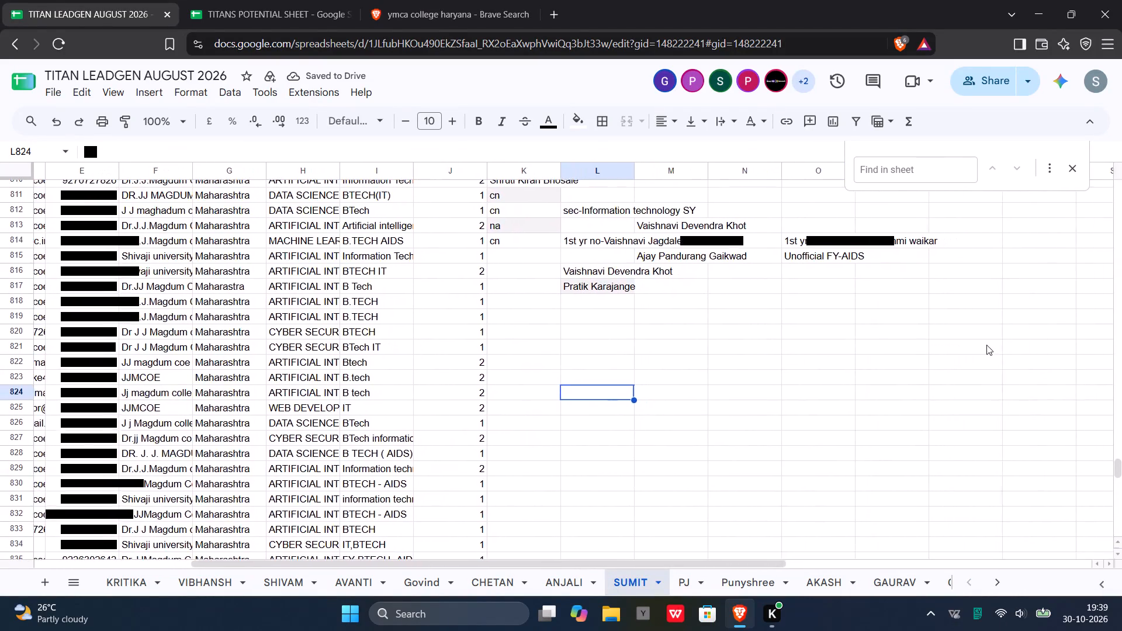
{"action": "scroll", "coordinate": [986, 345], "scroll_direction": "left", "scroll_amount": 2}
{"action": "scroll", "coordinate": [986, 345], "scroll_direction": "right", "scroll_amount": 5}
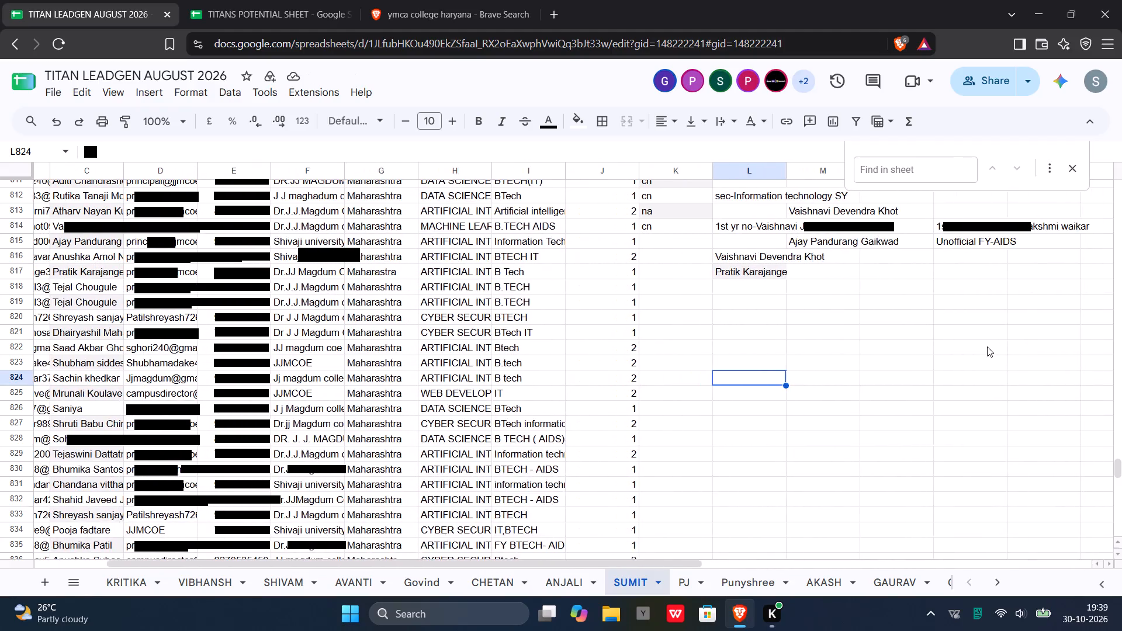
{"action": "scroll", "coordinate": [987, 346], "scroll_direction": "right", "scroll_amount": 2}
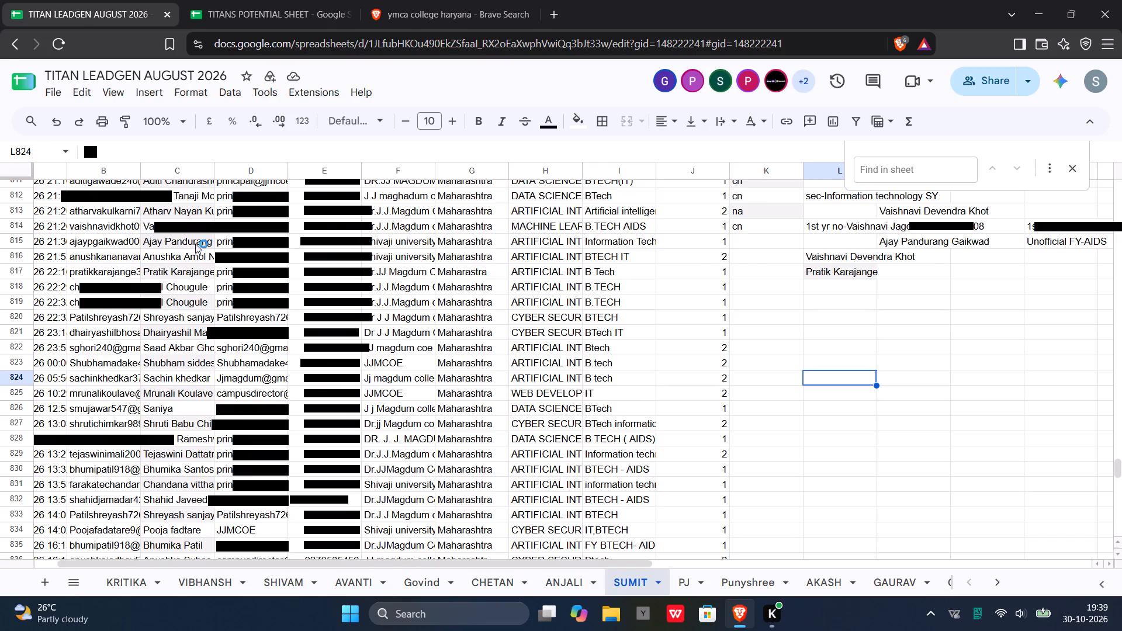
{"action": "left_click", "coordinate": [828, 244]}
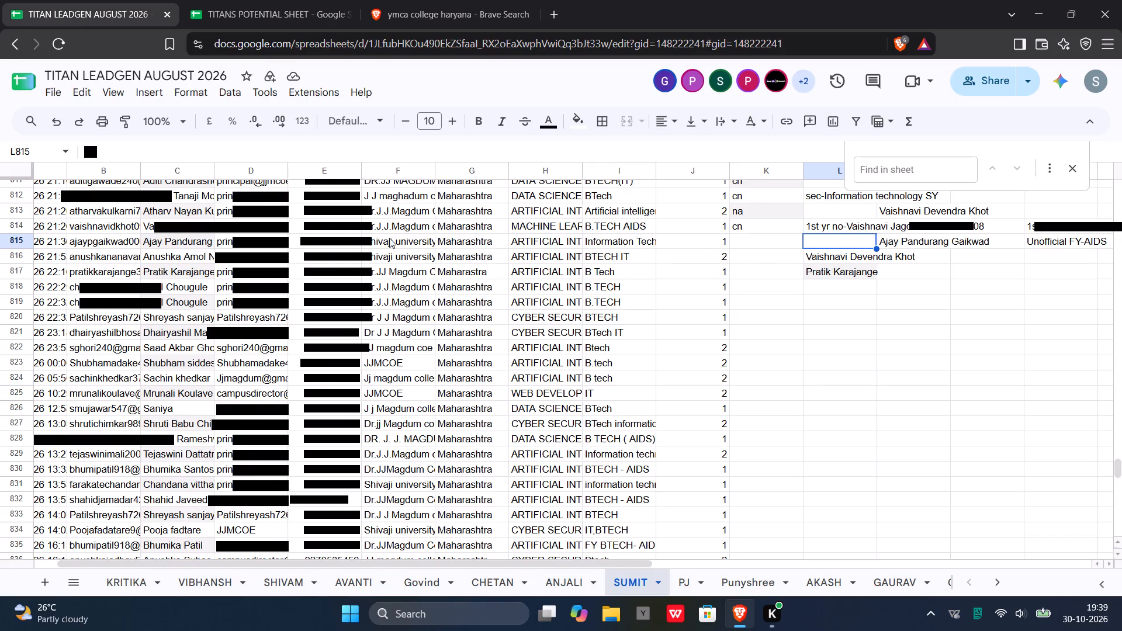
{"action": "left_click", "coordinate": [317, 237]}
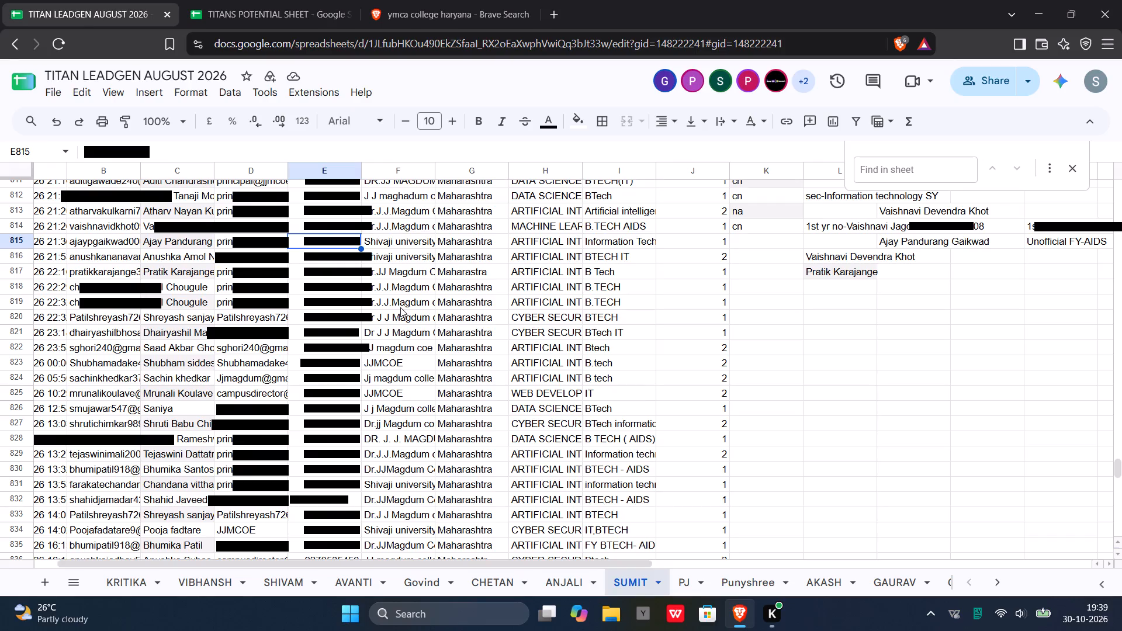
{"action": "scroll", "coordinate": [400, 307], "scroll_direction": "left", "scroll_amount": 1}
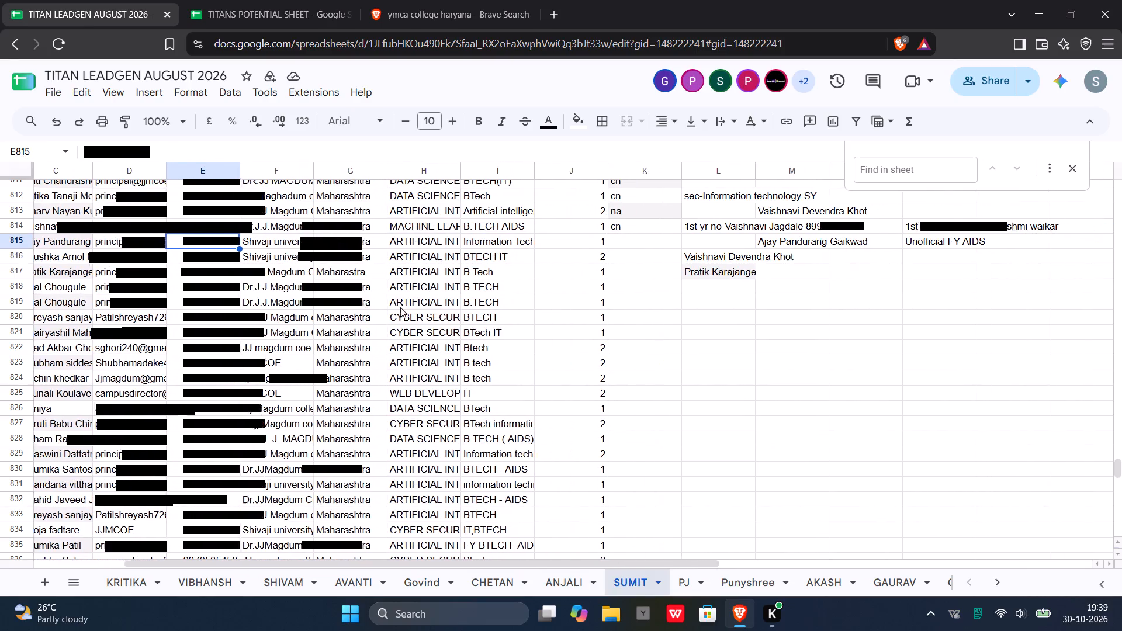
{"action": "scroll", "coordinate": [400, 307], "scroll_direction": "left", "scroll_amount": 1}
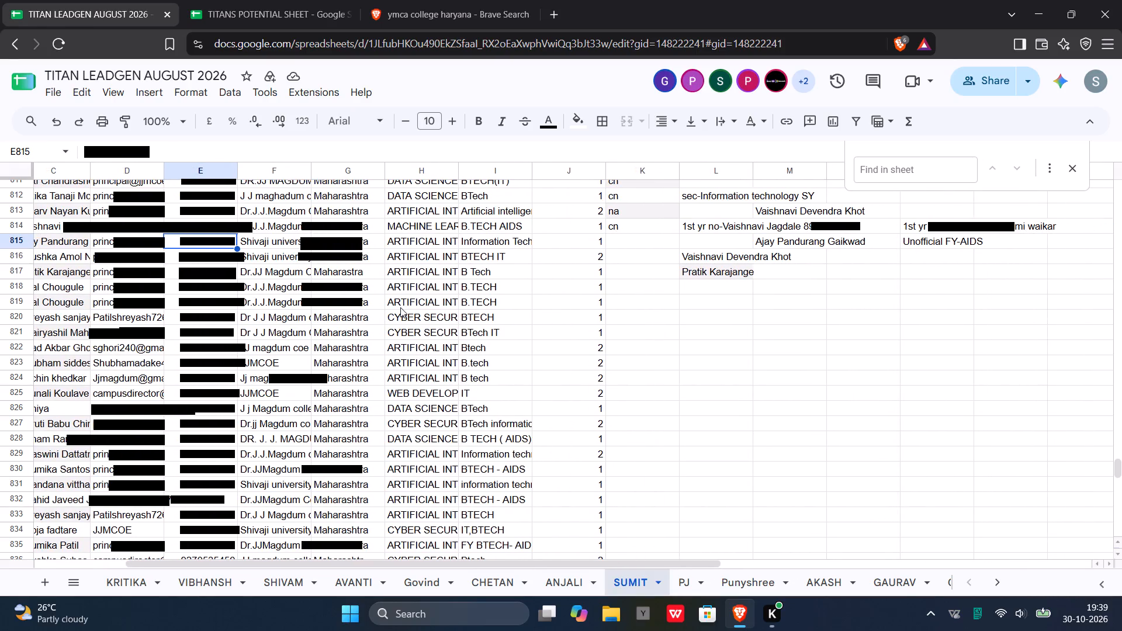
{"action": "scroll", "coordinate": [400, 307], "scroll_direction": "left", "scroll_amount": 1}
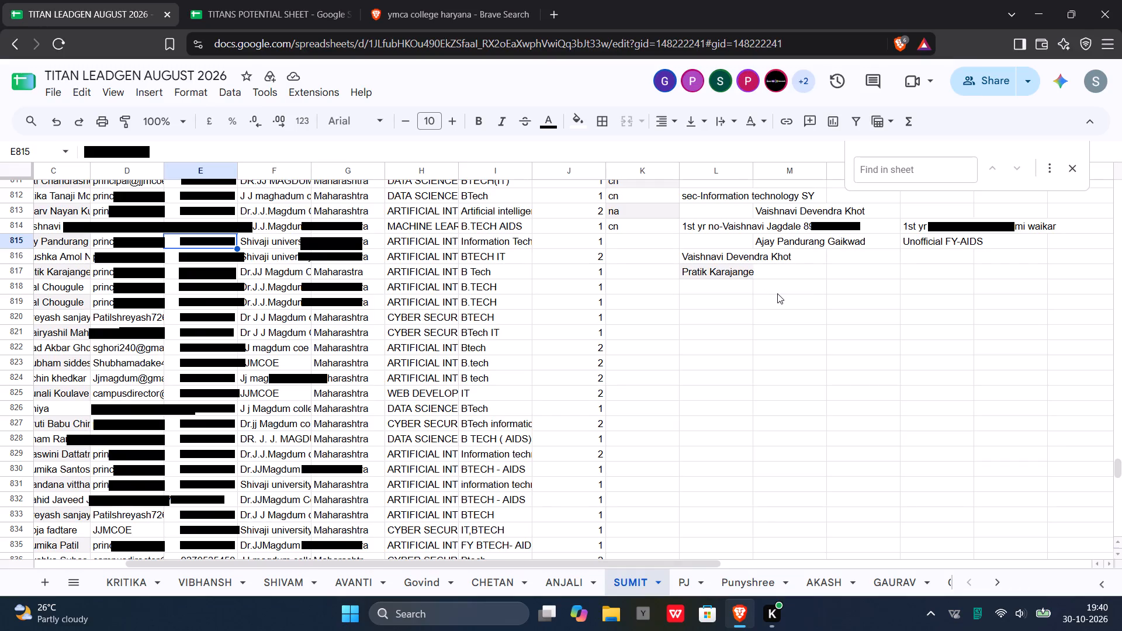
{"action": "scroll", "coordinate": [1030, 319], "scroll_direction": "right", "scroll_amount": 1}
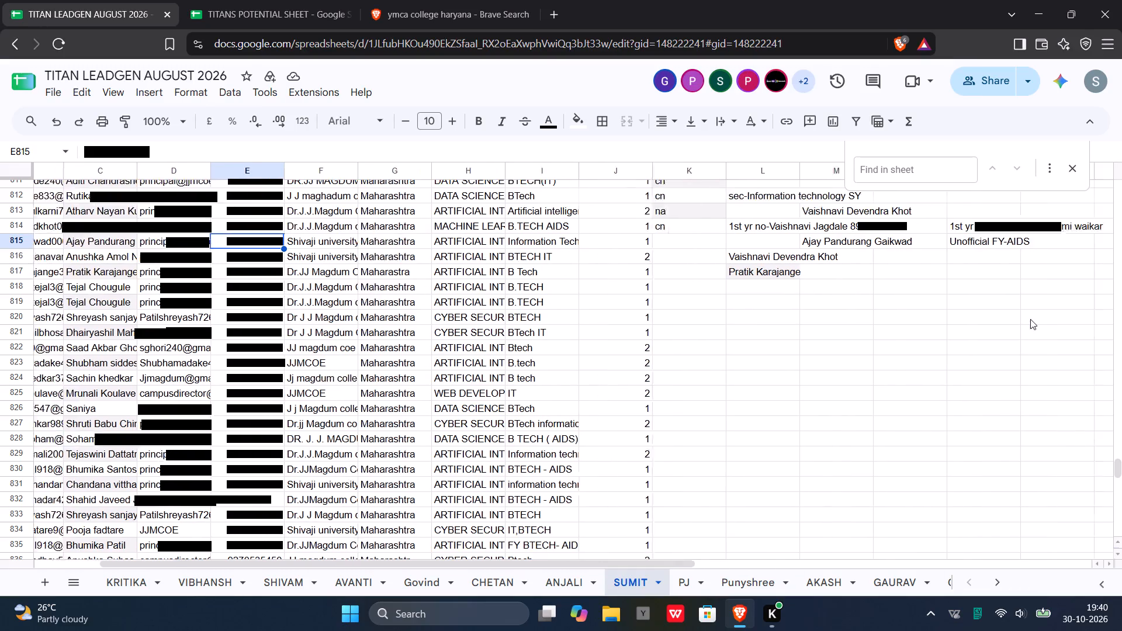
{"action": "scroll", "coordinate": [1030, 319], "scroll_direction": "right", "scroll_amount": 1}
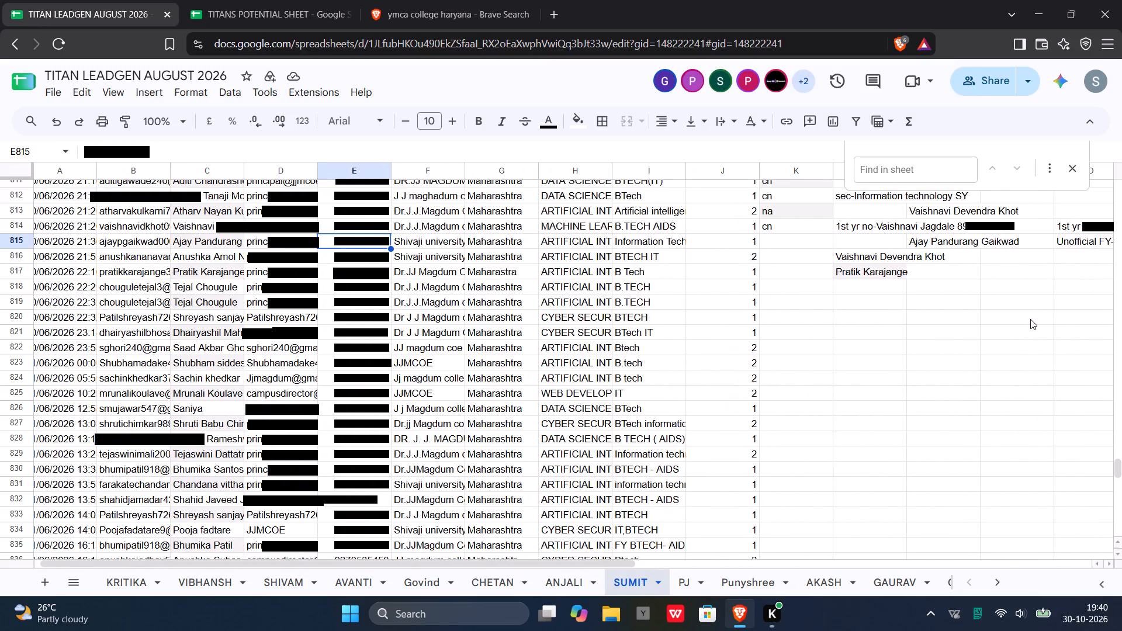
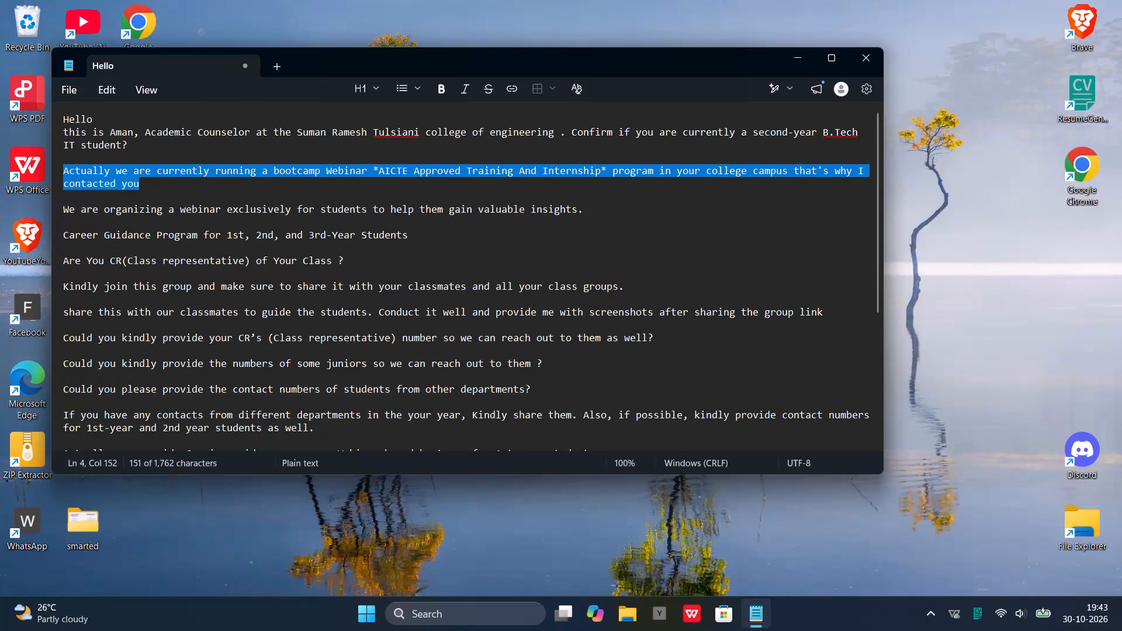
Copy the AICTE bootcamp webinar paragraph, and separately the "We are organizing a webinar" line, from the Hello message notes.
{"action": "key", "text": "ctrl+c"}
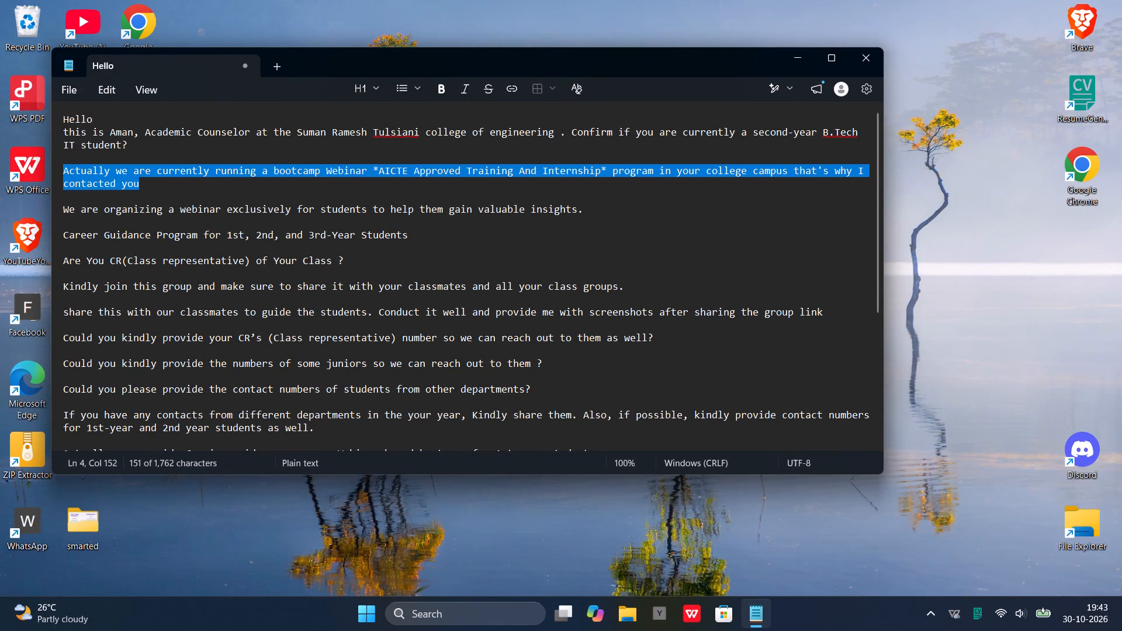
{"action": "left_click", "coordinate": [612, 225]}
{"action": "left_click_drag", "start_coordinate": [607, 220], "coordinate": [604, 196]}
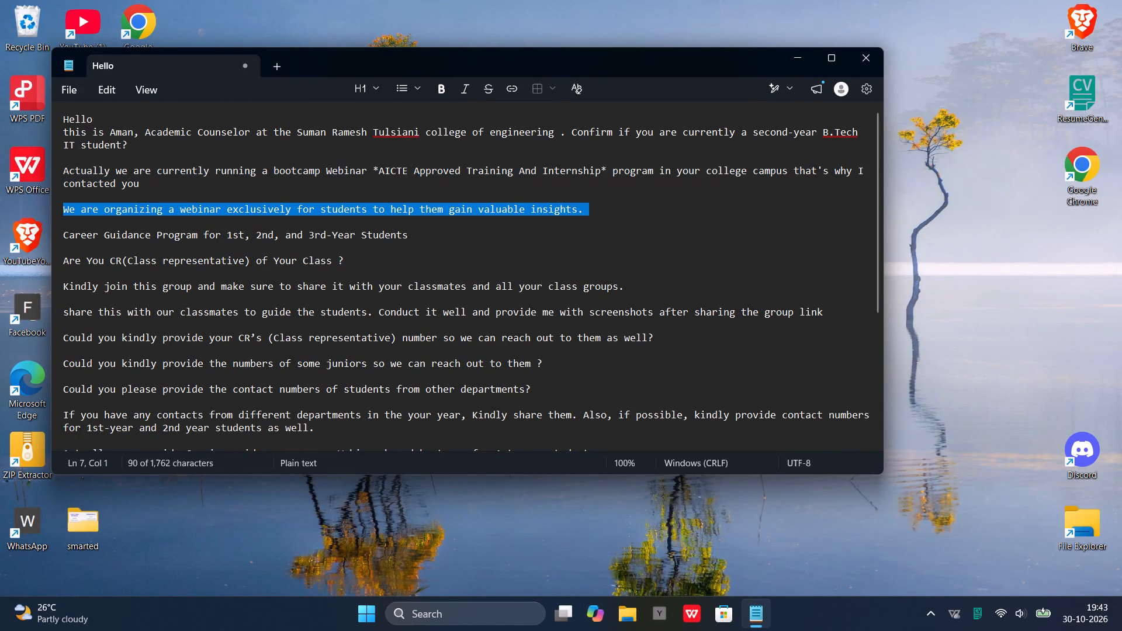
{"action": "key", "text": "ctrl+c"}
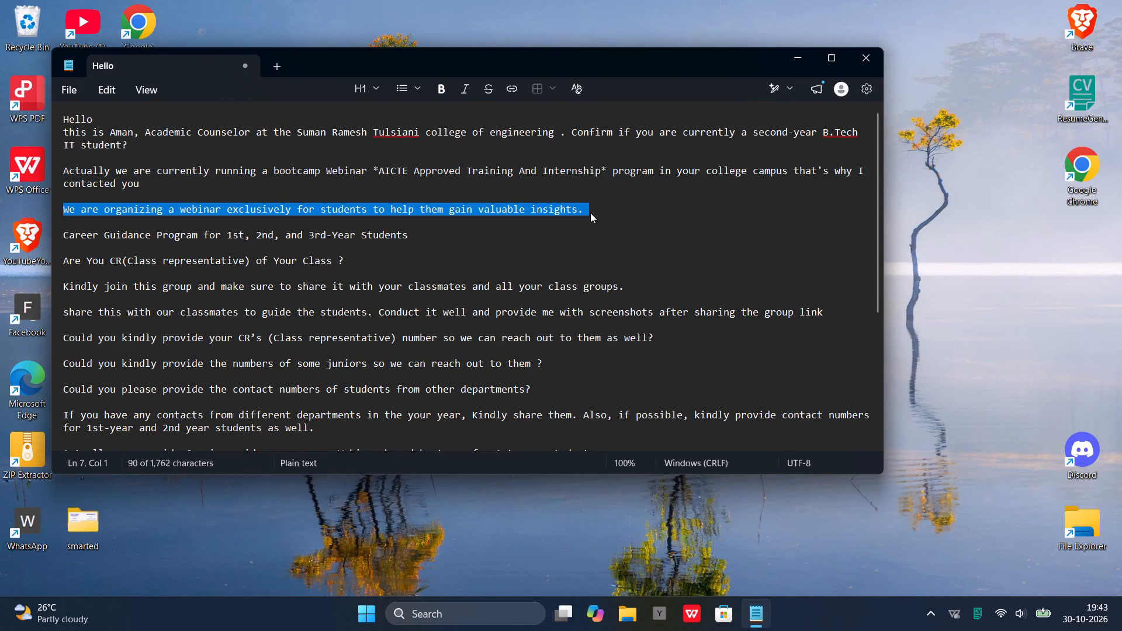
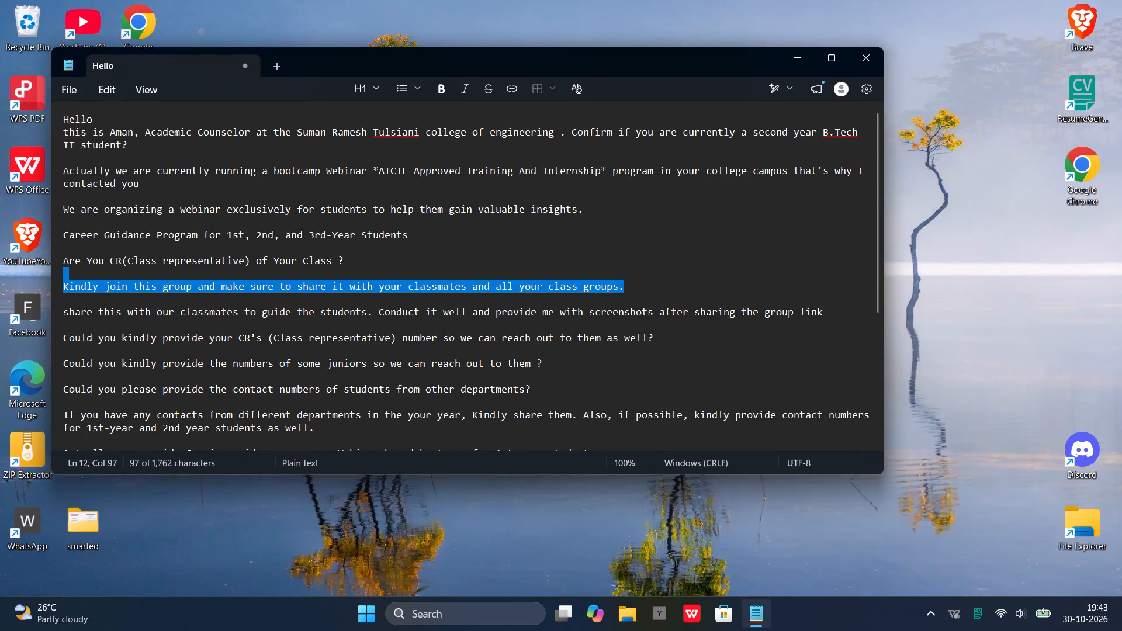
Copy the "Kindly join this group" line from the Hello message notes.
{"action": "key", "text": "ctrl+c"}
Select the "share this with our classmates" line about providing screenshots after sharing the group link.
{"action": "left_click_drag", "start_coordinate": [834, 317], "coordinate": [826, 303]}
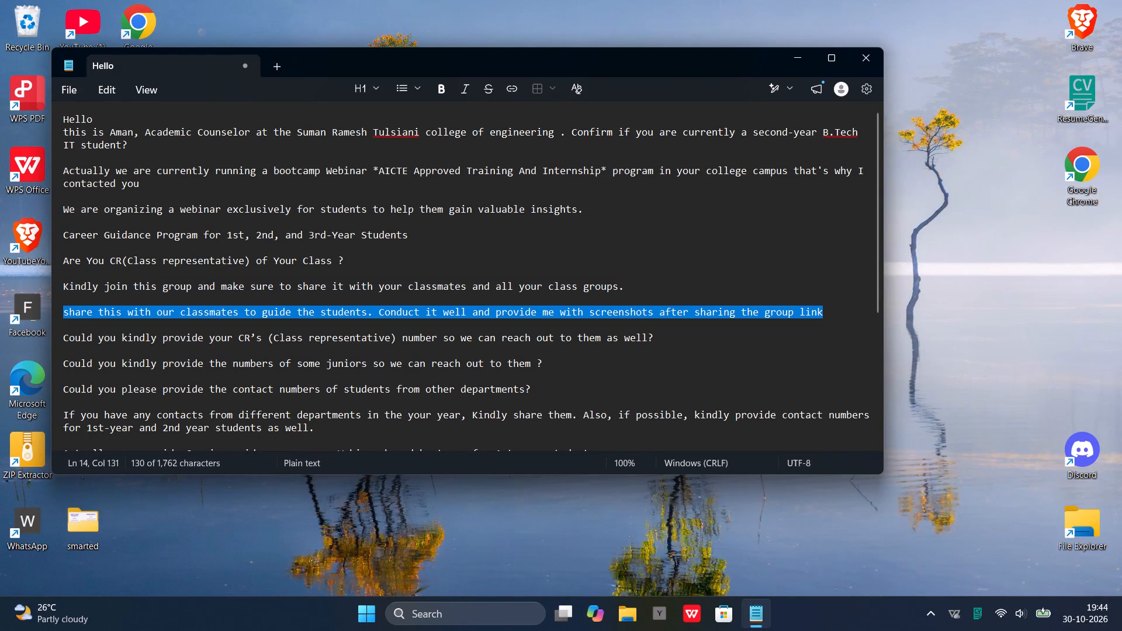
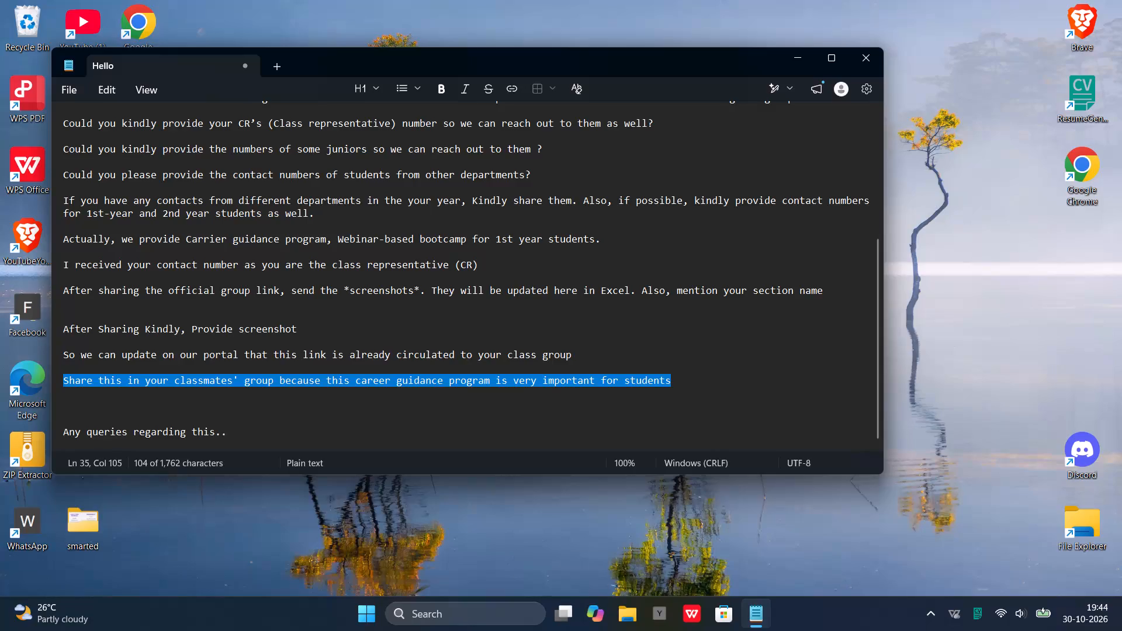
Copy the "After sharing the official group link, send the *screenshots*" line, through "mention your section name", from the Hello notes.
{"action": "left_click_drag", "start_coordinate": [825, 293], "coordinate": [820, 274]}
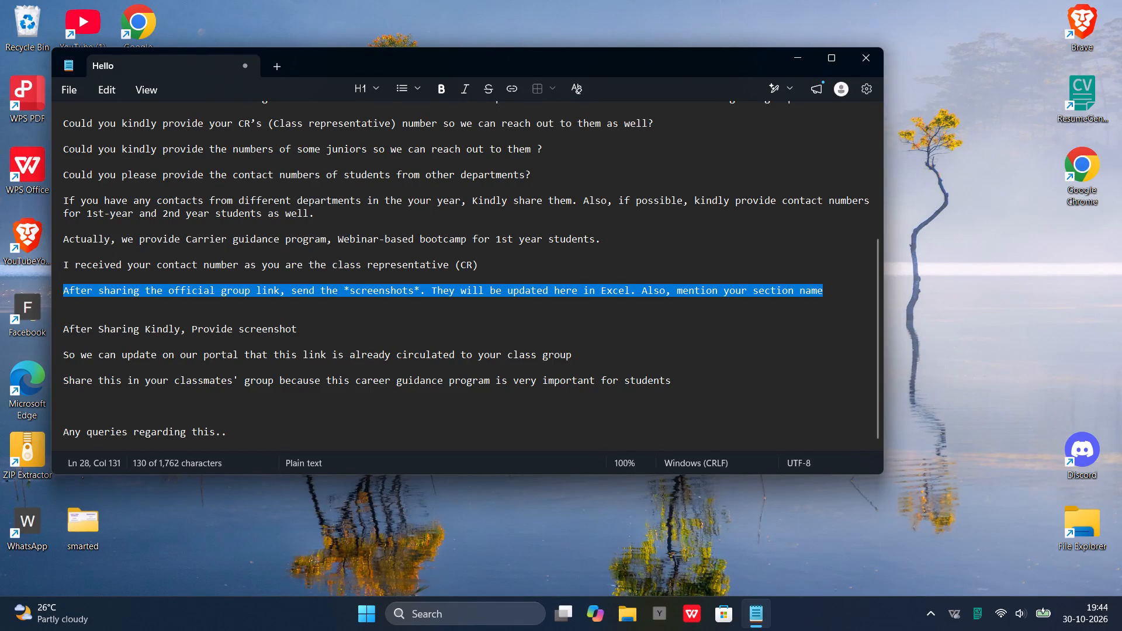
{"action": "key", "text": "ctrl+c"}
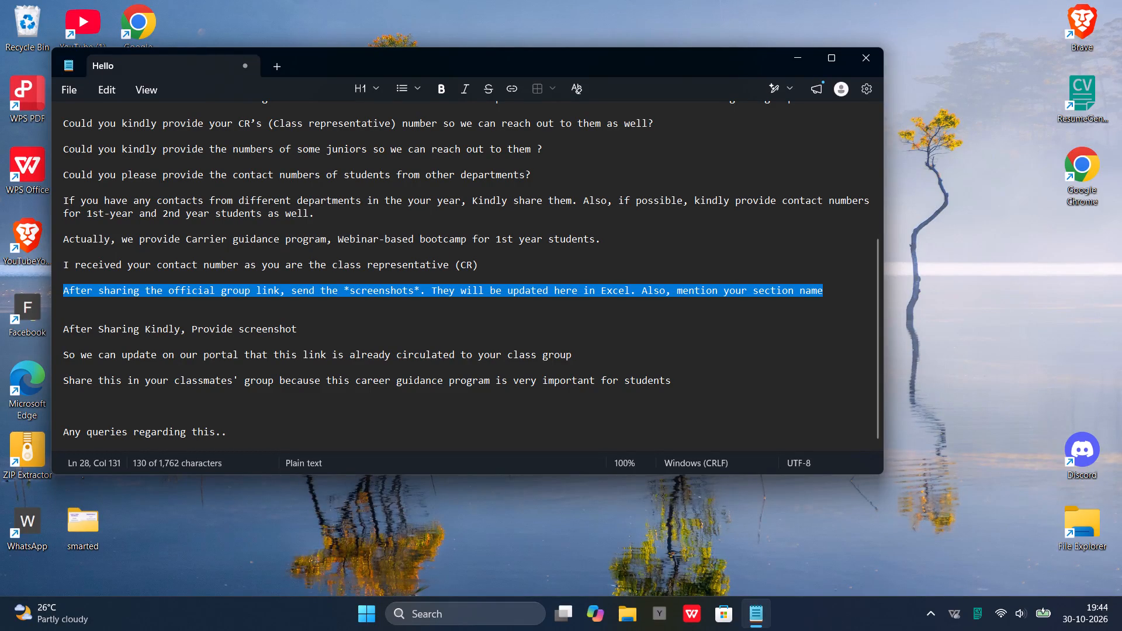
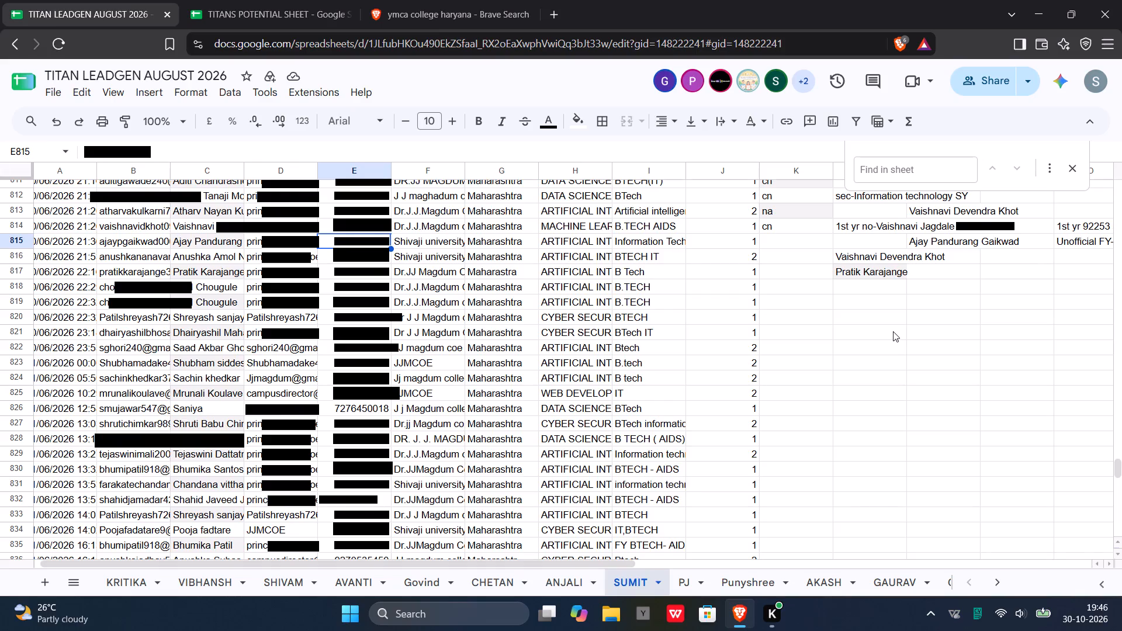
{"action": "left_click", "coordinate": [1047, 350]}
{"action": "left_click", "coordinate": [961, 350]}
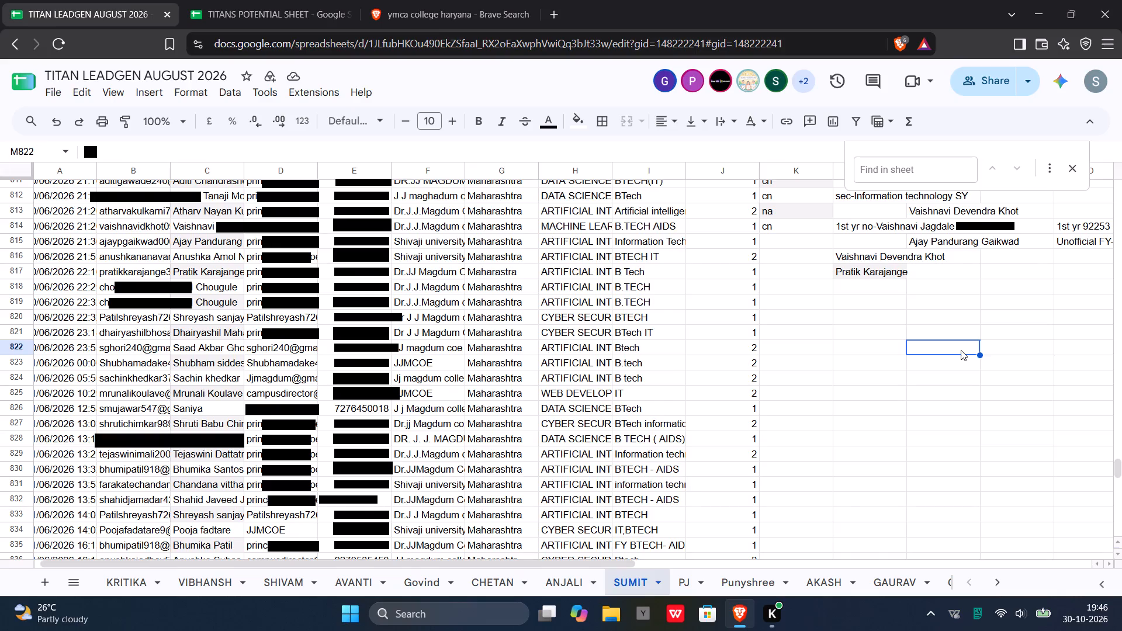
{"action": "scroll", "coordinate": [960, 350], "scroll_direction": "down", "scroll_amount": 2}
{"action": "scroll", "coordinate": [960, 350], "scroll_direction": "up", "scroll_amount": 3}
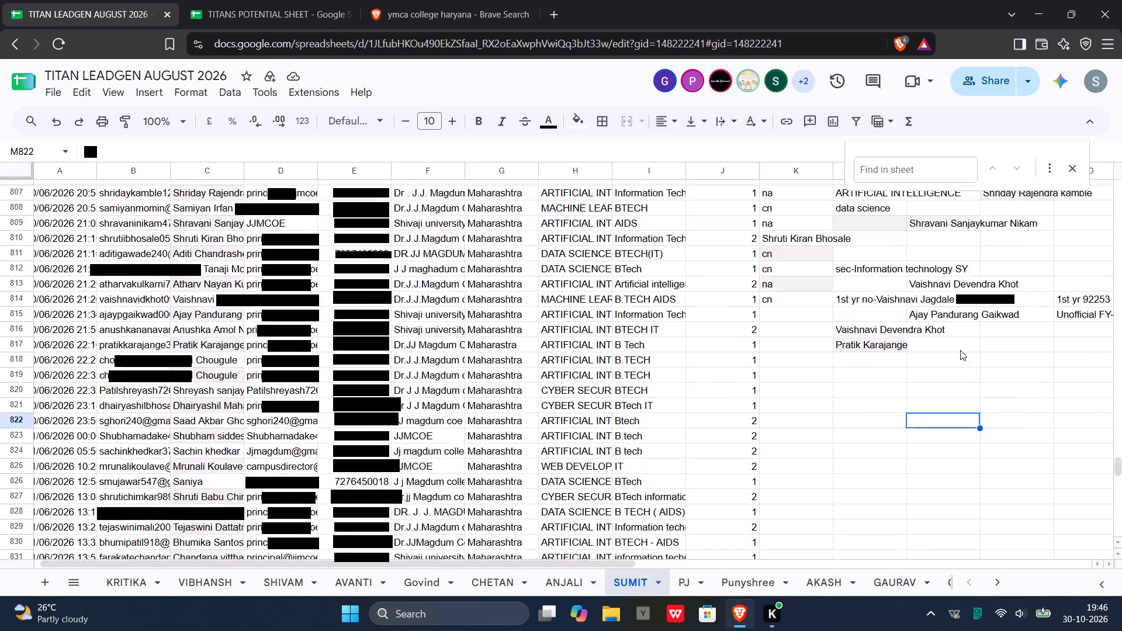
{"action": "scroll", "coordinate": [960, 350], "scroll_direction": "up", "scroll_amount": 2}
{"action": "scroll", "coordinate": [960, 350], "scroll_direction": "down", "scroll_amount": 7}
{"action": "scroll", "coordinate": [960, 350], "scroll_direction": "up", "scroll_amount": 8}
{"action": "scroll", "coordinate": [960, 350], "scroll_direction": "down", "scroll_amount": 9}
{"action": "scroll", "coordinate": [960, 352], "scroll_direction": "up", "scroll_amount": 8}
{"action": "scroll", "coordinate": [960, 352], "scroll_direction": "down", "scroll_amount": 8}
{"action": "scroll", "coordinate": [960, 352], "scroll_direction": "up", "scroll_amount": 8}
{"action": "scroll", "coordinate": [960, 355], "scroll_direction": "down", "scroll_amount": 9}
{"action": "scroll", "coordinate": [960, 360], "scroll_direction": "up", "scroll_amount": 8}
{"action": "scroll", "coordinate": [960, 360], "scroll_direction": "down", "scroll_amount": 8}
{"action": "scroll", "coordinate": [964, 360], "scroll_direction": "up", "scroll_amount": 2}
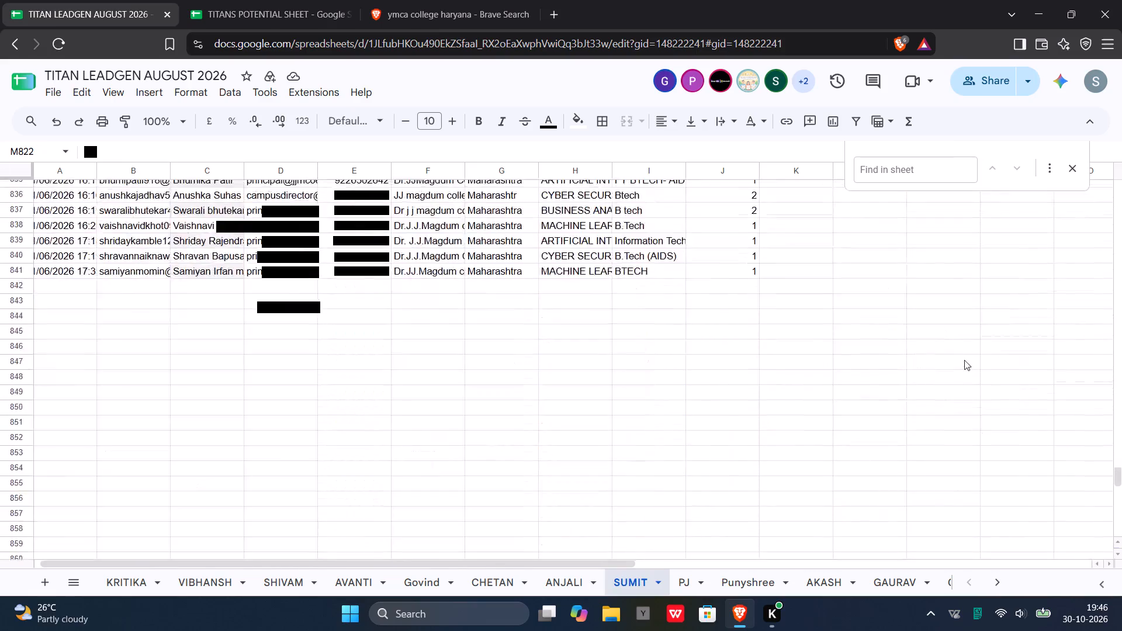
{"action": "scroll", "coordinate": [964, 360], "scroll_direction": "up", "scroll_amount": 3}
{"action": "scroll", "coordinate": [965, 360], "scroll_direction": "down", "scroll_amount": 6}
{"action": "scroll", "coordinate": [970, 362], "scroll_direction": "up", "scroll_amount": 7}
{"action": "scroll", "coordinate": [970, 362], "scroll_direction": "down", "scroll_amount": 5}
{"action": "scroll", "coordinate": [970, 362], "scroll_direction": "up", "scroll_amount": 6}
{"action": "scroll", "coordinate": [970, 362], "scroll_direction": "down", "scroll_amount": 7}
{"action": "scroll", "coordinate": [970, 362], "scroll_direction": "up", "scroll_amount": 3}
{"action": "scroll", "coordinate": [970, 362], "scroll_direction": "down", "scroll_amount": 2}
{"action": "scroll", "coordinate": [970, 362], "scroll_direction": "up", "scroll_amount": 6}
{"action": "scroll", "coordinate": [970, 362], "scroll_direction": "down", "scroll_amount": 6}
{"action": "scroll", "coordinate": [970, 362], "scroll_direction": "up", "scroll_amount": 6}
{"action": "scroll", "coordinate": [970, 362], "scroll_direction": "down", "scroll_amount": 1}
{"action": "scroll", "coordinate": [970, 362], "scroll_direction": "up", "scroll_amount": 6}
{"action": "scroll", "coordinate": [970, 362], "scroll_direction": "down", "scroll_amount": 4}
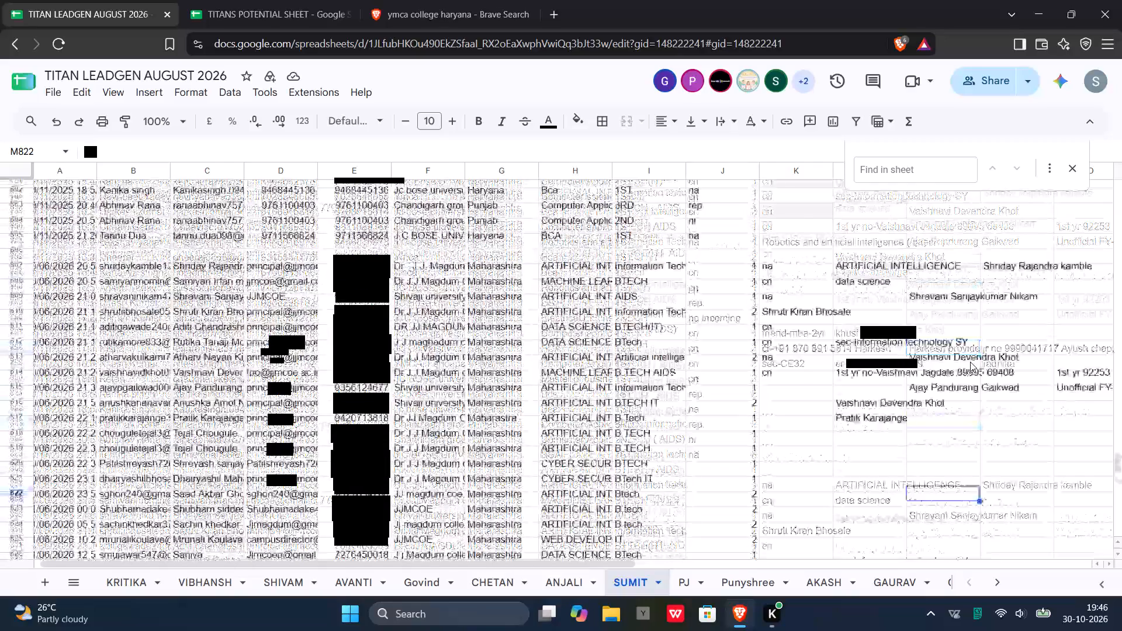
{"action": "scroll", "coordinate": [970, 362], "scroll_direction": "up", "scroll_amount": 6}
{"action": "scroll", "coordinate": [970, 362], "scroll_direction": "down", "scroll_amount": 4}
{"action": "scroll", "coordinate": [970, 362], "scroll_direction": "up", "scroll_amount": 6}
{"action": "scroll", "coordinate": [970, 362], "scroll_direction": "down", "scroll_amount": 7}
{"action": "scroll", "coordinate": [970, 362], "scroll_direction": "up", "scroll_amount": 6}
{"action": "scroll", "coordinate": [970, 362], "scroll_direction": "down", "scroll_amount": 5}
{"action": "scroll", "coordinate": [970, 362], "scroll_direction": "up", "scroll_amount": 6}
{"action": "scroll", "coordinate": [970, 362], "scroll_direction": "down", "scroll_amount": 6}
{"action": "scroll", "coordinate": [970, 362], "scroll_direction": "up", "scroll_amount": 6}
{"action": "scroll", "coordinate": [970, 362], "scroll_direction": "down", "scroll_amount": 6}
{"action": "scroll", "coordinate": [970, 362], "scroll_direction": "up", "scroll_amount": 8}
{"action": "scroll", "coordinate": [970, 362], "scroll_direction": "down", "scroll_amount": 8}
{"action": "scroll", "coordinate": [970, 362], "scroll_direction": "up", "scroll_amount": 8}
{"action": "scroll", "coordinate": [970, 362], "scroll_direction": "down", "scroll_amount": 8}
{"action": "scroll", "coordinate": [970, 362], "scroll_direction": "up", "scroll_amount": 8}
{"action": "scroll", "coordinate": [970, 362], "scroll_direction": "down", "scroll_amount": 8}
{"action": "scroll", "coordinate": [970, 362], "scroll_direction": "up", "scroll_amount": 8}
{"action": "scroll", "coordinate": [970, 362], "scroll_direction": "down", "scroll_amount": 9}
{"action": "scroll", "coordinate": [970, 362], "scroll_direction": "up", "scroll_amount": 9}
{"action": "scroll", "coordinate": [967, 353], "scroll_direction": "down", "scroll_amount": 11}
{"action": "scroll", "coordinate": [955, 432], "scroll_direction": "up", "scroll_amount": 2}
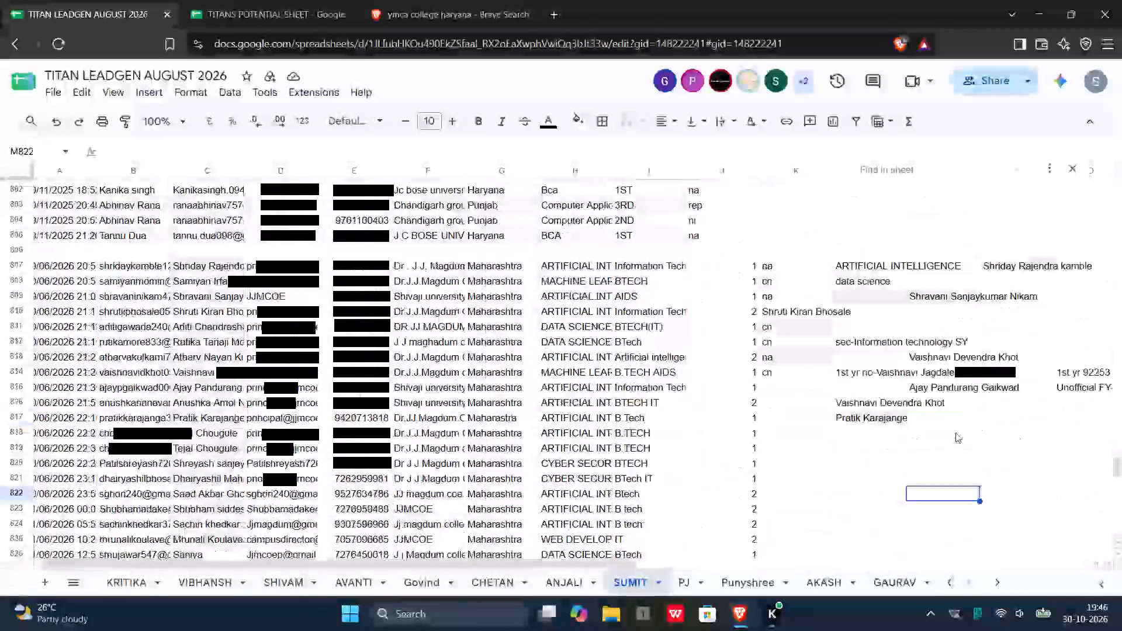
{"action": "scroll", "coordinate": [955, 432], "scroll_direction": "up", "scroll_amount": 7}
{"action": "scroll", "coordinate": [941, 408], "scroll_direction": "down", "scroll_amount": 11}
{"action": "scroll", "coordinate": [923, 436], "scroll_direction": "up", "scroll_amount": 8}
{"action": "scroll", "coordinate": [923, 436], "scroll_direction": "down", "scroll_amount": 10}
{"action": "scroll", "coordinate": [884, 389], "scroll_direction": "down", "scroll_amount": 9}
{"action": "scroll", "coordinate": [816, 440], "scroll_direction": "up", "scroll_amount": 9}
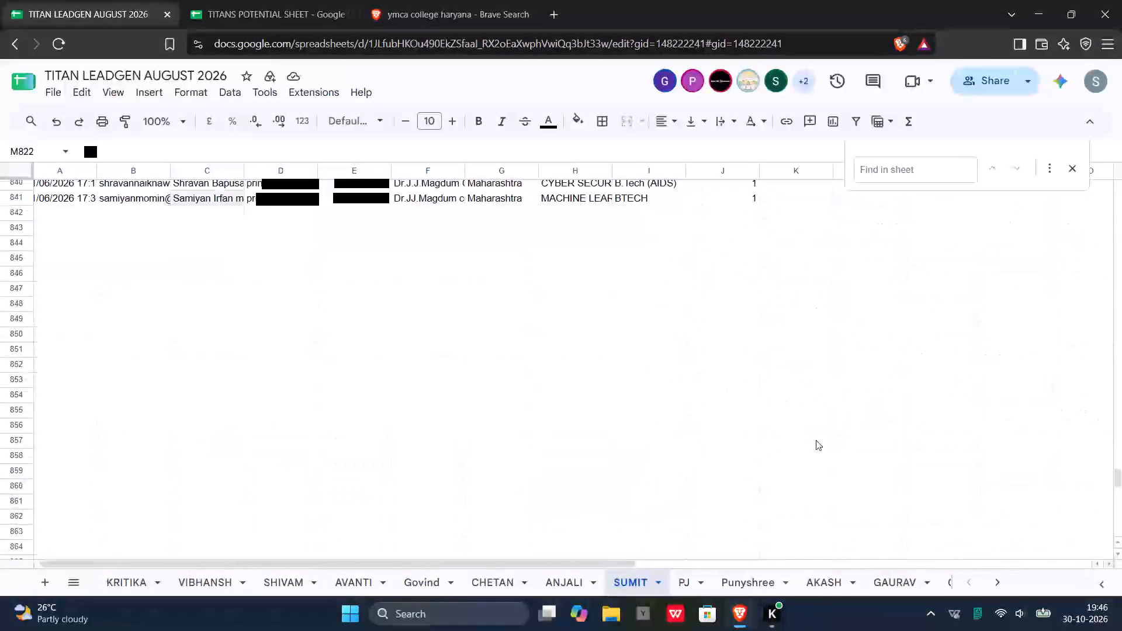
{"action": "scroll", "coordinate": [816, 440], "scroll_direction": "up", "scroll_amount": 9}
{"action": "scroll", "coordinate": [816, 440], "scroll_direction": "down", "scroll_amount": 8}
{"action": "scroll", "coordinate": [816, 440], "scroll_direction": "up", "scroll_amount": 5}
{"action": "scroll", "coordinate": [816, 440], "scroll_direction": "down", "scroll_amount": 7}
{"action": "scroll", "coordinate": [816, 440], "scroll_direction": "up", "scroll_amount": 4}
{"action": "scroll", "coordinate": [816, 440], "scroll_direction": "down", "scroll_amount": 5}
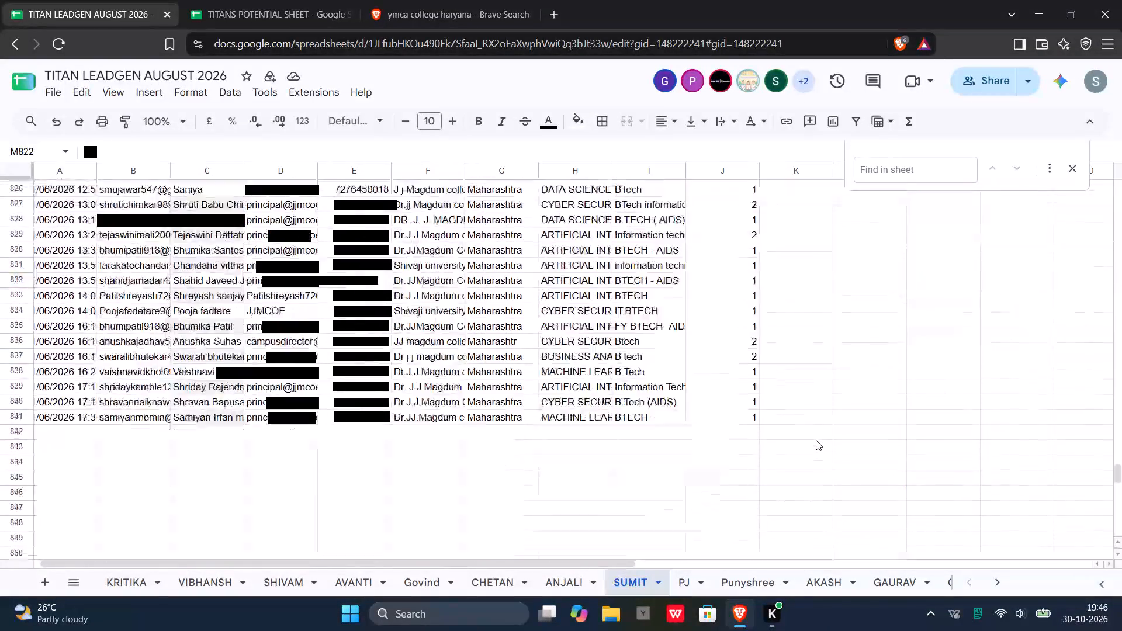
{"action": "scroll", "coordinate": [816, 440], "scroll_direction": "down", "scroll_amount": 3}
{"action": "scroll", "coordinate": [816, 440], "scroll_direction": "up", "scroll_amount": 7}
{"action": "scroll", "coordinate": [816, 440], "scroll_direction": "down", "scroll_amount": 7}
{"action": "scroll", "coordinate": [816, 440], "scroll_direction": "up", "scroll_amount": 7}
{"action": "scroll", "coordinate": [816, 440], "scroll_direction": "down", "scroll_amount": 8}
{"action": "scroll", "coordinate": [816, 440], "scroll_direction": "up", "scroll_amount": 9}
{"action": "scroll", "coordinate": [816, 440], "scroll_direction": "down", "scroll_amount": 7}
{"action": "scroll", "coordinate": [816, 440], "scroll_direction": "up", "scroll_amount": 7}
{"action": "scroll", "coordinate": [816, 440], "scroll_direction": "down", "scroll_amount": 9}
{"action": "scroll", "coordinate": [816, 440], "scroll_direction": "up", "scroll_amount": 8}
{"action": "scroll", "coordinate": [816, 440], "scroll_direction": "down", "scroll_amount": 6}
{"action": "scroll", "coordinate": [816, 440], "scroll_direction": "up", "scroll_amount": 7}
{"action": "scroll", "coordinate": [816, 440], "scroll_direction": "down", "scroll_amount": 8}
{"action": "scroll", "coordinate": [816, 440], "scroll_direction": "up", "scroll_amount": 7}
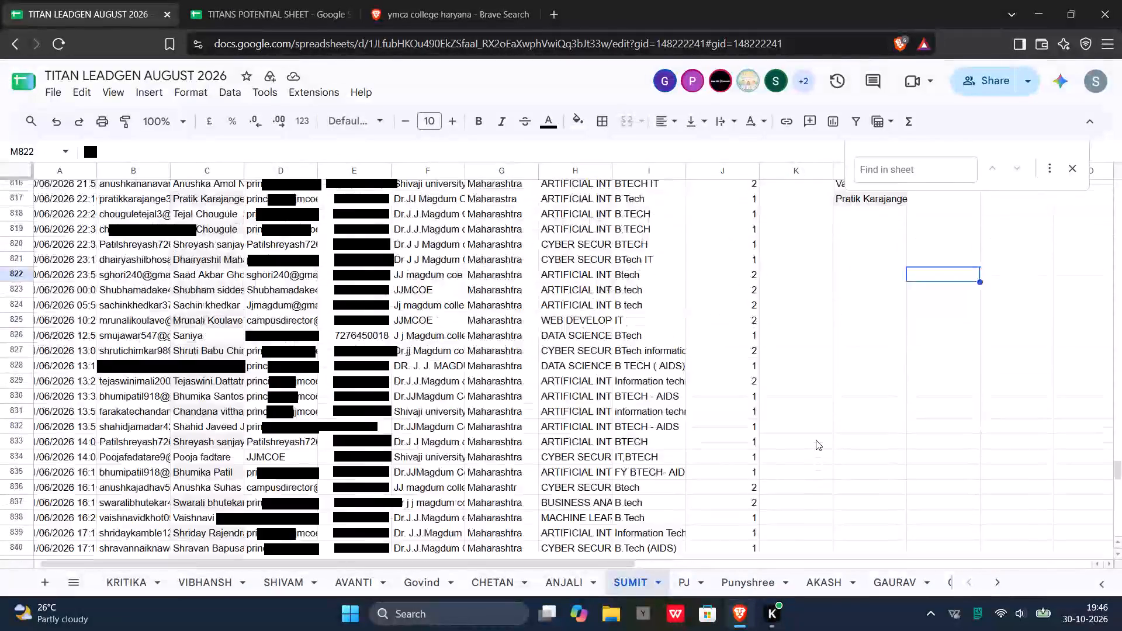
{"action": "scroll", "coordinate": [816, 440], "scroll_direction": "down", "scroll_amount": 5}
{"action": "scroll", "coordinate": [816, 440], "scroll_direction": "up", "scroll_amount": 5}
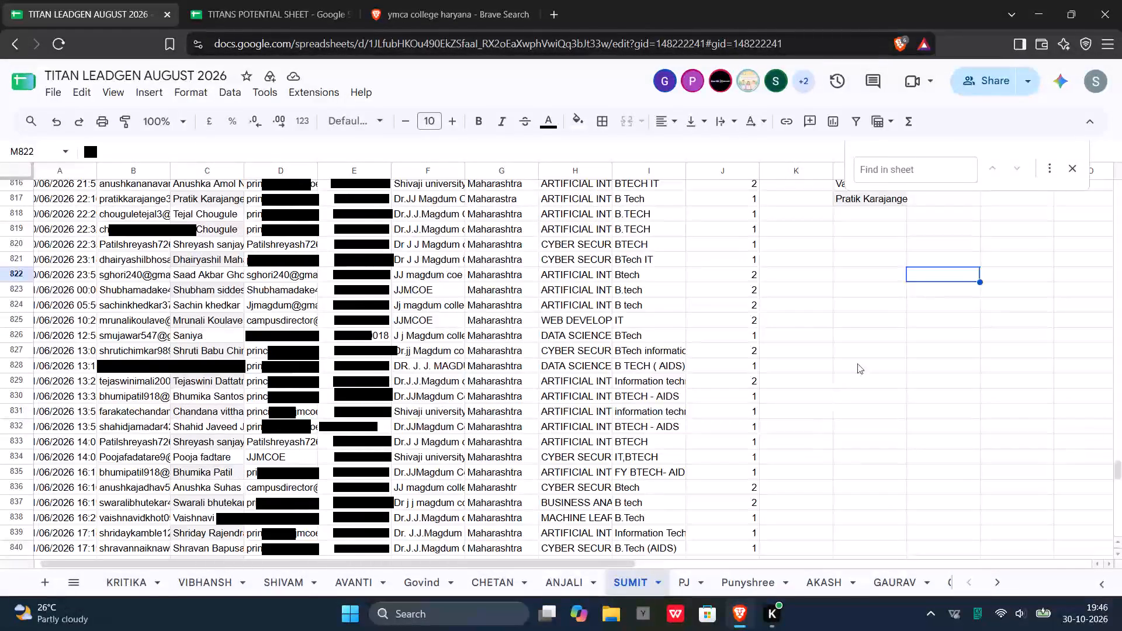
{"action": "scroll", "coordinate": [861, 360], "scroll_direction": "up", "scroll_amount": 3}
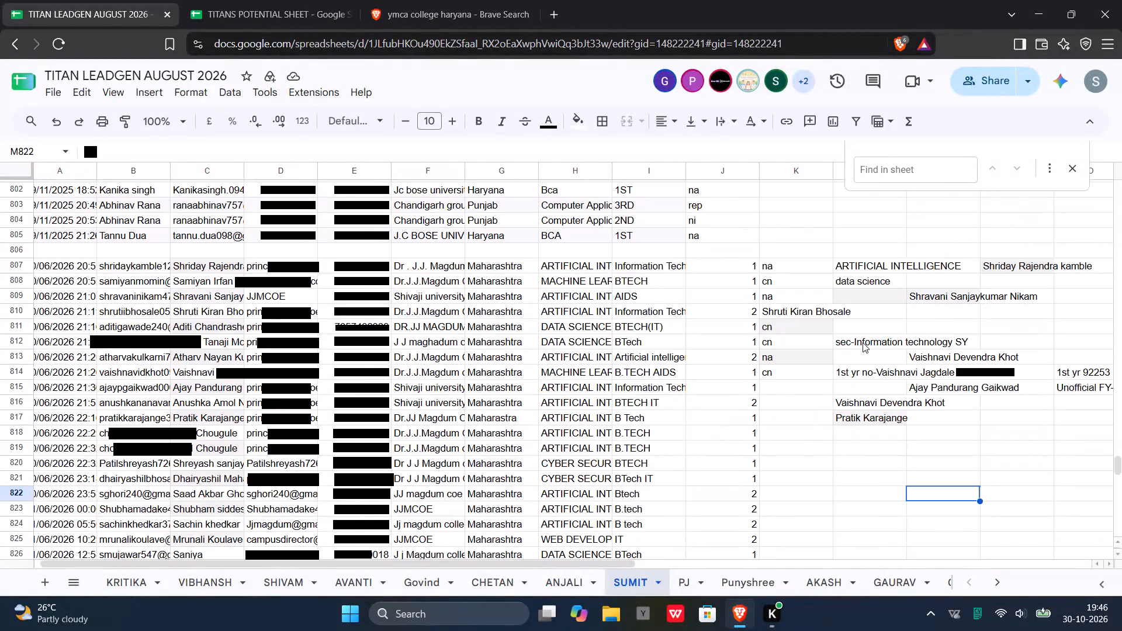
Copy the student's phone number from row 835 (cell E835) of the SUMIT sheet.
{"action": "scroll", "coordinate": [863, 342], "scroll_direction": "down", "scroll_amount": 4}
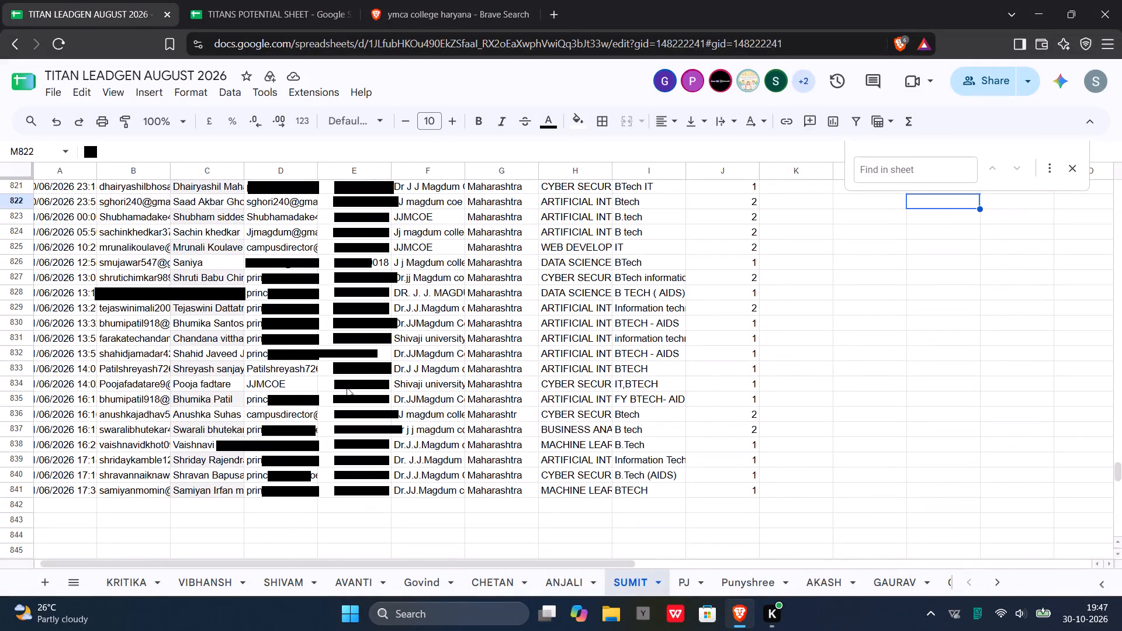
{"action": "right_click", "coordinate": [370, 394]}
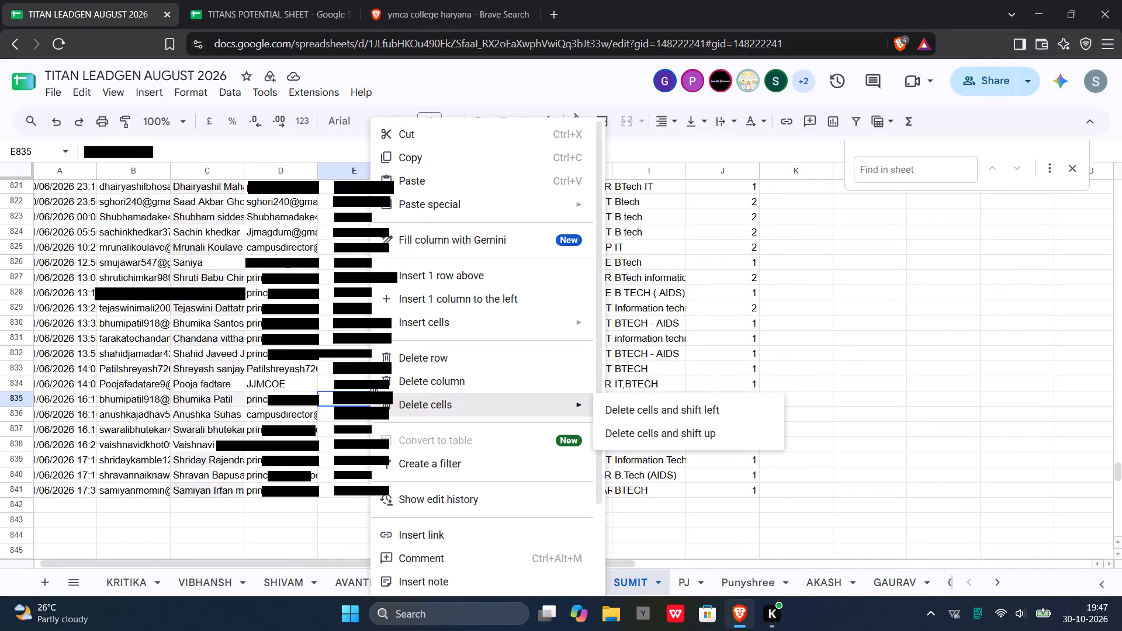
{"action": "left_click", "coordinate": [435, 154]}
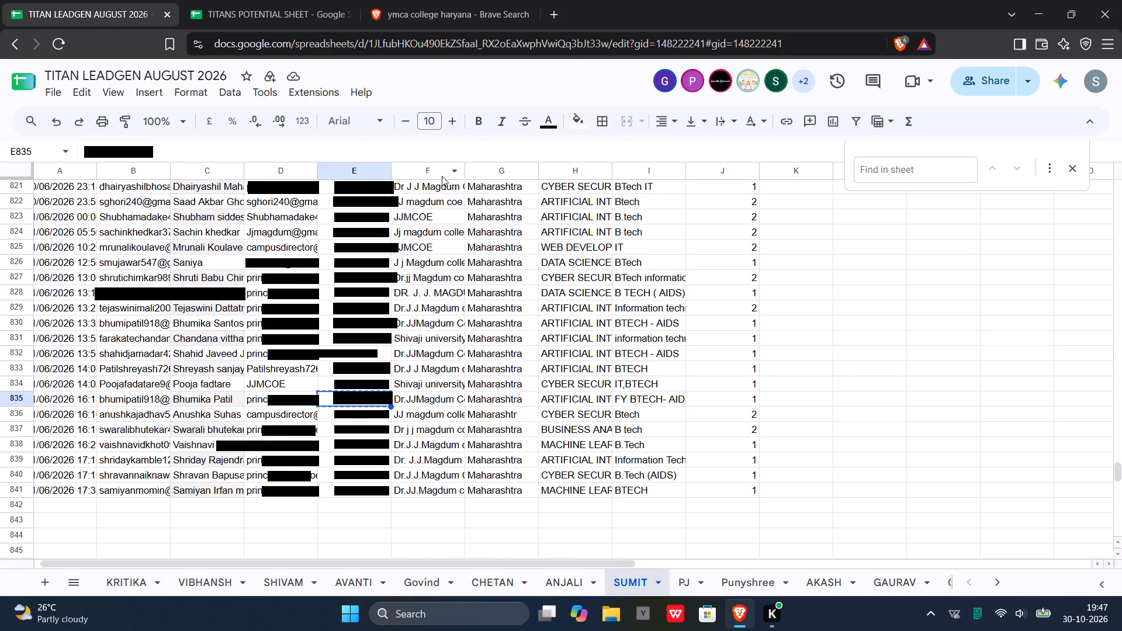
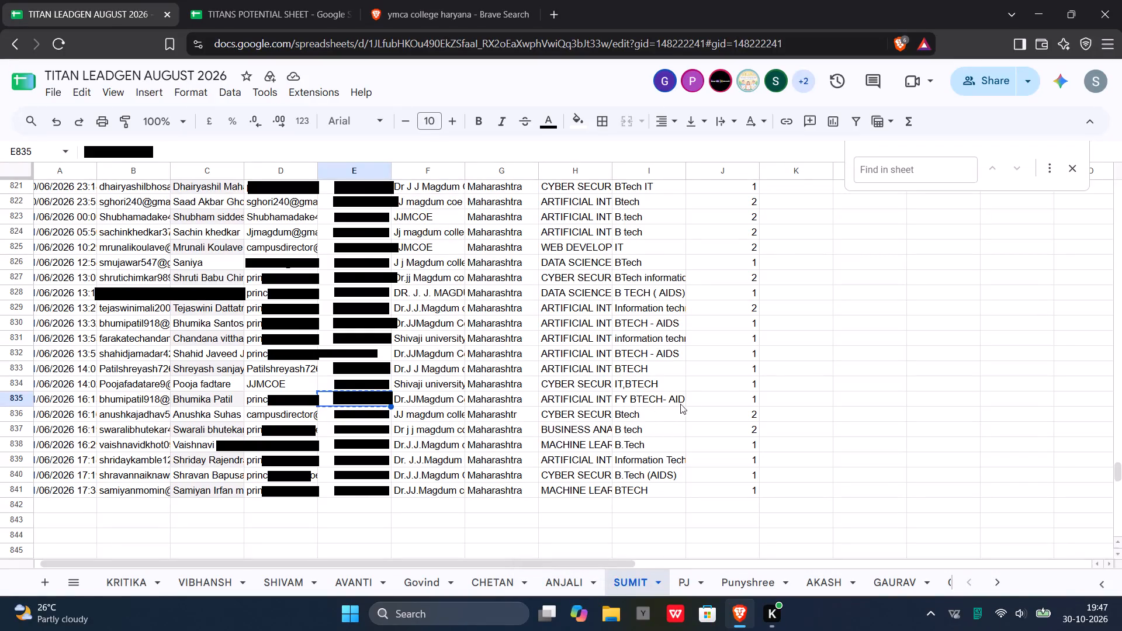
Review the contact and status notes beside the student leads in the rows above row 835 of the SUMIT sheet.
{"action": "scroll", "coordinate": [947, 396], "scroll_direction": "up", "scroll_amount": 1}
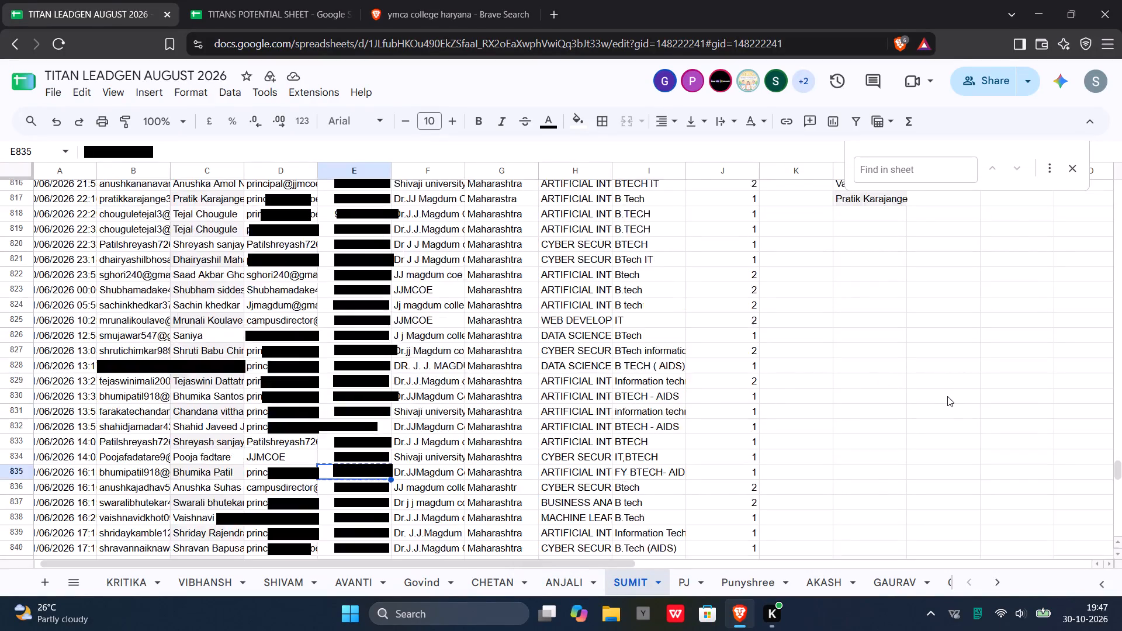
{"action": "scroll", "coordinate": [947, 396], "scroll_direction": "up", "scroll_amount": 2}
{"action": "scroll", "coordinate": [947, 396], "scroll_direction": "left", "scroll_amount": 1}
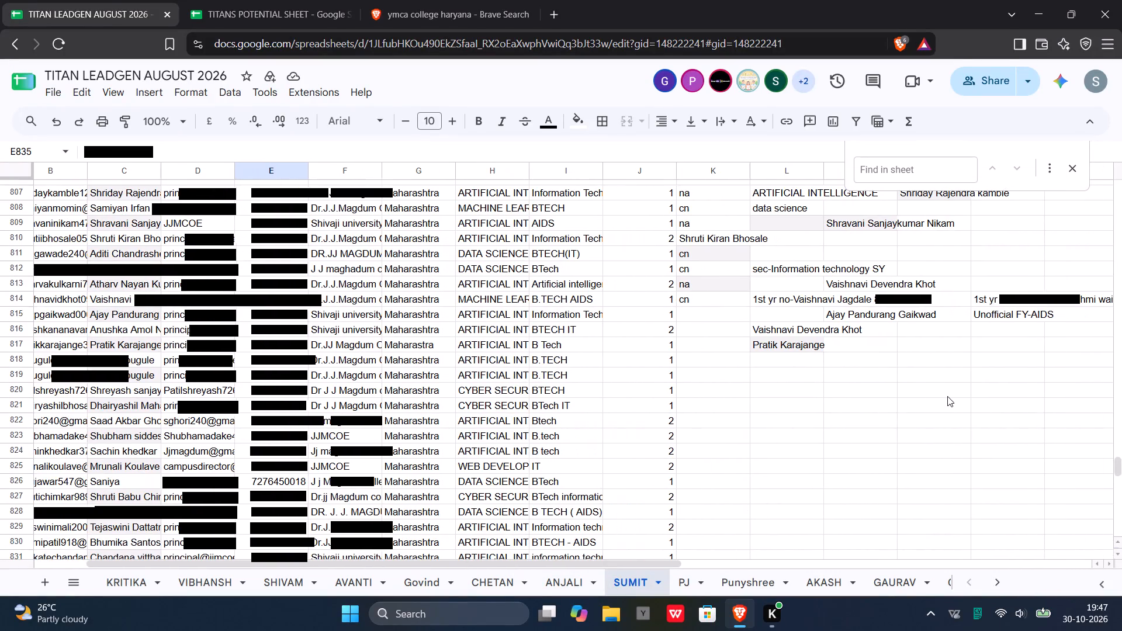
{"action": "scroll", "coordinate": [947, 396], "scroll_direction": "left", "scroll_amount": 1}
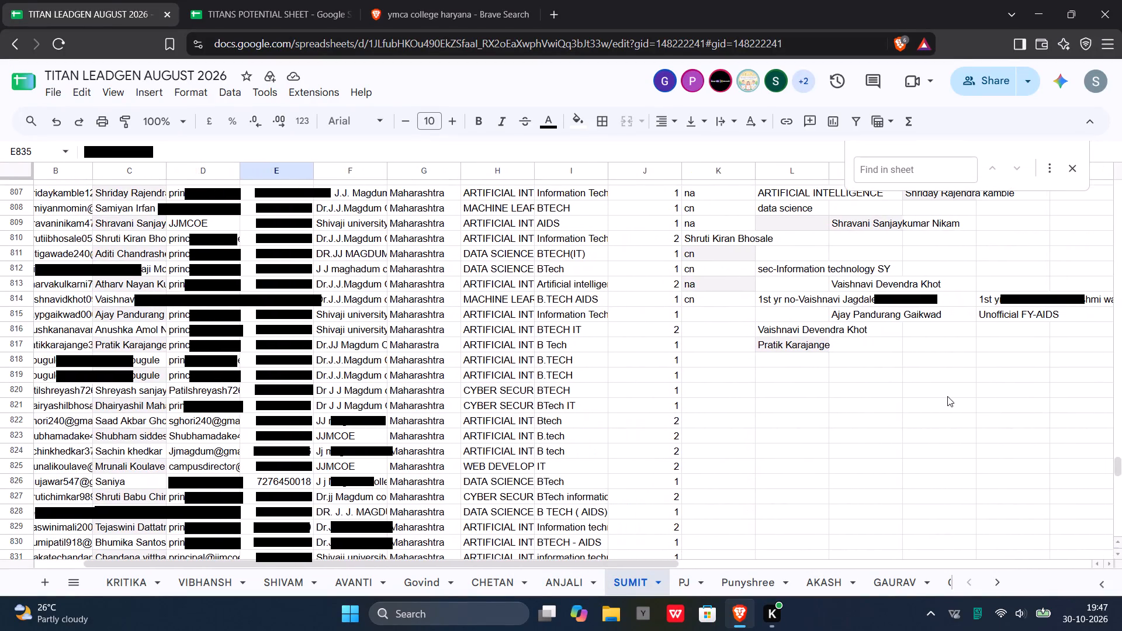
{"action": "scroll", "coordinate": [947, 396], "scroll_direction": "down", "scroll_amount": 2}
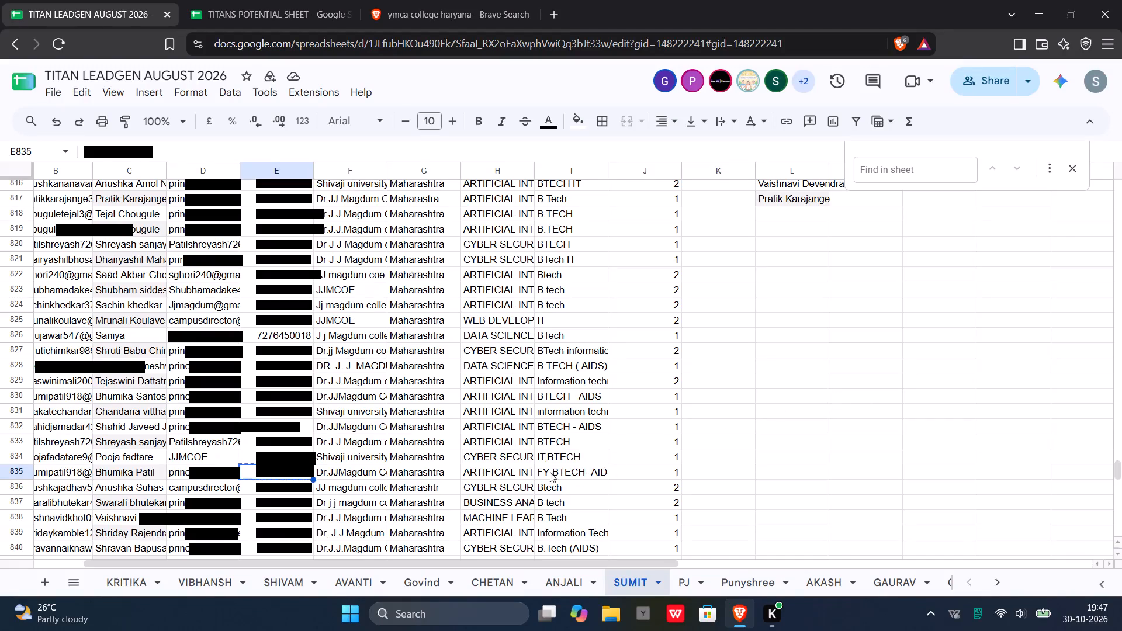
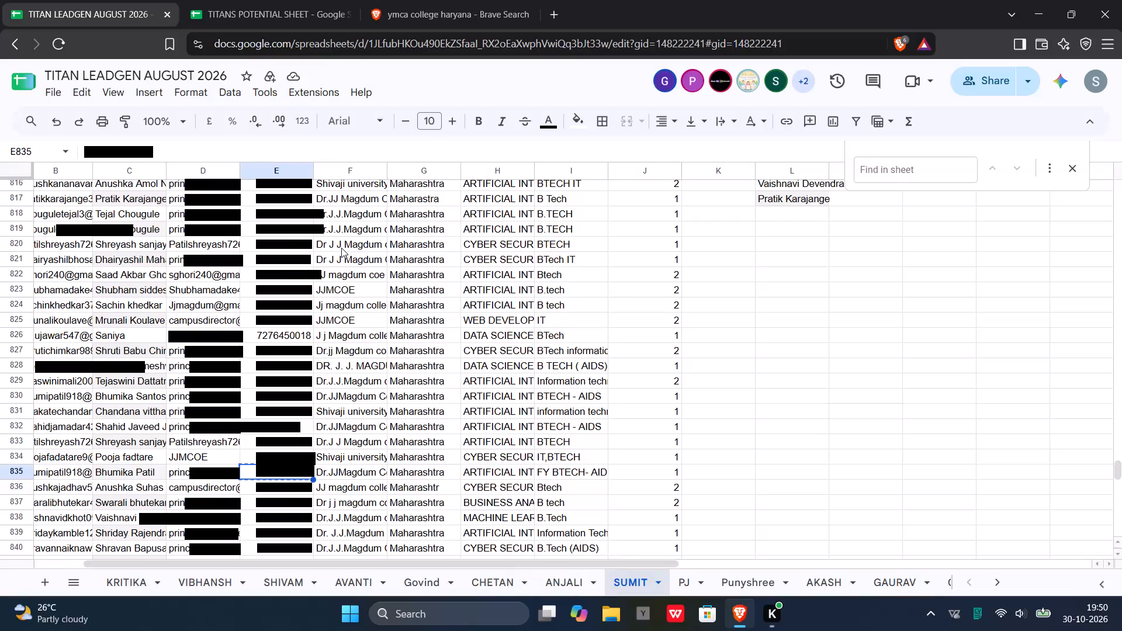
Select the empty cell in column K of row 835, beside the student lead's entry on the SUMIT sheet.
{"action": "scroll", "coordinate": [341, 249], "scroll_direction": "up", "scroll_amount": 3}
{"action": "scroll", "coordinate": [341, 249], "scroll_direction": "down", "scroll_amount": 6}
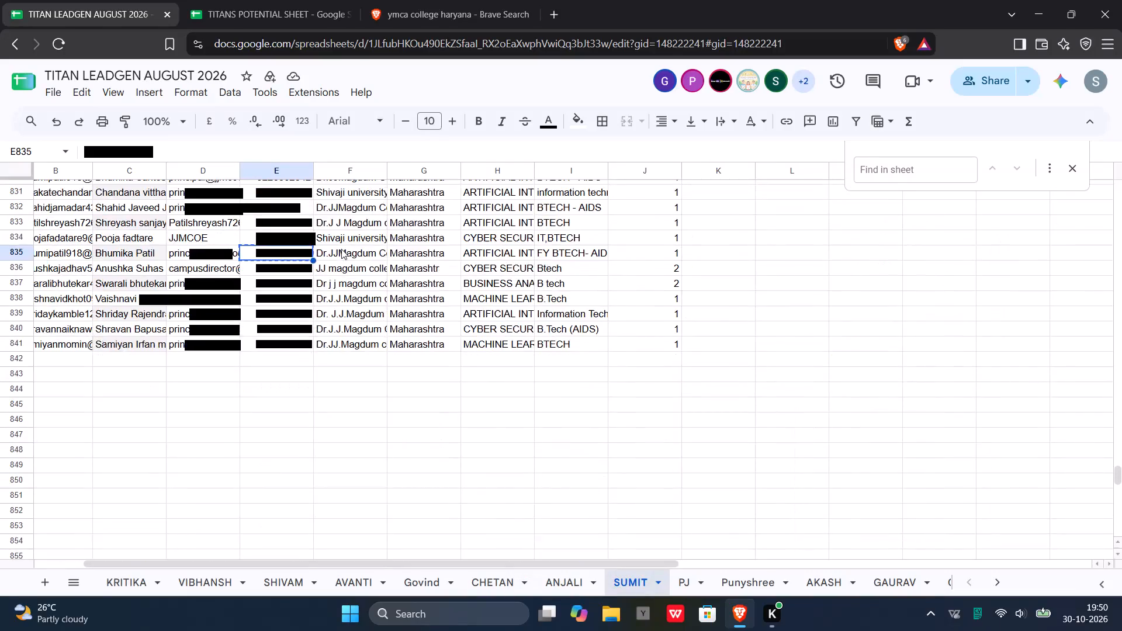
{"action": "scroll", "coordinate": [341, 249], "scroll_direction": "down", "scroll_amount": 6}
{"action": "scroll", "coordinate": [330, 254], "scroll_direction": "up", "scroll_amount": 8}
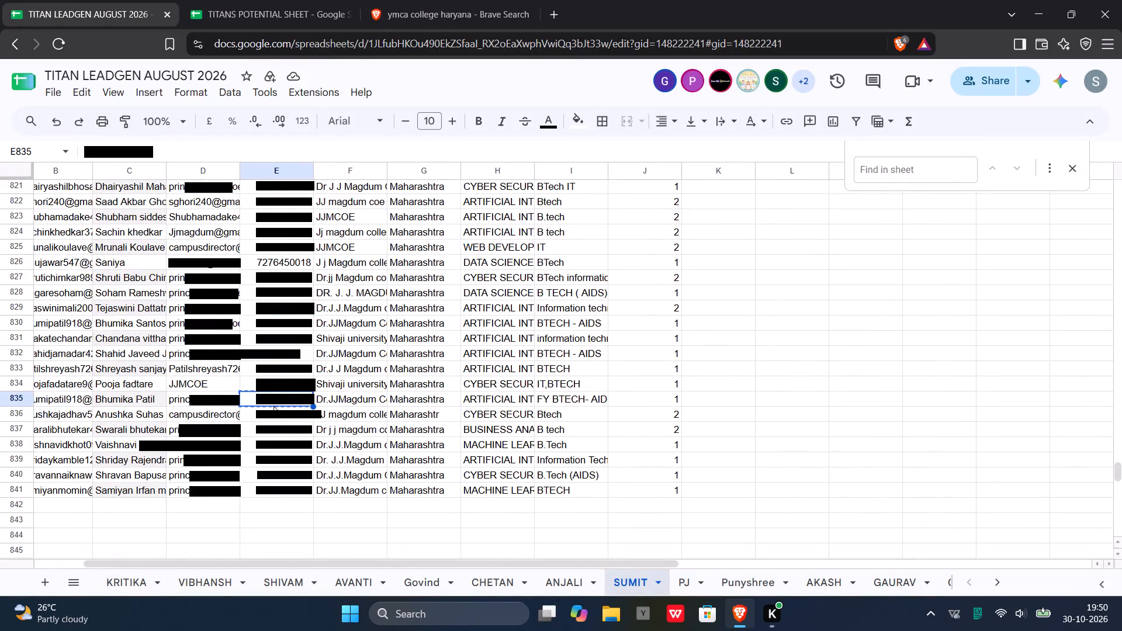
{"action": "left_click", "coordinate": [770, 398]}
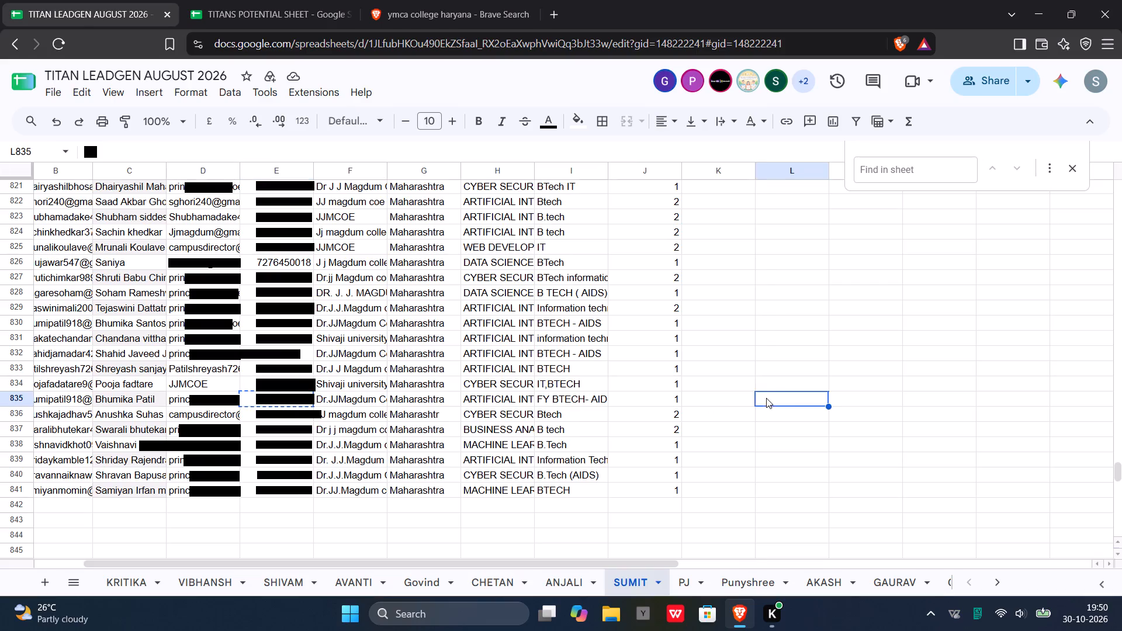
{"action": "left_click", "coordinate": [733, 397]}
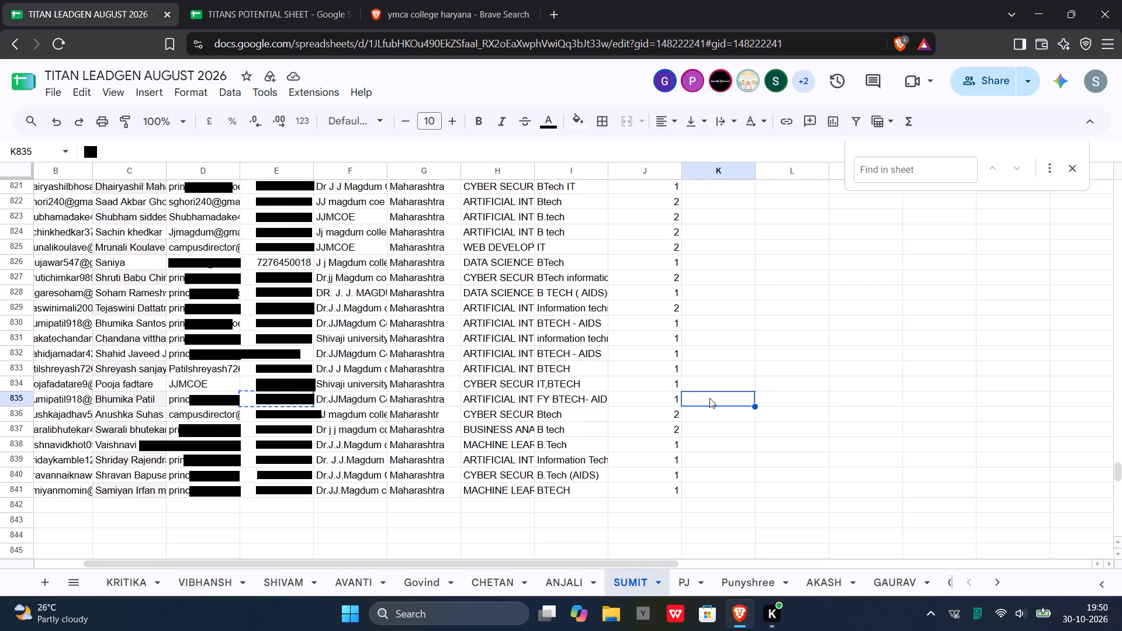
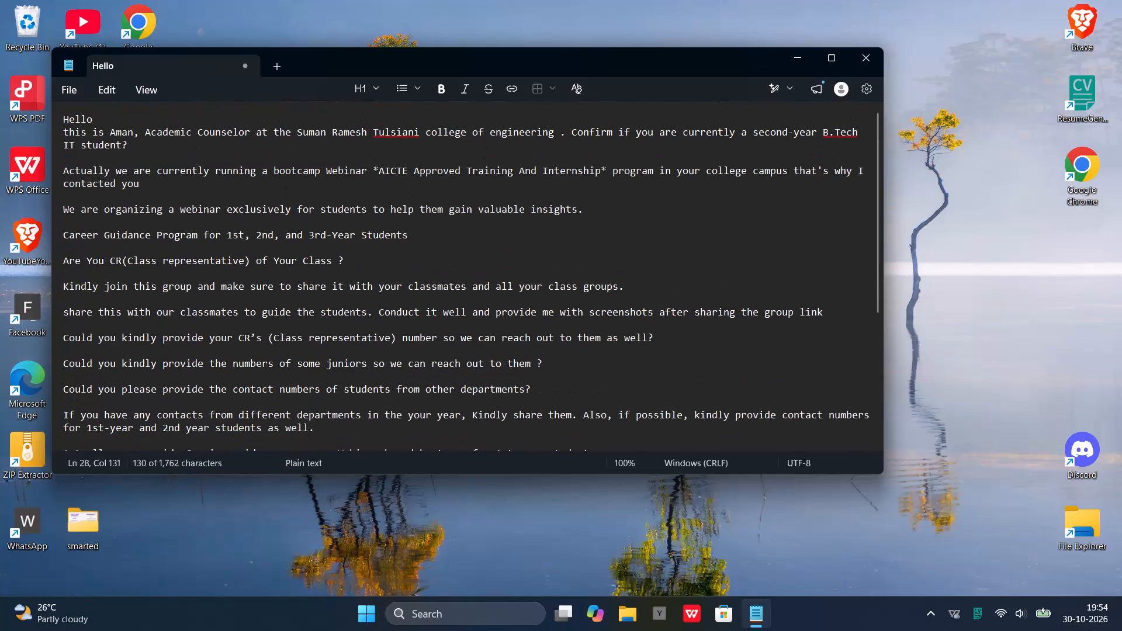
In the Notepad message templates, copy the paragraph about the "AICTE Approved Training And Internship" bootcamp webinar, from "Actually we are" to "contacted you".
{"action": "left_click_drag", "start_coordinate": [141, 186], "coordinate": [105, 147]}
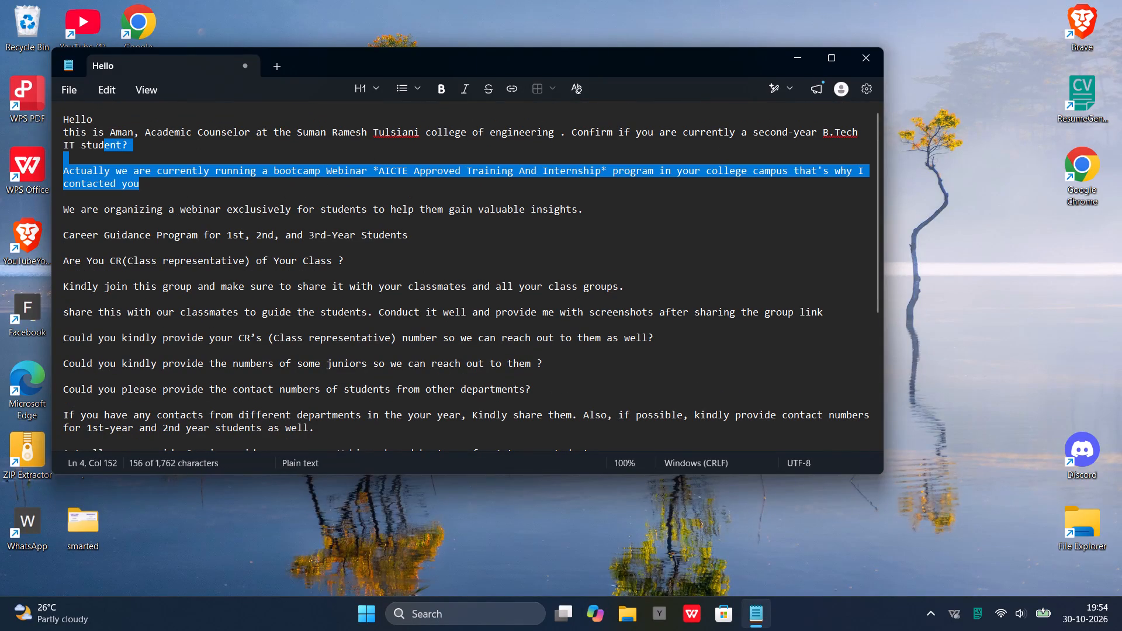
{"action": "left_click_drag", "start_coordinate": [105, 147], "coordinate": [56, 175]}
{"action": "key", "text": "ctrl+c"}
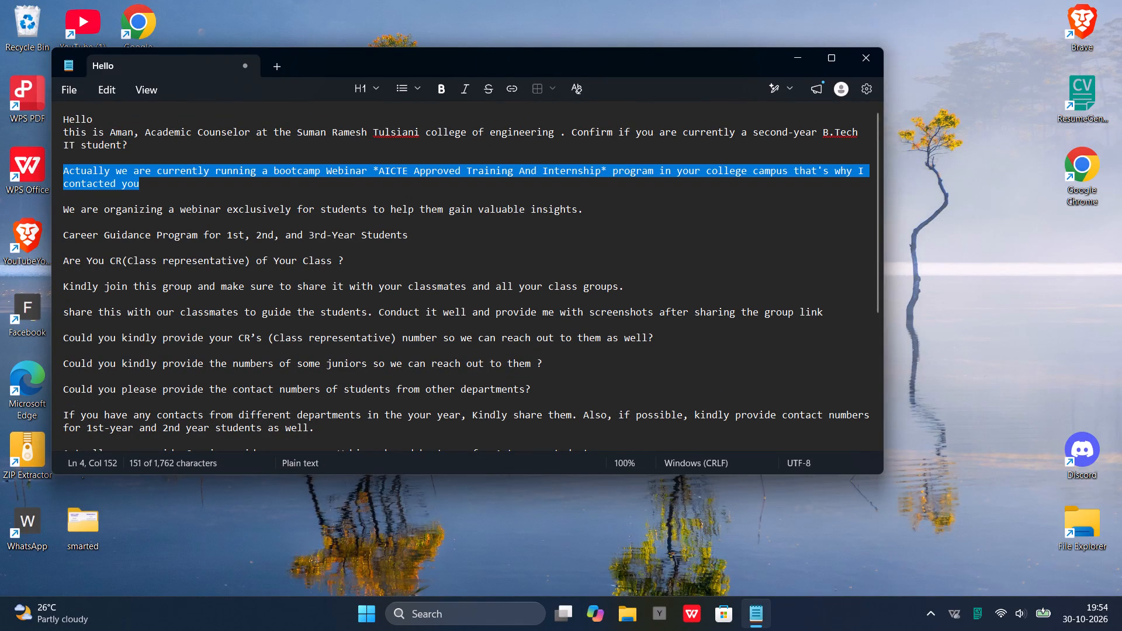
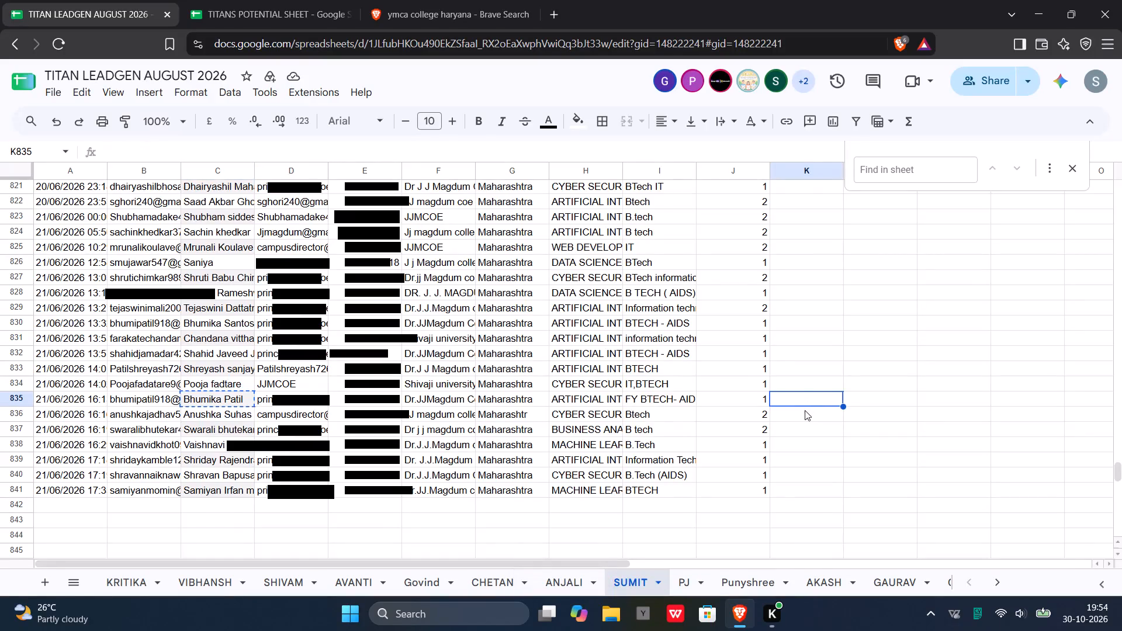
Enter the status "cn" in column K for the student lead in row 835.
{"action": "key", "text": "c"}
{"action": "key", "text": "n"}
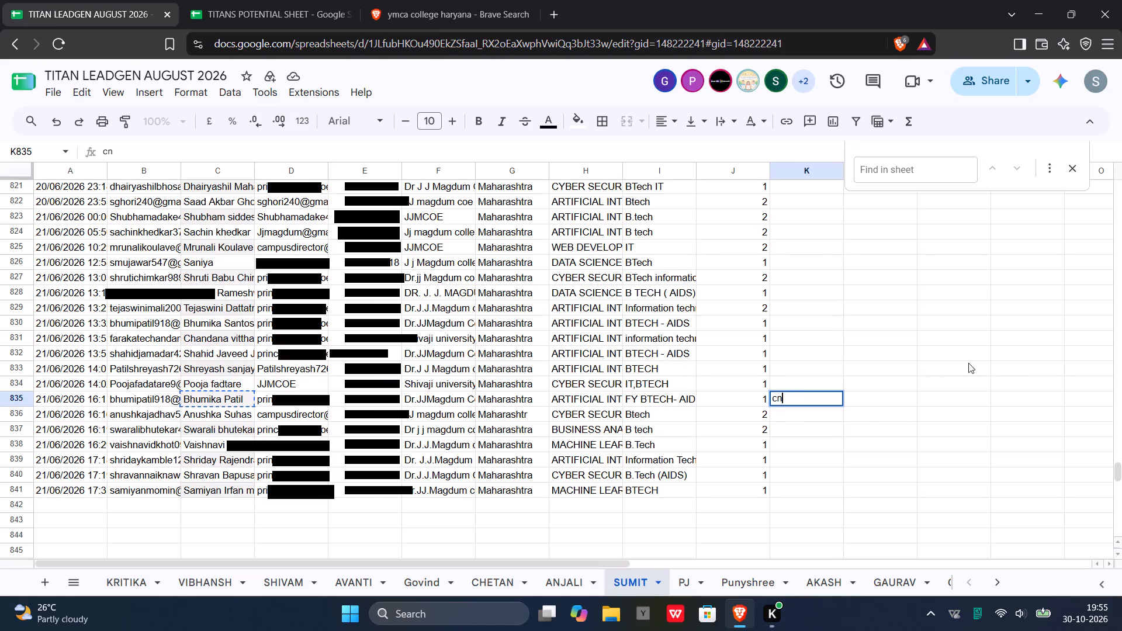
{"action": "scroll", "coordinate": [860, 407], "scroll_direction": "down", "scroll_amount": 3}
{"action": "scroll", "coordinate": [863, 403], "scroll_direction": "up", "scroll_amount": 4}
{"action": "scroll", "coordinate": [864, 400], "scroll_direction": "down", "scroll_amount": 1}
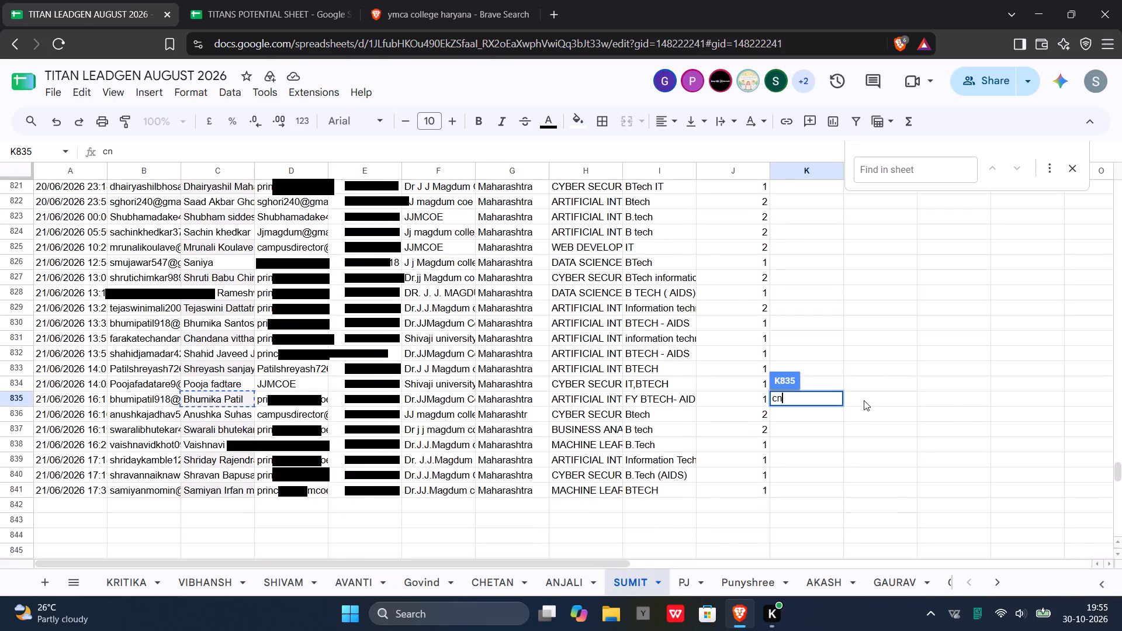
{"action": "left_click", "coordinate": [906, 378]}
Copy the student's name from column C of row 816 on the SUMIT sheet.
{"action": "scroll", "coordinate": [846, 317], "scroll_direction": "up", "scroll_amount": 2}
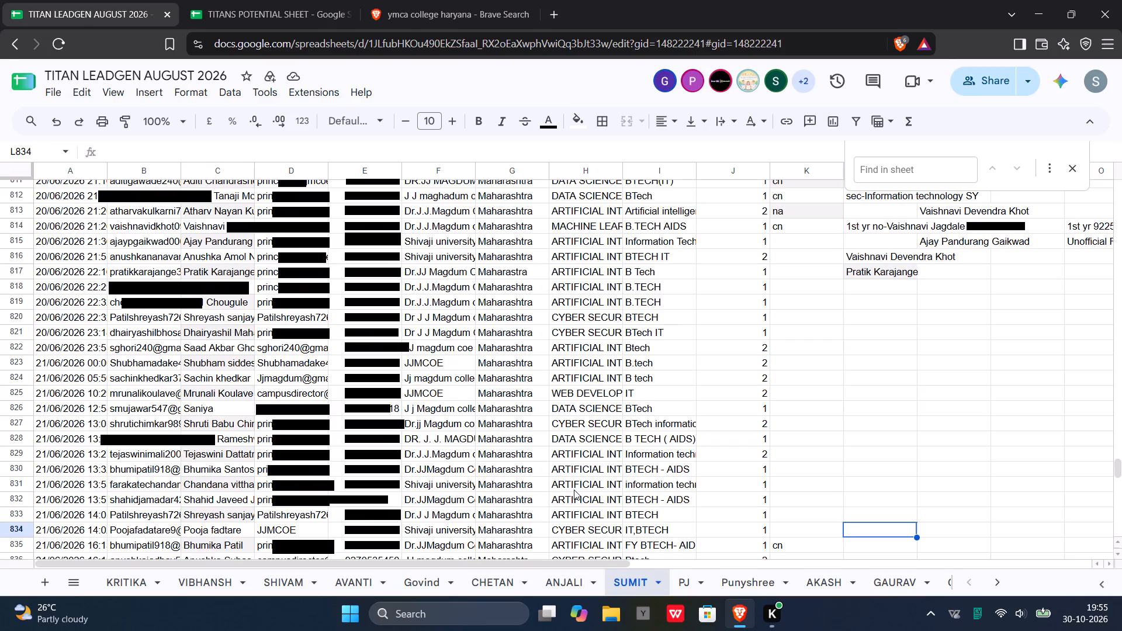
{"action": "left_click", "coordinate": [967, 439]}
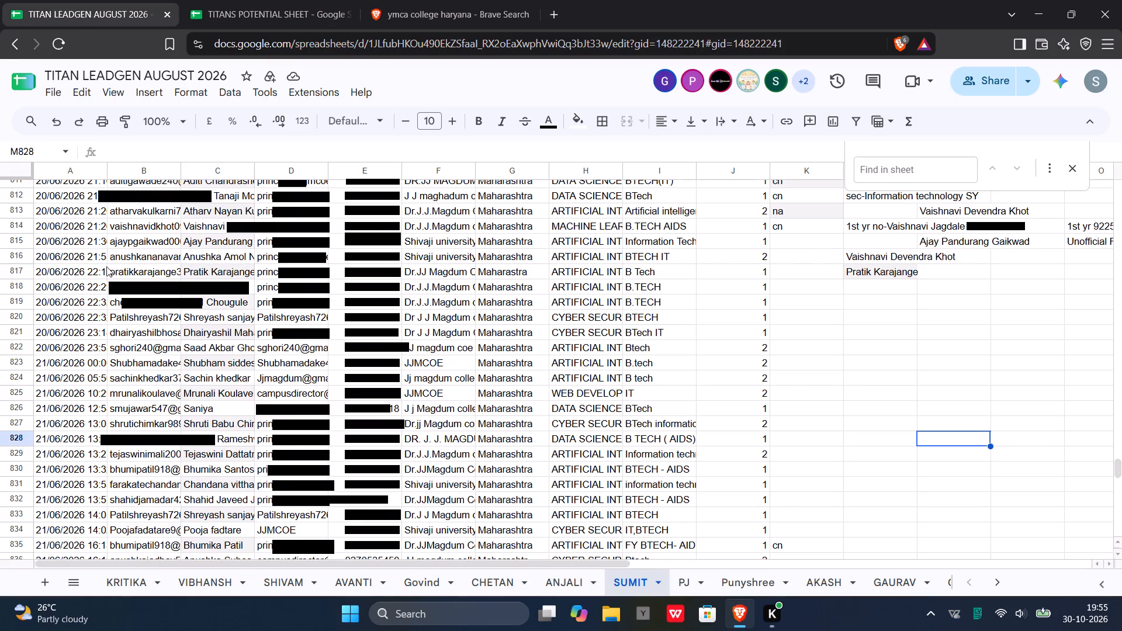
{"action": "right_click", "coordinate": [231, 253]}
{"action": "left_click", "coordinate": [284, 155]}
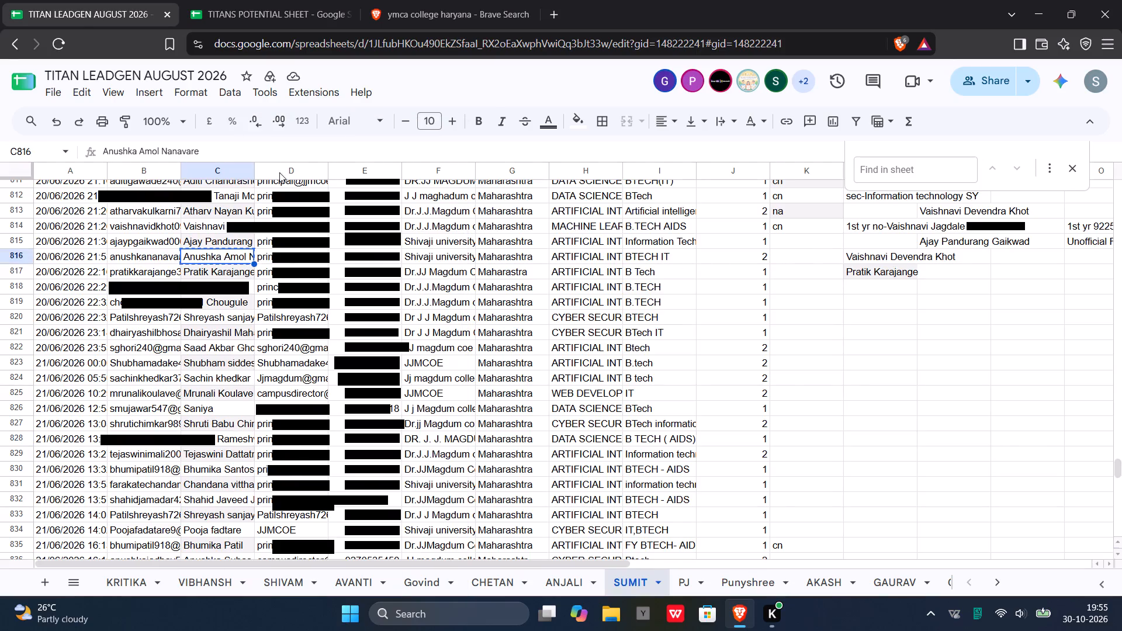
Copy the same student's phone number from column E of row 816.
{"action": "right_click", "coordinate": [372, 254]}
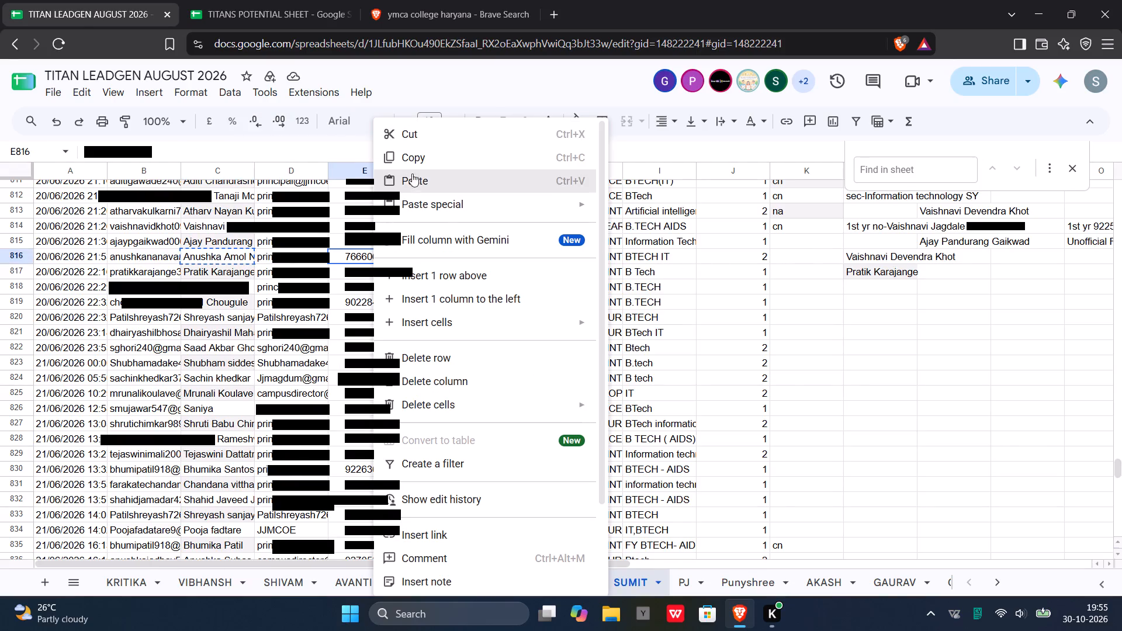
{"action": "left_click", "coordinate": [430, 155]}
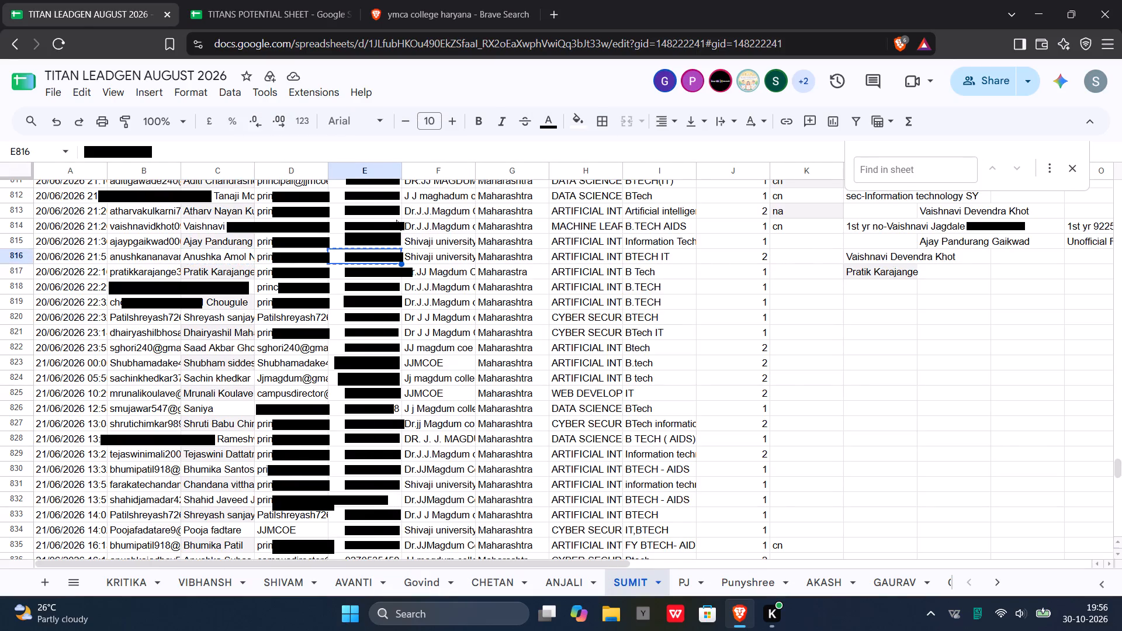
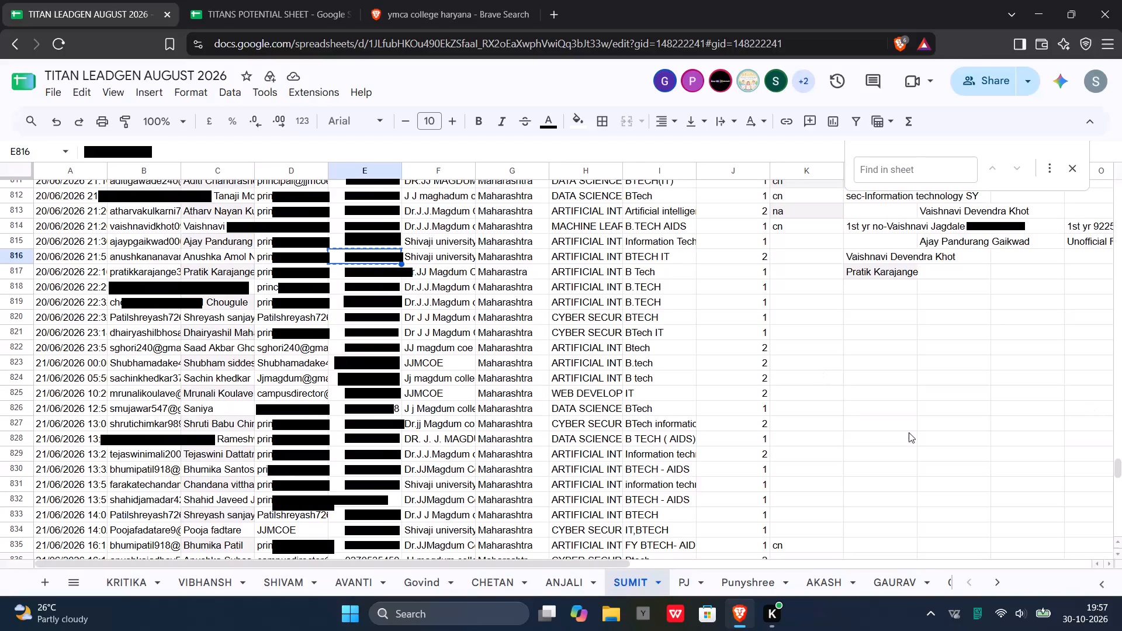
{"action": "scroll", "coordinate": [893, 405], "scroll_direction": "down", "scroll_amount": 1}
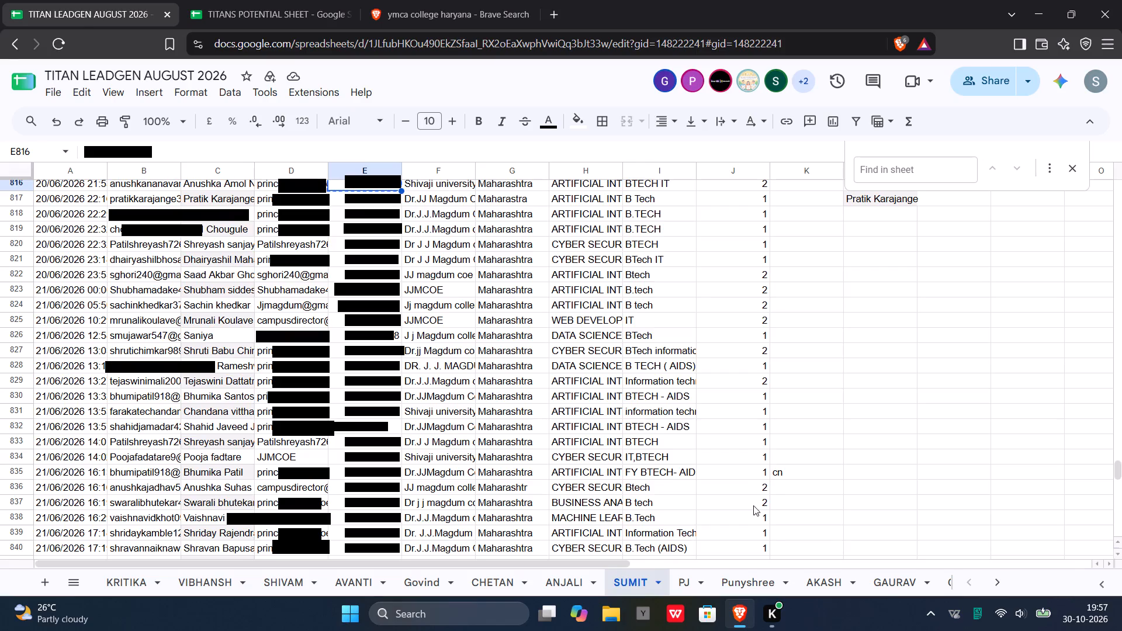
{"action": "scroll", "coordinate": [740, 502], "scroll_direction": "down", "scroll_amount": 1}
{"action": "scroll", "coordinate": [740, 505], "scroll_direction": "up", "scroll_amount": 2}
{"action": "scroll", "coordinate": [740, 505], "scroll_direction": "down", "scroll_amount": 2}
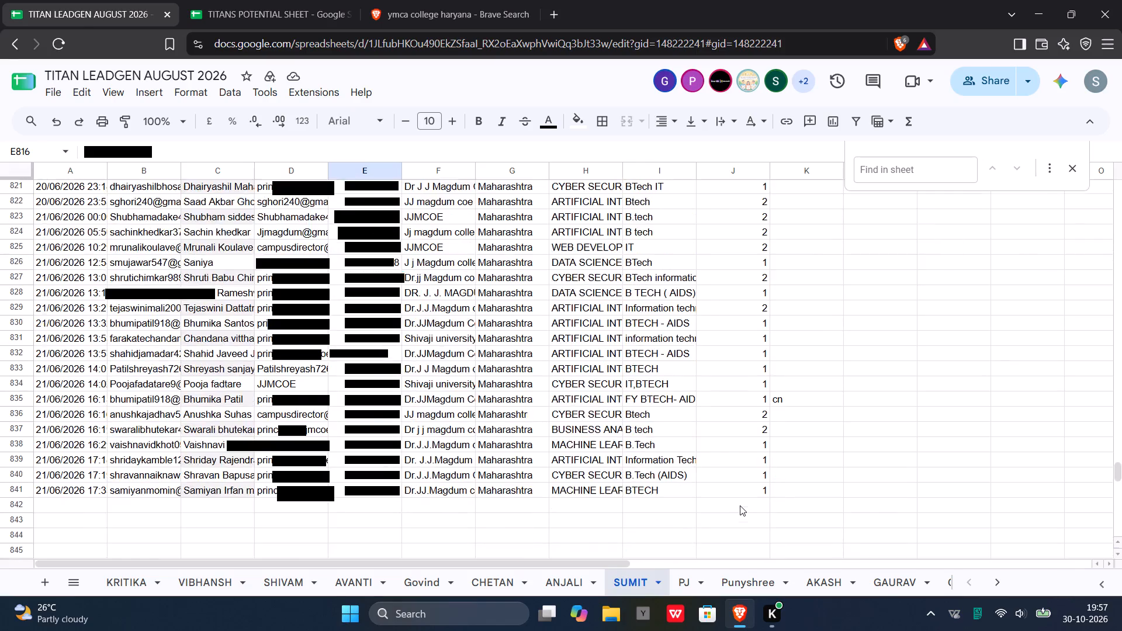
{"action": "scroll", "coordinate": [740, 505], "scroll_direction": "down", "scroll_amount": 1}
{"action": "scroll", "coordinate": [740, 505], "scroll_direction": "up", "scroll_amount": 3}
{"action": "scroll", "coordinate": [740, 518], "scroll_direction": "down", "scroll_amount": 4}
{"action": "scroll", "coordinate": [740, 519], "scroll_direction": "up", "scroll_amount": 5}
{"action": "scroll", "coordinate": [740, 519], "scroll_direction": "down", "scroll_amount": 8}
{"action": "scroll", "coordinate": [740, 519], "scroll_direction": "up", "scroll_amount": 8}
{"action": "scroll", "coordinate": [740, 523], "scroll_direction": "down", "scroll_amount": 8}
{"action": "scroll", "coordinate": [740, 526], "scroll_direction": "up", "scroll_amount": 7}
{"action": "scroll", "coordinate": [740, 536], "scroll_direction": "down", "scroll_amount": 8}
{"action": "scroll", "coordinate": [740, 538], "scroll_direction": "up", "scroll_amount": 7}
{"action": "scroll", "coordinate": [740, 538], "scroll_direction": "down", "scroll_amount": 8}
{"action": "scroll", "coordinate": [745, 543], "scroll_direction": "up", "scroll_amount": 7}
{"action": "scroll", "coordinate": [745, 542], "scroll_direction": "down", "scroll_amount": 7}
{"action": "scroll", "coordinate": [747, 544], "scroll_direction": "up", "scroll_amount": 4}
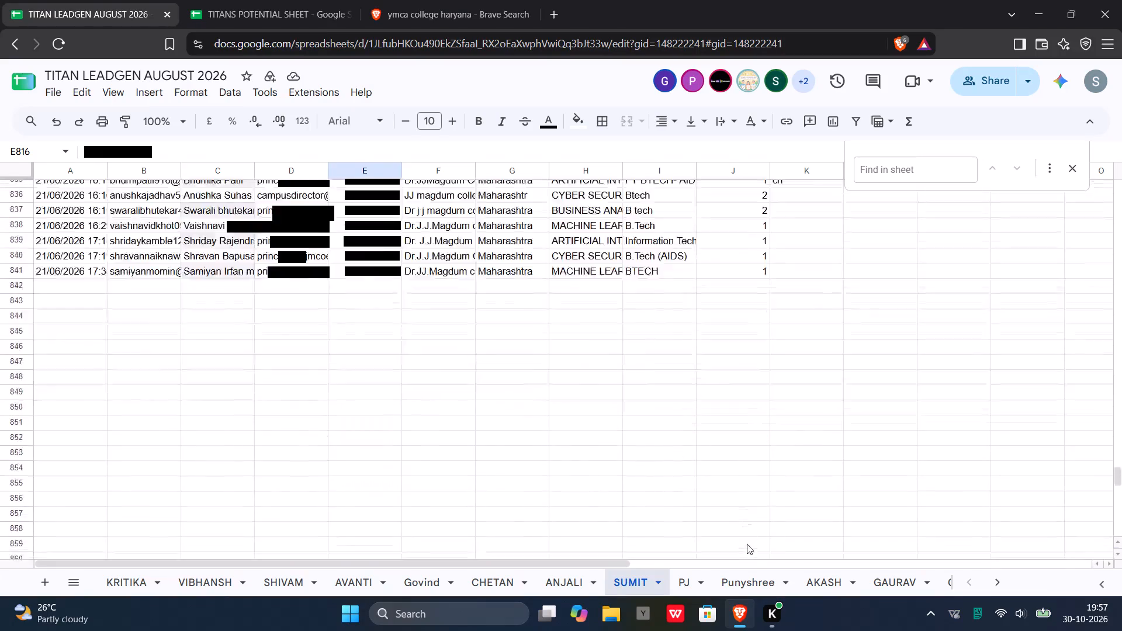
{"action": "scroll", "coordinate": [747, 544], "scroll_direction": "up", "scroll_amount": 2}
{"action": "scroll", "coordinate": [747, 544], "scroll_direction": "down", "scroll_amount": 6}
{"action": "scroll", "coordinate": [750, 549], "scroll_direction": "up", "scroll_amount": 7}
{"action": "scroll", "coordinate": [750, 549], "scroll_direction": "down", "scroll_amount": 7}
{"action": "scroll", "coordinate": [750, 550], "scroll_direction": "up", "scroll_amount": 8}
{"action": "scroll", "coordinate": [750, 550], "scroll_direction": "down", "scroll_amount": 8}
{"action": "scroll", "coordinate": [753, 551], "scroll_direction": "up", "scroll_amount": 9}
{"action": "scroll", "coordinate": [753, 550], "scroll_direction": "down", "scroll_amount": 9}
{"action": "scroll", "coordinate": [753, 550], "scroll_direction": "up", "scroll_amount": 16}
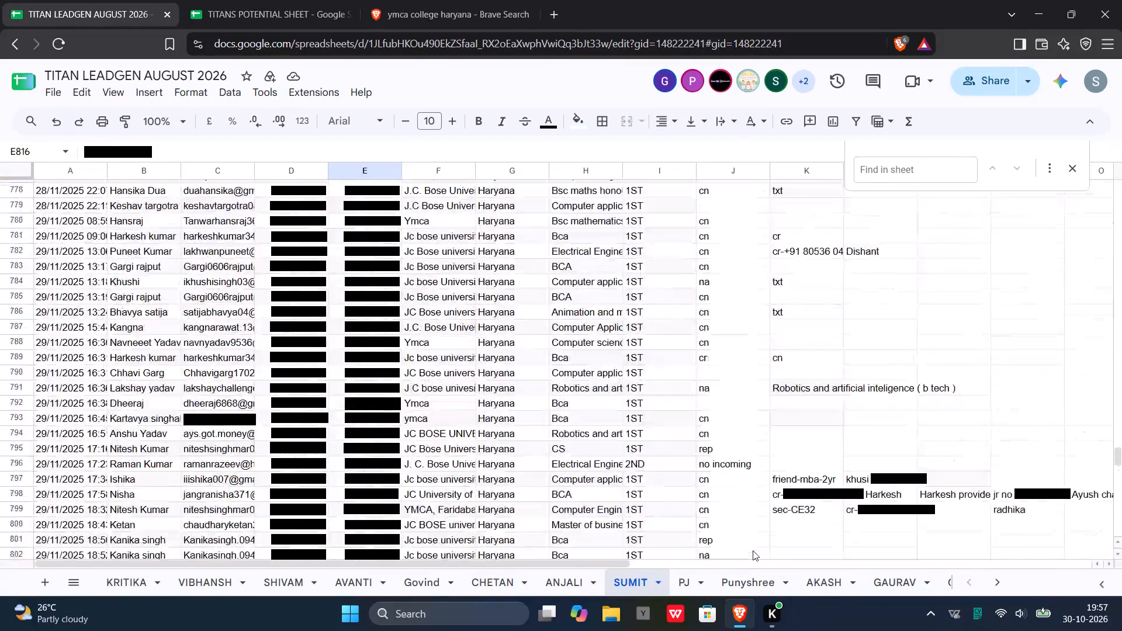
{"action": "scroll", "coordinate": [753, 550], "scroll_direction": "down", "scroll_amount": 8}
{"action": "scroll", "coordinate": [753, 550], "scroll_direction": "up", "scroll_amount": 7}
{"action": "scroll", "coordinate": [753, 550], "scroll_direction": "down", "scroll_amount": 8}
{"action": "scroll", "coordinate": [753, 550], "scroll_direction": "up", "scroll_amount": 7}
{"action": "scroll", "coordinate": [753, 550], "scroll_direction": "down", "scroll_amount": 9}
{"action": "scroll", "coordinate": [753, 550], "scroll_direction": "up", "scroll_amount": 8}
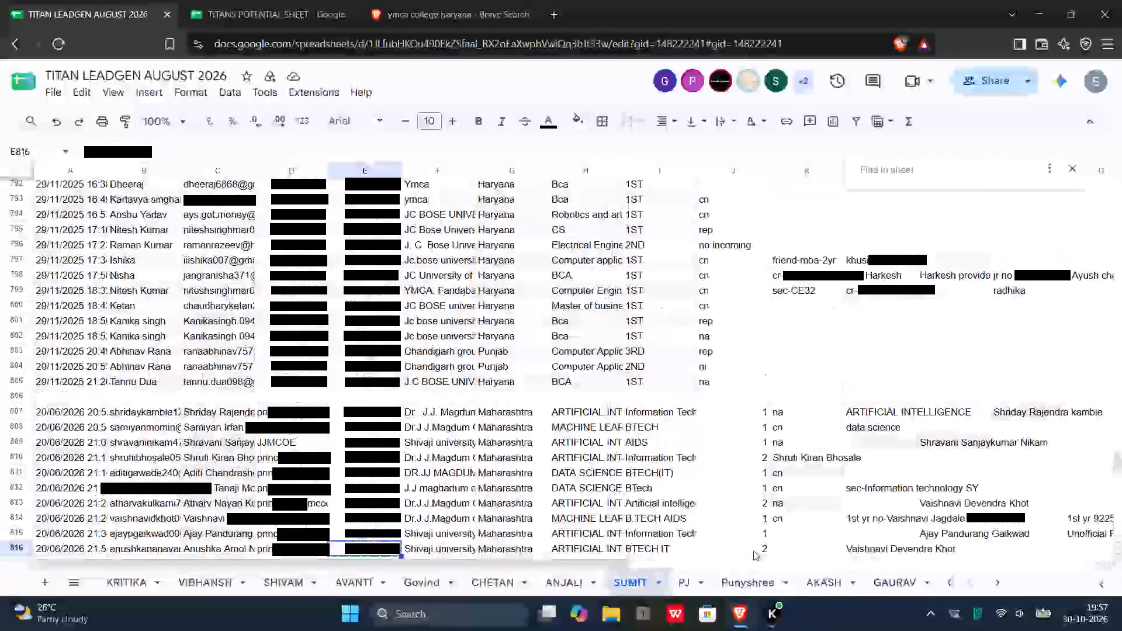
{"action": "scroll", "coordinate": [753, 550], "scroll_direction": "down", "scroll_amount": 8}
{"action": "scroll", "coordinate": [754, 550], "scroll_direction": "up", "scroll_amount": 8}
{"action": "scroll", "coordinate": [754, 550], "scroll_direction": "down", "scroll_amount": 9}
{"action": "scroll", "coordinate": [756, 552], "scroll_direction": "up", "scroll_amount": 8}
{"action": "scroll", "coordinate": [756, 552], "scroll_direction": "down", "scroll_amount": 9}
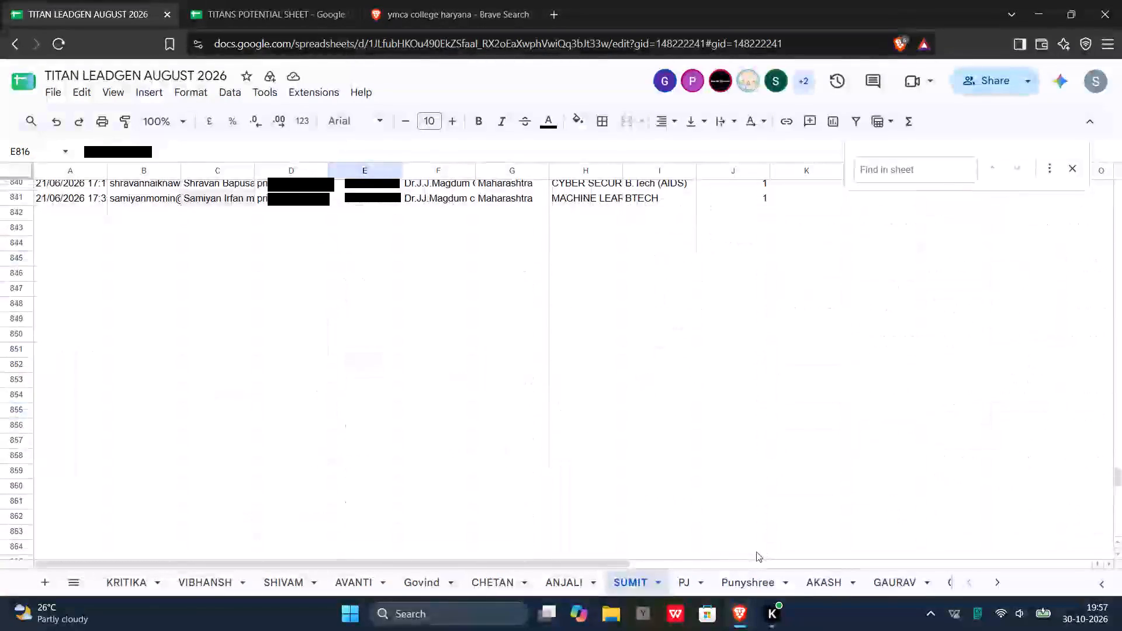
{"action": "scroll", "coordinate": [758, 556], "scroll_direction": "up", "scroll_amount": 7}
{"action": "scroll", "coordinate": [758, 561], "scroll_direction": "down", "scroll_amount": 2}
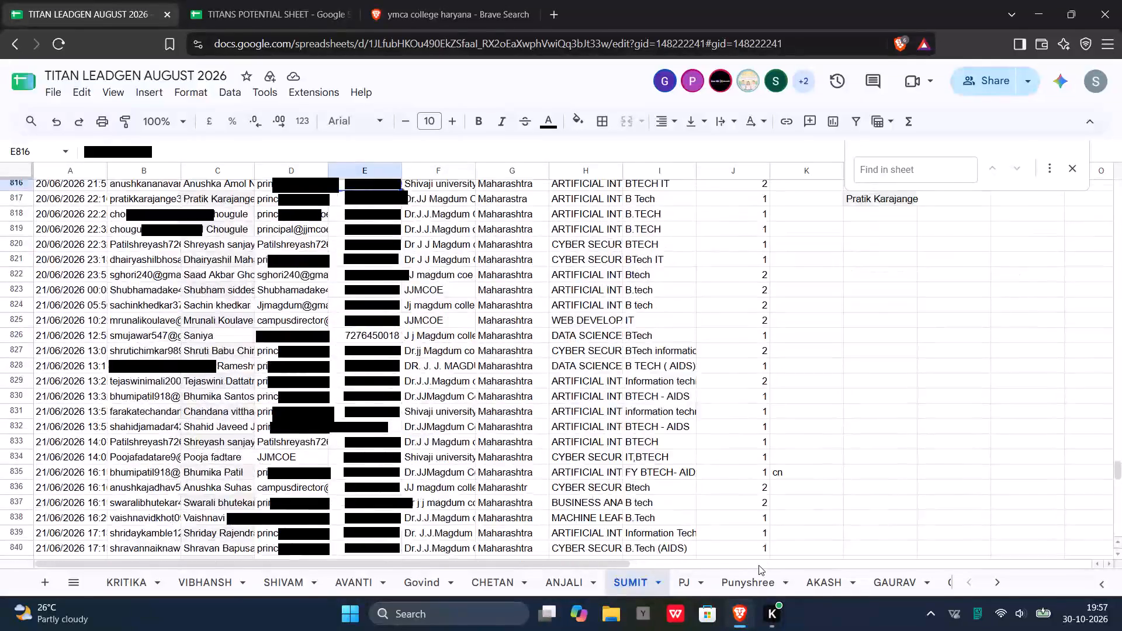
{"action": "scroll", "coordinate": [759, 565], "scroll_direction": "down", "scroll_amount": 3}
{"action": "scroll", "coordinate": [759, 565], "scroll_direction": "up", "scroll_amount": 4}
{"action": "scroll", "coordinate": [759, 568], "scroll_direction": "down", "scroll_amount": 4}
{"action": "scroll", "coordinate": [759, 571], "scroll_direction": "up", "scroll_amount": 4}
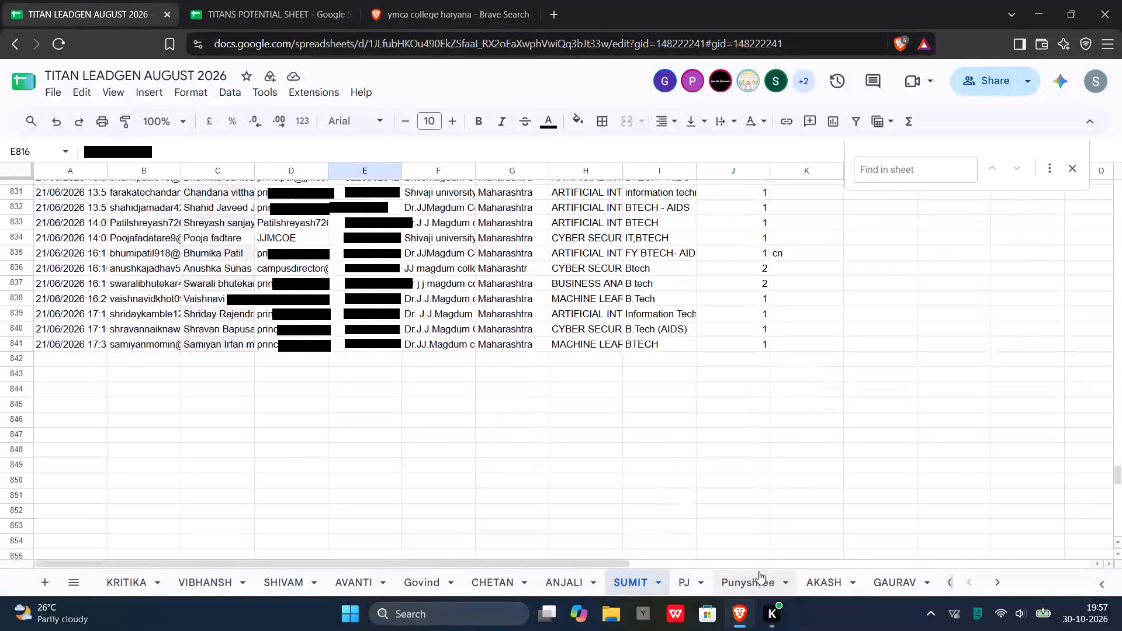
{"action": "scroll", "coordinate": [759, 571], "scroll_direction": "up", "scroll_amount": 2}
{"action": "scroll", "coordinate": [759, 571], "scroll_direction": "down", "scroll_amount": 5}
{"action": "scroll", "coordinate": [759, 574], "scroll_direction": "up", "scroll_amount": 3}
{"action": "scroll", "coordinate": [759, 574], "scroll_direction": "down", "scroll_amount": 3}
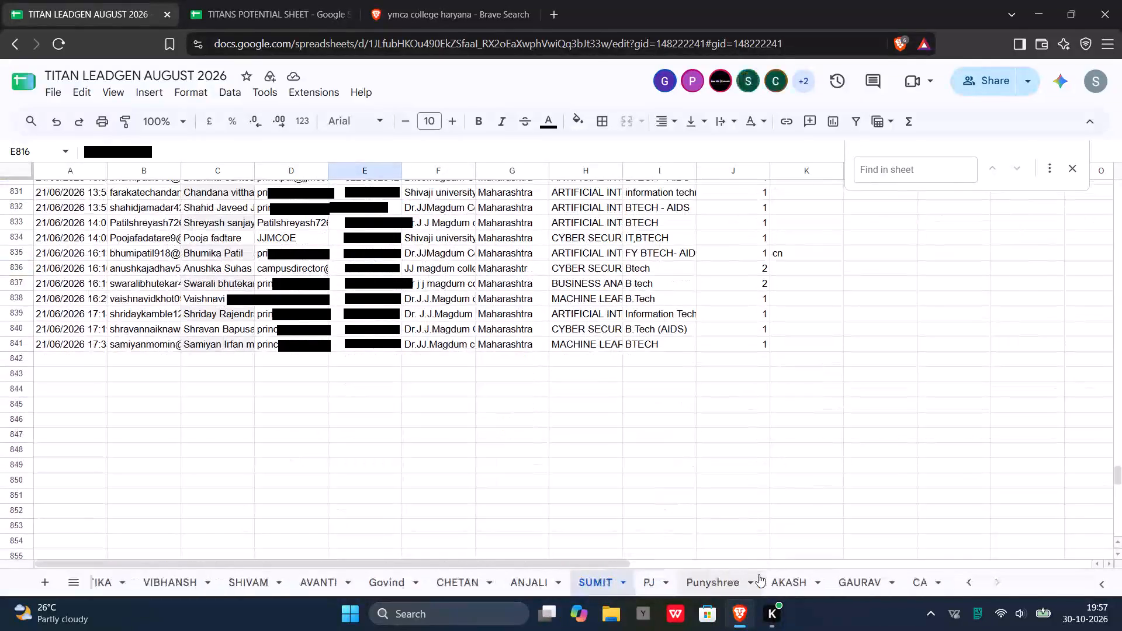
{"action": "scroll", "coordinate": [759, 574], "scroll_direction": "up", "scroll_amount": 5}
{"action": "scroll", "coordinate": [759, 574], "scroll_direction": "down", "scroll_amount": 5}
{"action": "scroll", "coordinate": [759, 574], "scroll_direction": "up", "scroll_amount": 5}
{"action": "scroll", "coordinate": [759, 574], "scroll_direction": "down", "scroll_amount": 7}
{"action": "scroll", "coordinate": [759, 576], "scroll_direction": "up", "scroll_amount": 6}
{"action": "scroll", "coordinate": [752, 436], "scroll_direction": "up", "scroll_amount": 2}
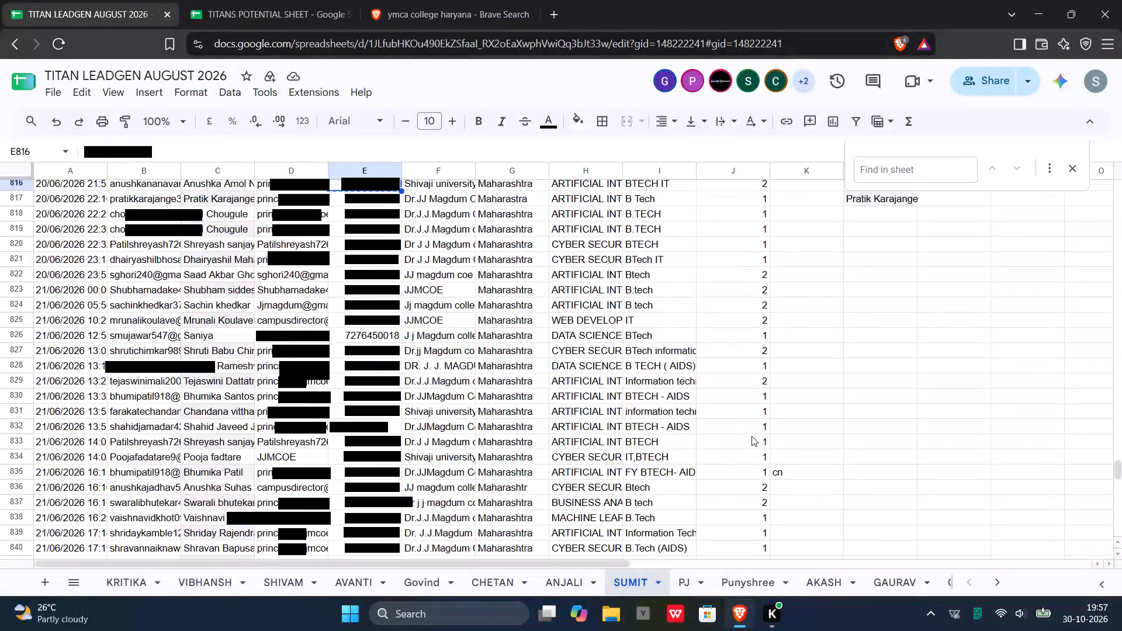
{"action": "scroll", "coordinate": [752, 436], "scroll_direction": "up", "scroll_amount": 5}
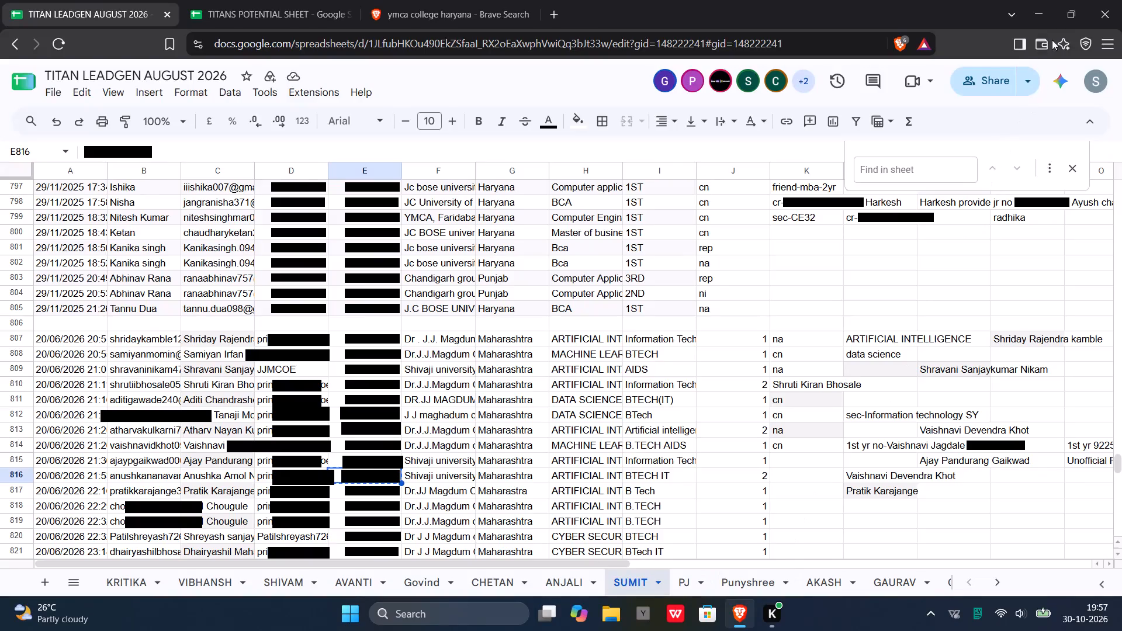
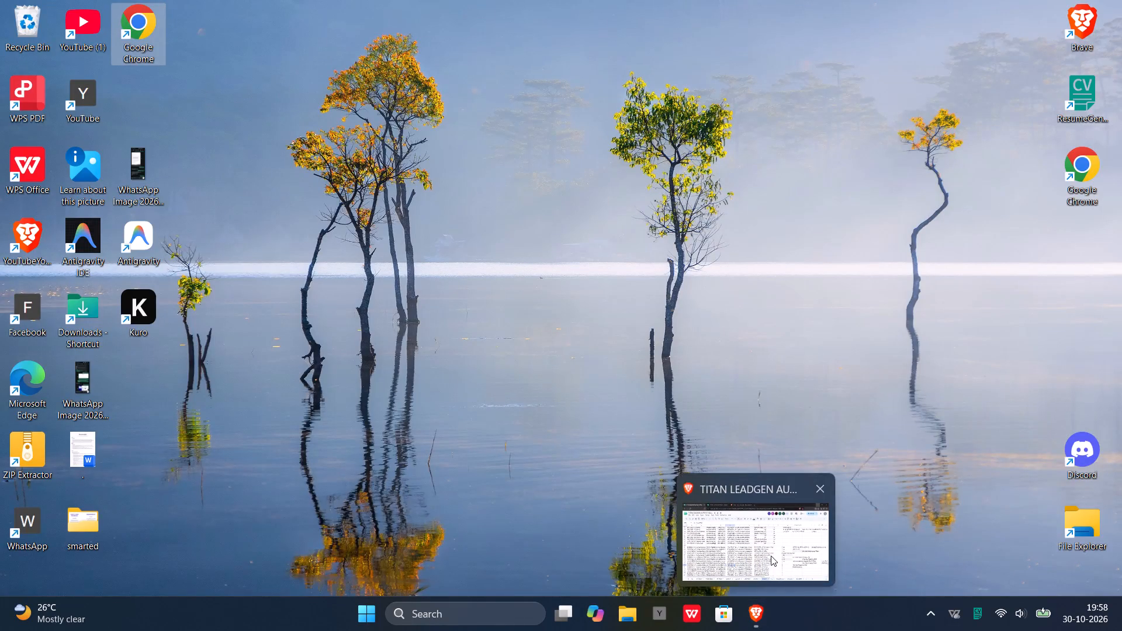
Return to the TITAN LEADGEN AUGUST 2026 spreadsheet in Brave and copy the student's phone number from cell E816 on the SUMIT sheet.
{"action": "left_click", "coordinate": [773, 553]}
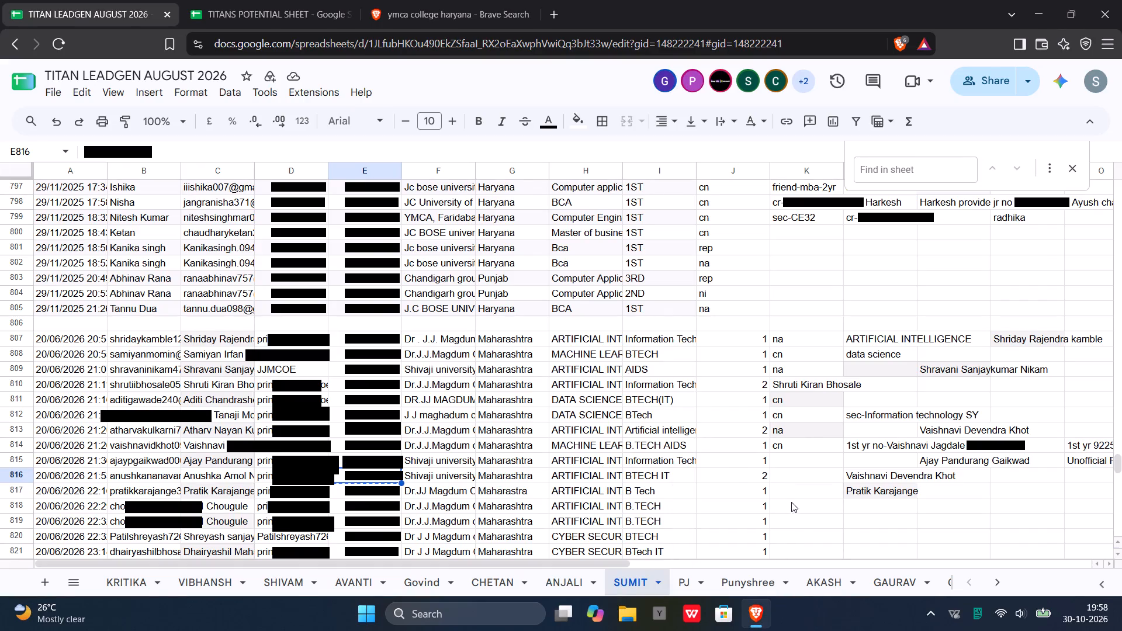
{"action": "scroll", "coordinate": [736, 472], "scroll_direction": "down", "scroll_amount": 1}
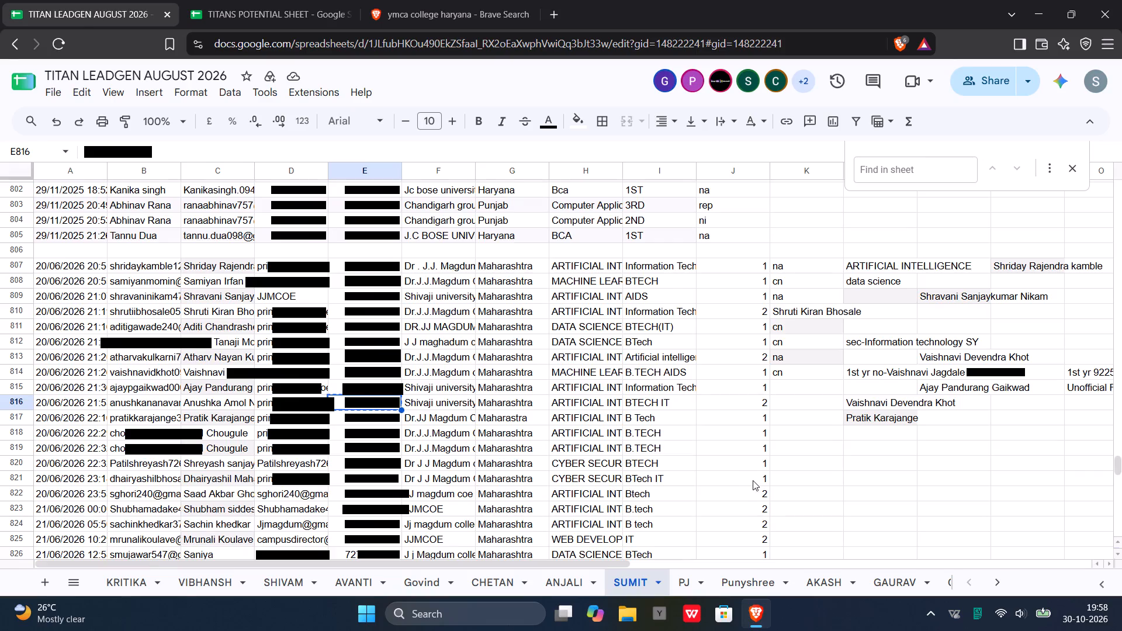
{"action": "left_click", "coordinate": [884, 459]}
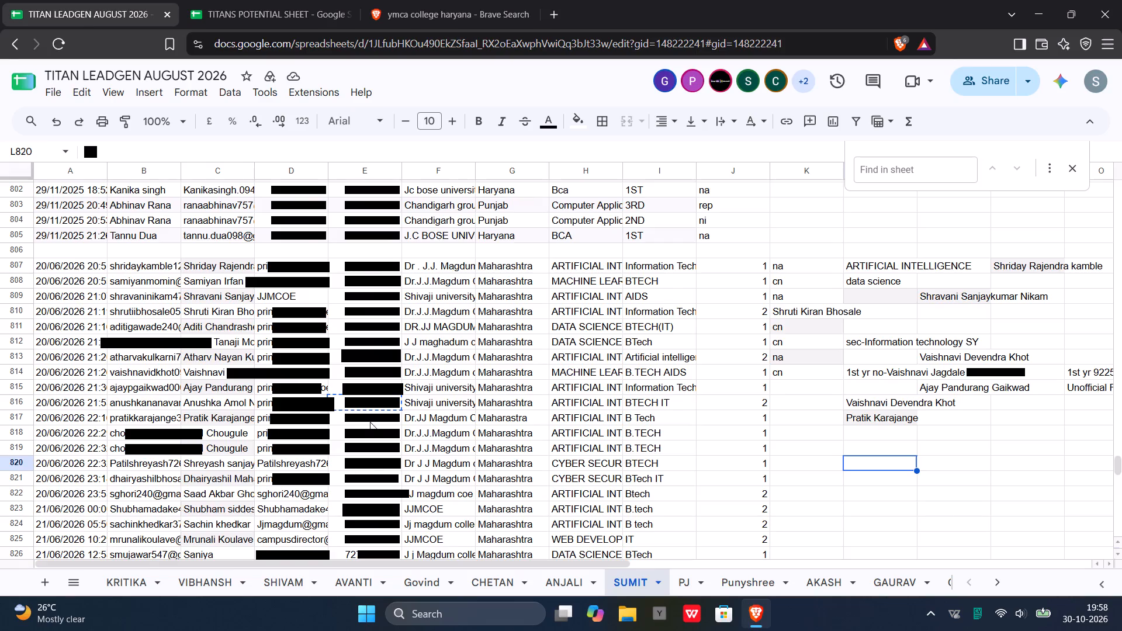
{"action": "right_click", "coordinate": [374, 404]}
{"action": "left_click", "coordinate": [437, 152]}
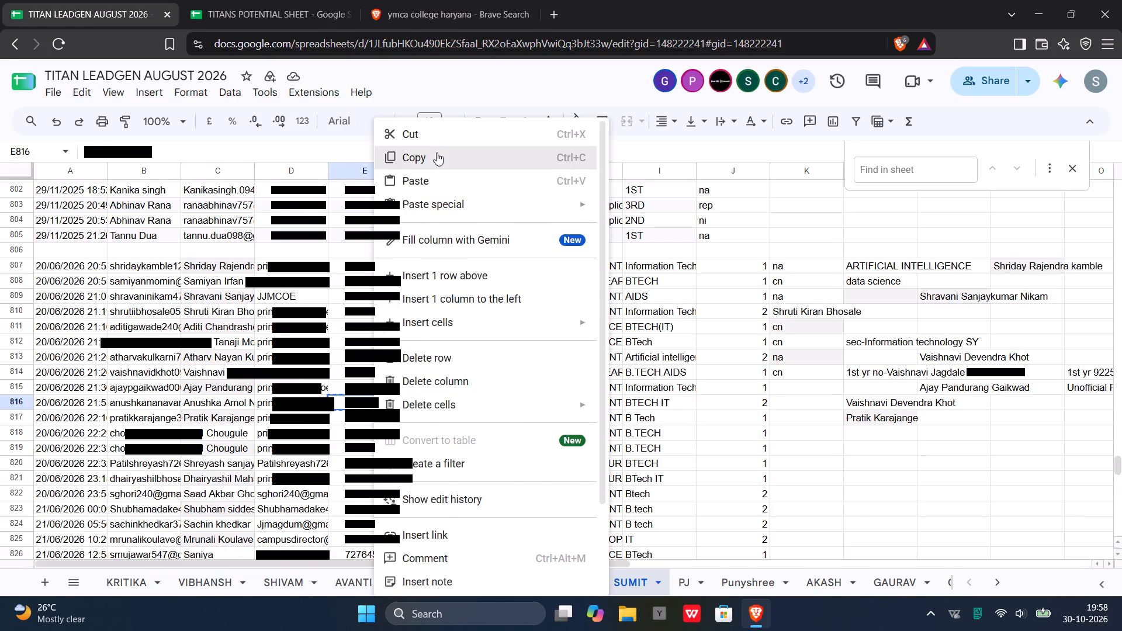
Copy the student's full name from cell C816 in the same lead row.
{"action": "right_click", "coordinate": [213, 400]}
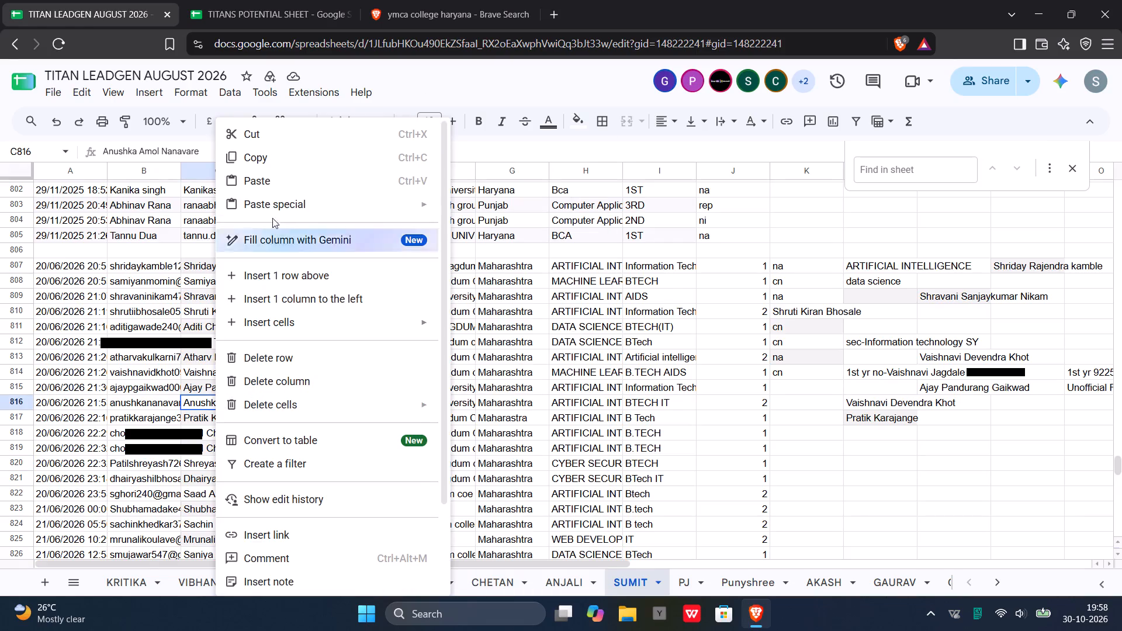
{"action": "left_click", "coordinate": [289, 165]}
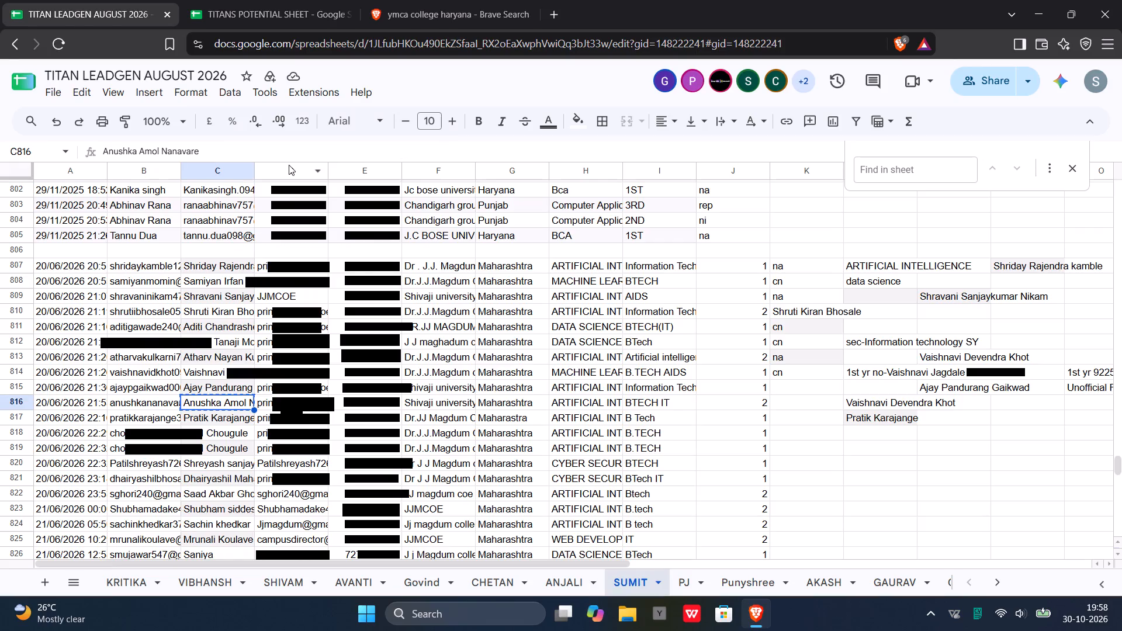
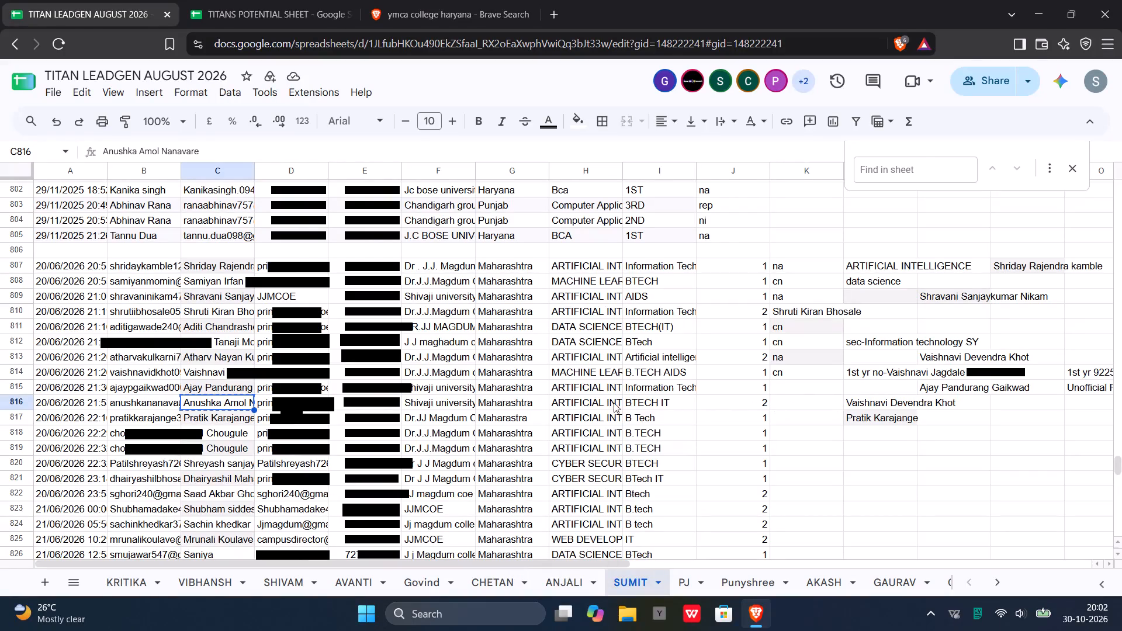
Select the student's phone number in cell E816 of the same lead row on the SUMIT sheet.
{"action": "left_click", "coordinate": [366, 406]}
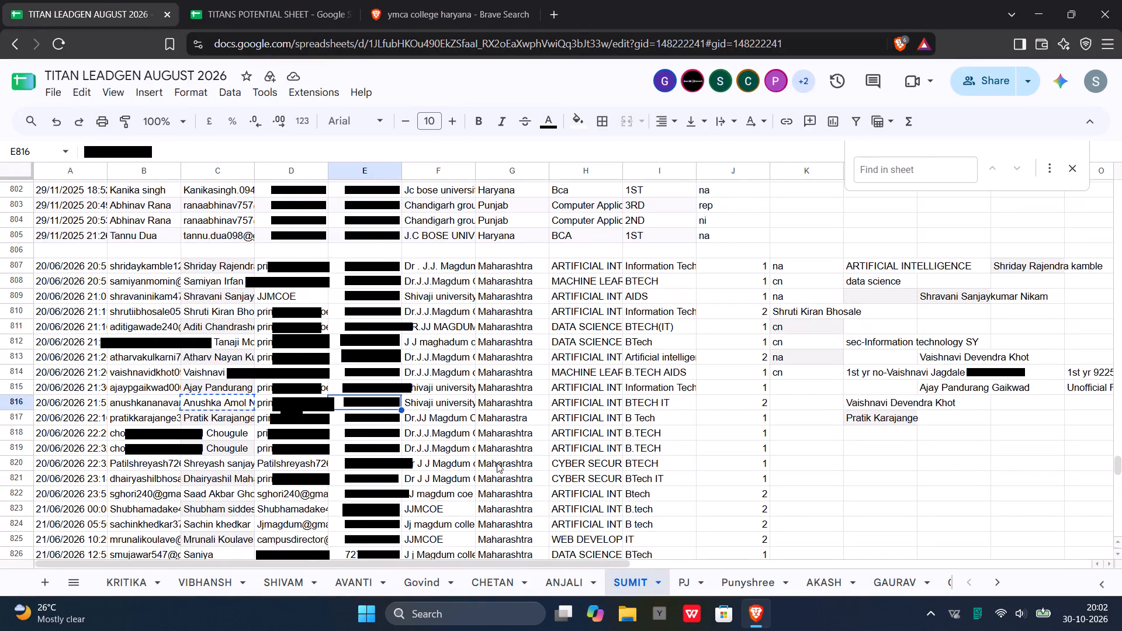
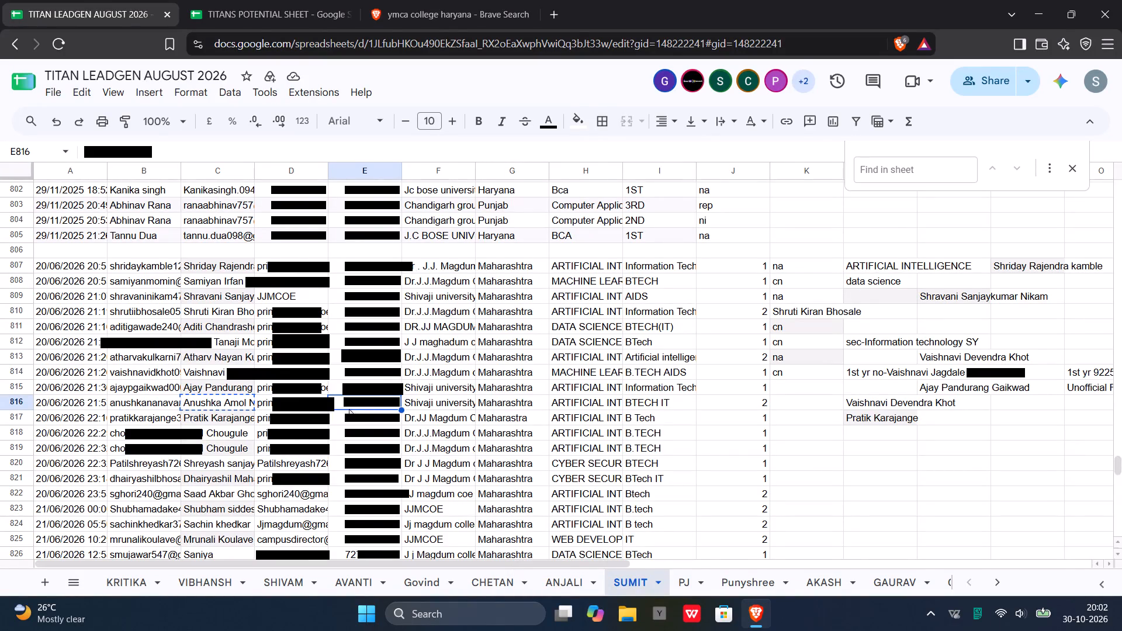
Review the lead in row 816 of the SUMIT sheet, from its timestamp through its notes, together with the neighbouring rows.
{"action": "left_click", "coordinate": [369, 400]}
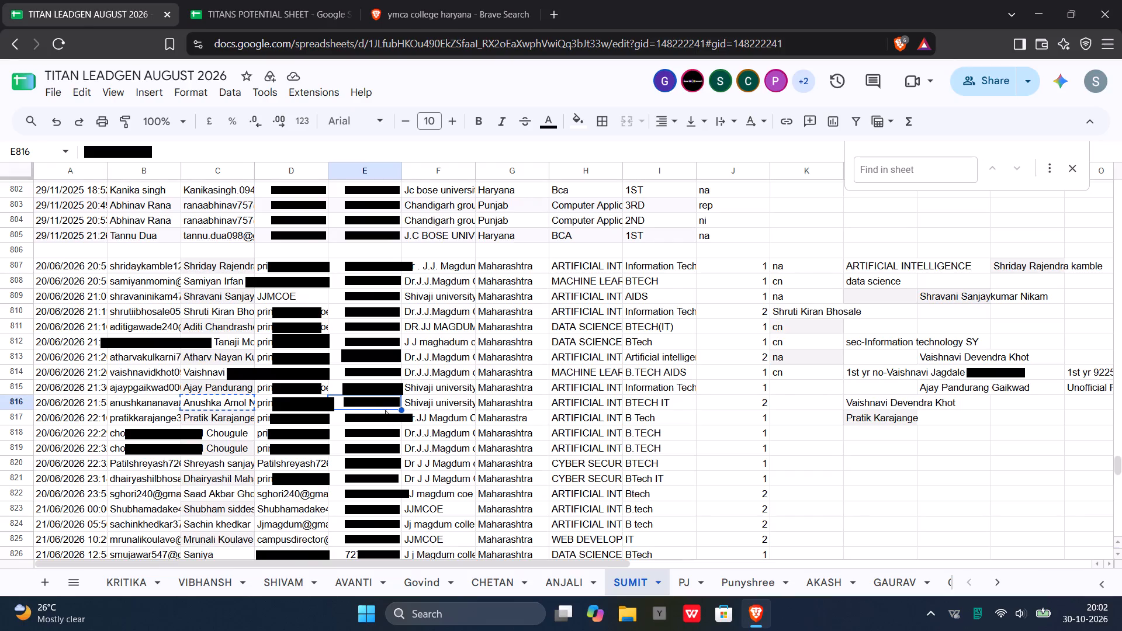
{"action": "left_click_drag", "start_coordinate": [111, 404], "coordinate": [115, 402]}
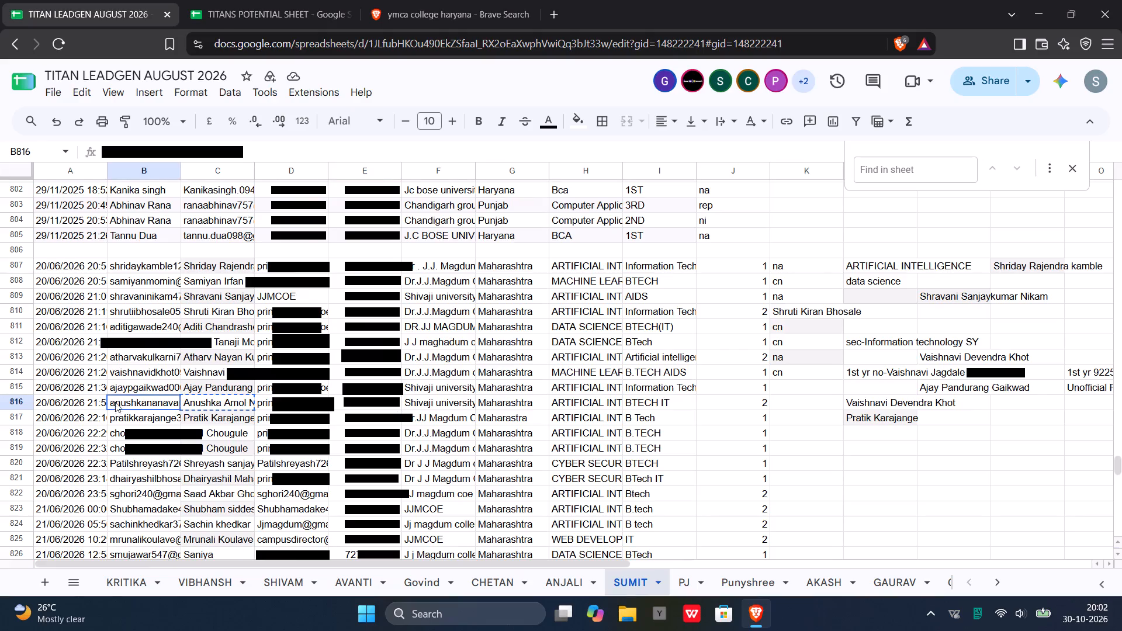
{"action": "left_click_drag", "start_coordinate": [115, 402], "coordinate": [629, 418]}
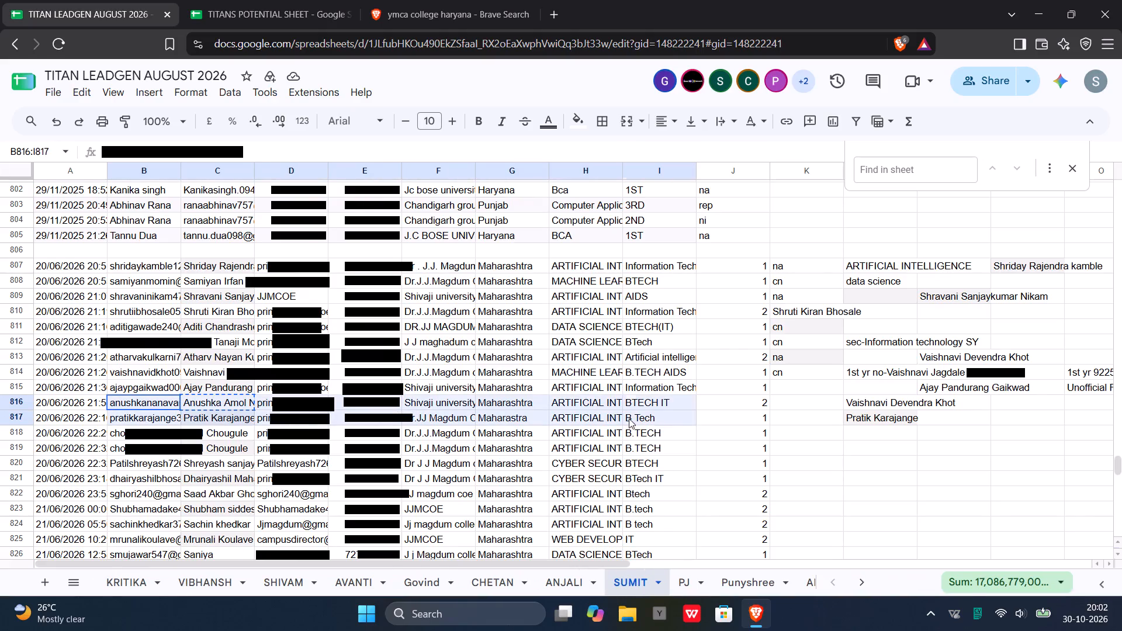
{"action": "left_click_drag", "start_coordinate": [629, 418], "coordinate": [1003, 405]}
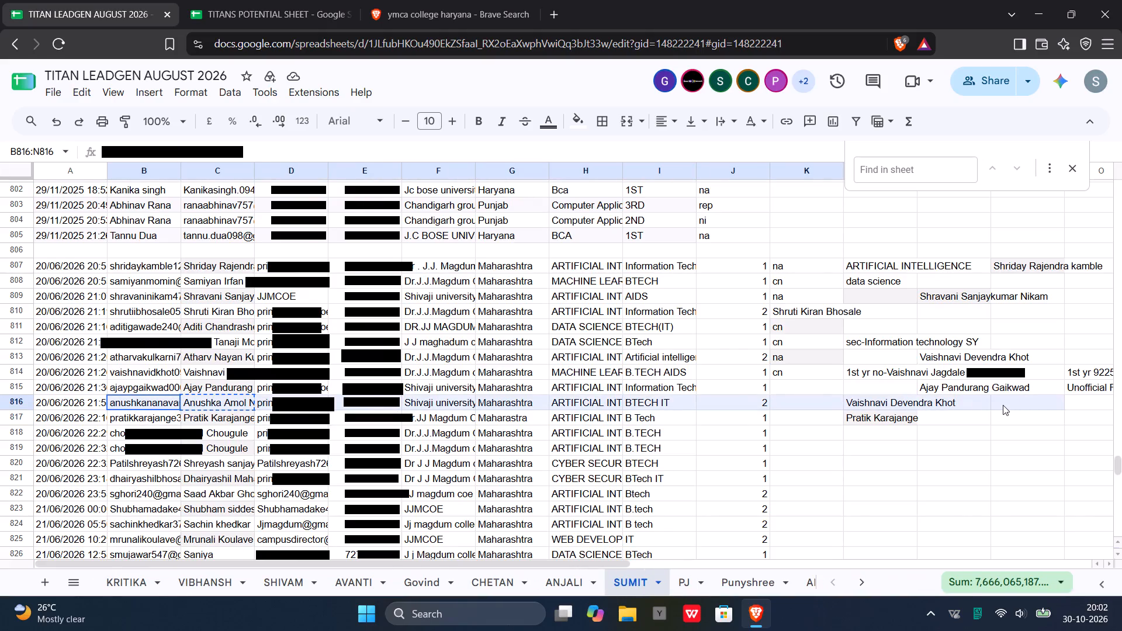
{"action": "left_click_drag", "start_coordinate": [1003, 405], "coordinate": [1004, 405]}
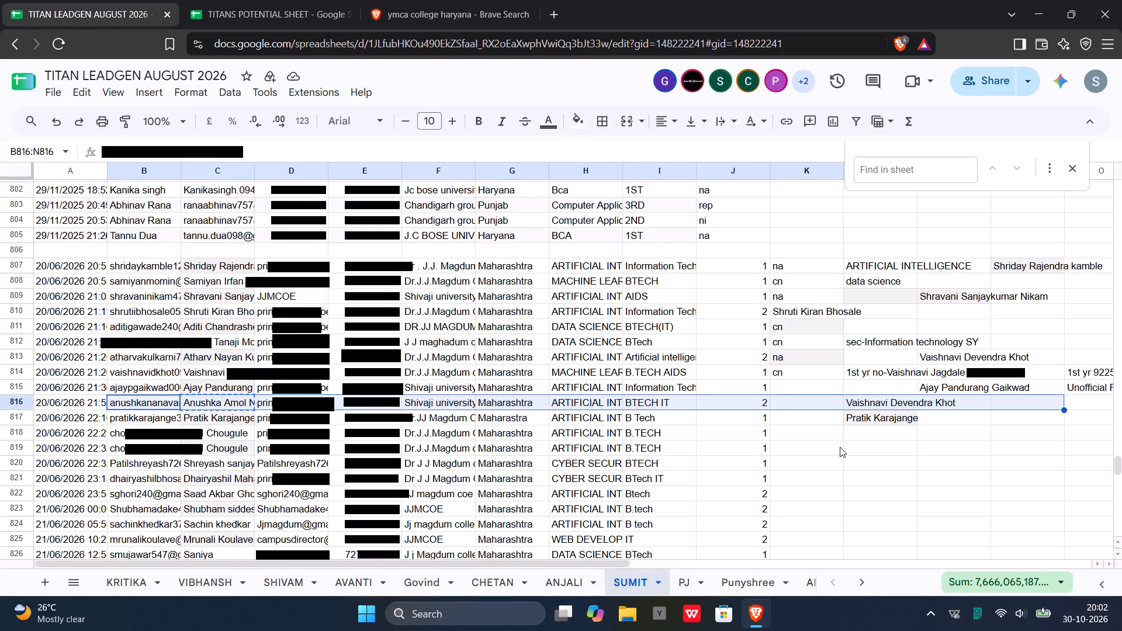
{"action": "scroll", "coordinate": [836, 448], "scroll_direction": "down", "scroll_amount": 2}
{"action": "scroll", "coordinate": [836, 448], "scroll_direction": "up", "scroll_amount": 3}
{"action": "scroll", "coordinate": [836, 451], "scroll_direction": "down", "scroll_amount": 2}
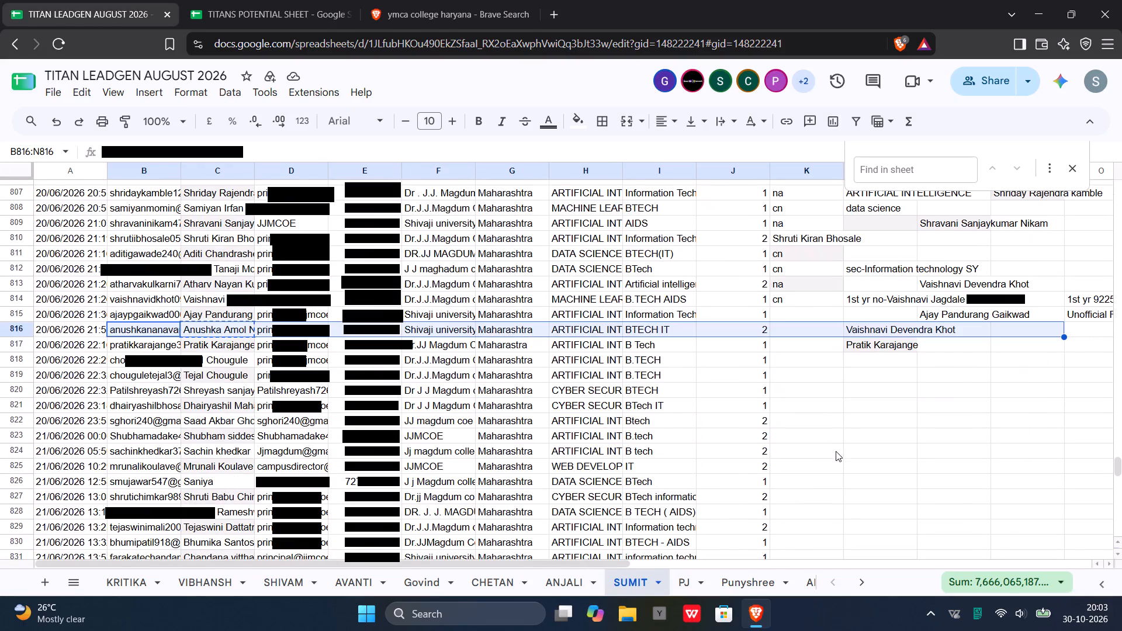
{"action": "scroll", "coordinate": [836, 451], "scroll_direction": "down", "scroll_amount": 2}
{"action": "scroll", "coordinate": [836, 451], "scroll_direction": "up", "scroll_amount": 4}
{"action": "scroll", "coordinate": [836, 451], "scroll_direction": "down", "scroll_amount": 1}
{"action": "scroll", "coordinate": [836, 451], "scroll_direction": "up", "scroll_amount": 1}
{"action": "scroll", "coordinate": [836, 451], "scroll_direction": "down", "scroll_amount": 1}
{"action": "scroll", "coordinate": [836, 451], "scroll_direction": "up", "scroll_amount": 1}
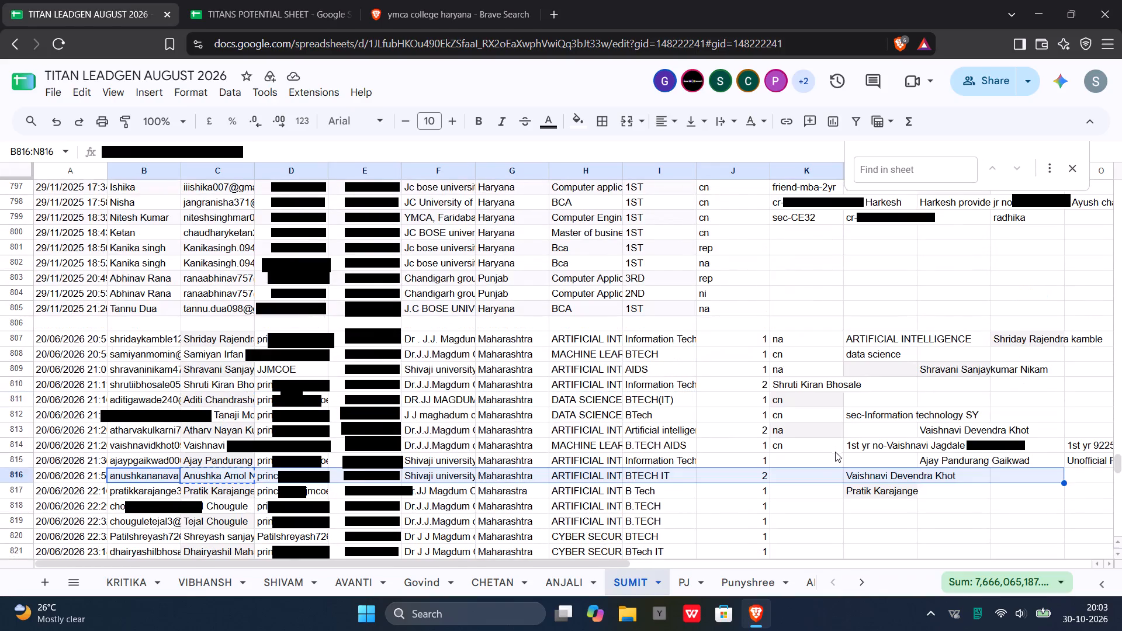
{"action": "scroll", "coordinate": [814, 457], "scroll_direction": "down", "scroll_amount": 1}
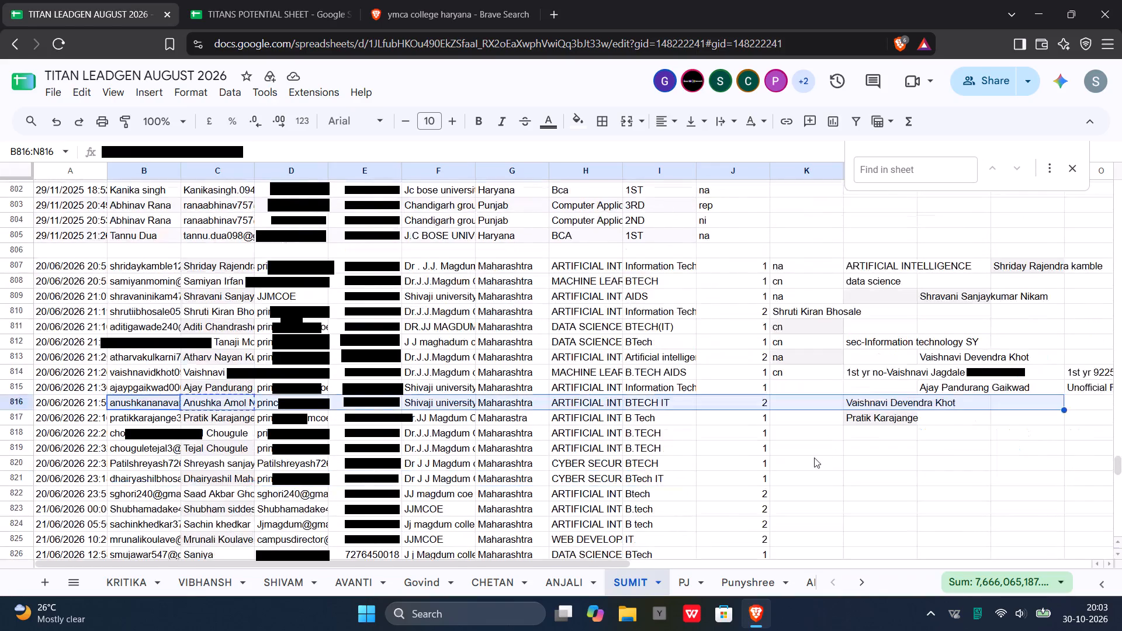
{"action": "scroll", "coordinate": [814, 457], "scroll_direction": "up", "scroll_amount": 3}
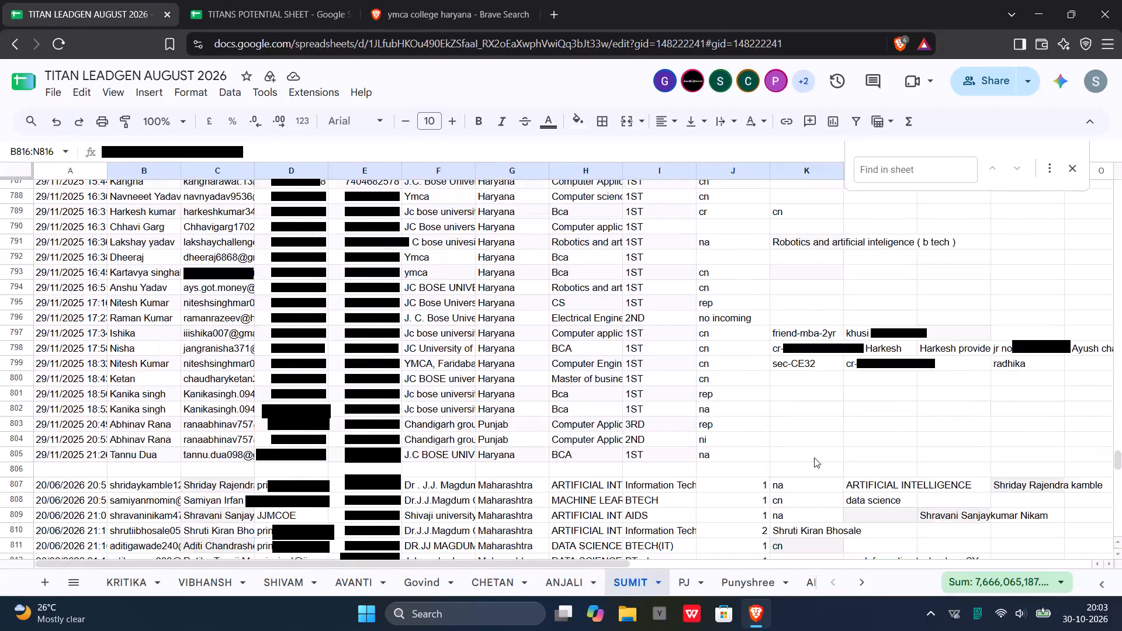
{"action": "scroll", "coordinate": [814, 457], "scroll_direction": "down", "scroll_amount": 1}
{"action": "middle_click_drag", "start_coordinate": [814, 457], "coordinate": [812, 472]}
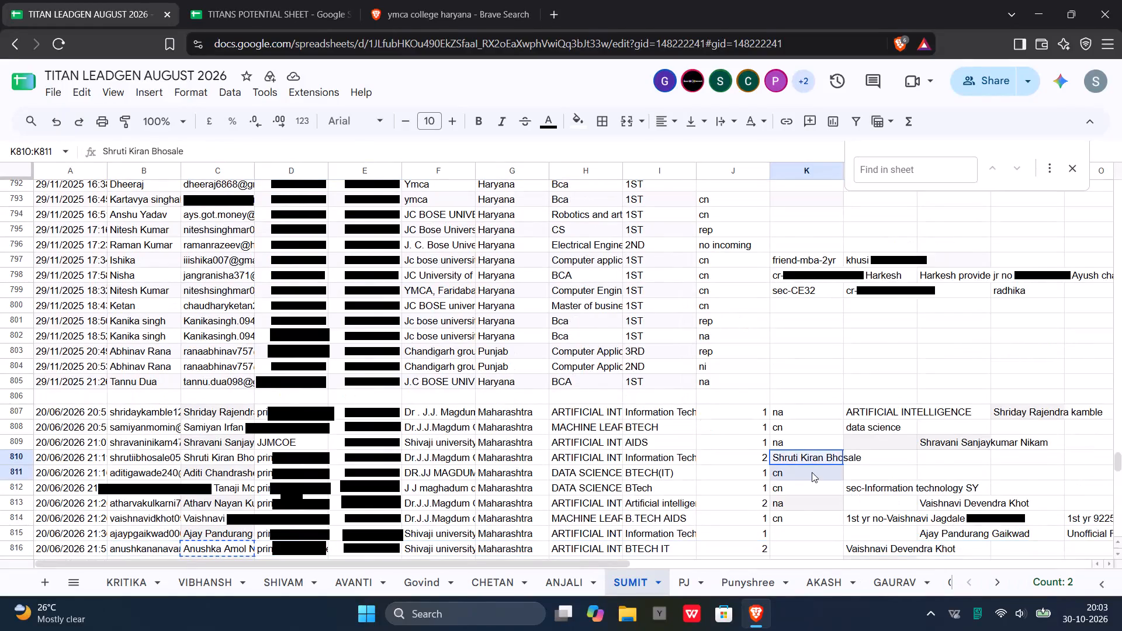
{"action": "middle_click_drag", "start_coordinate": [812, 472], "coordinate": [810, 480]}
{"action": "scroll", "coordinate": [812, 472], "scroll_direction": "down", "scroll_amount": 2}
{"action": "scroll", "coordinate": [810, 480], "scroll_direction": "up", "scroll_amount": 2}
{"action": "left_click", "coordinate": [833, 404]}
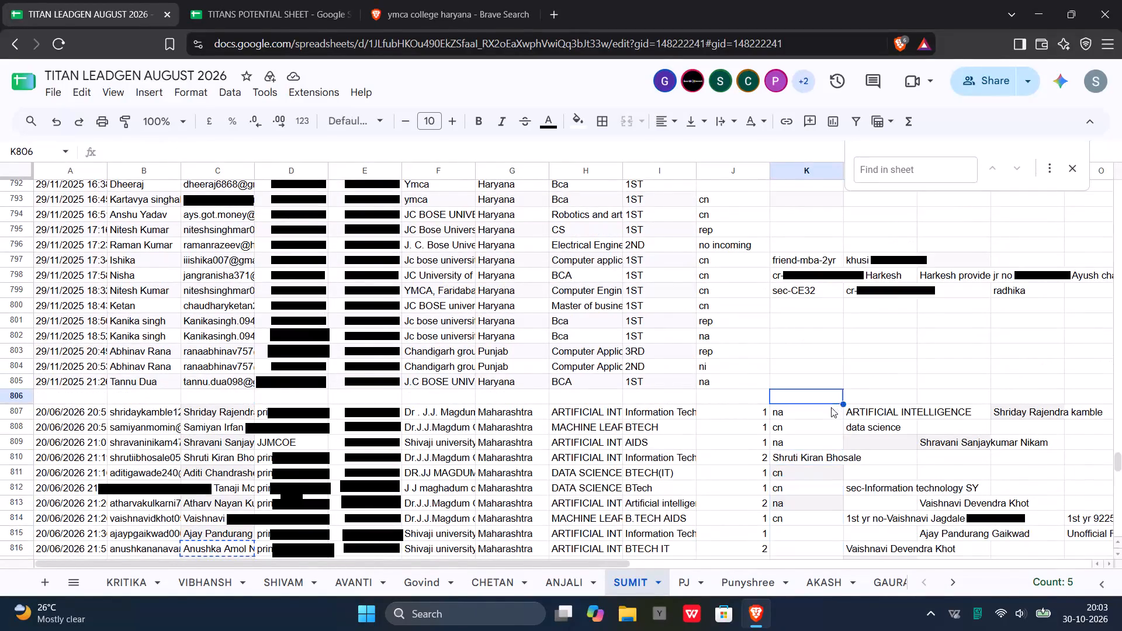
{"action": "scroll", "coordinate": [825, 479], "scroll_direction": "down", "scroll_amount": 1}
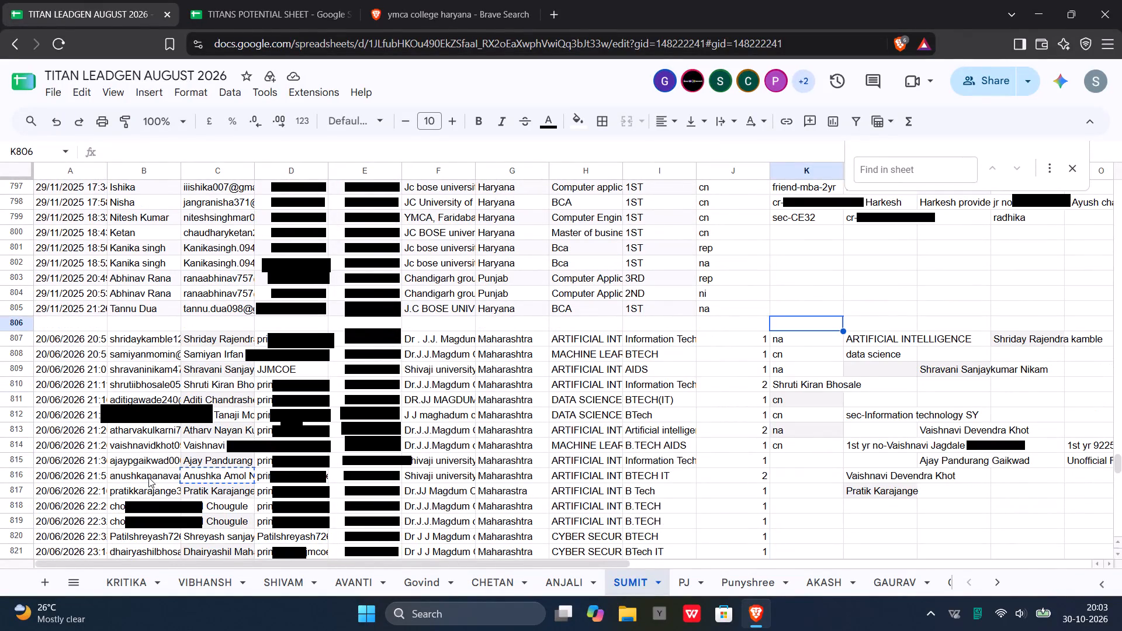
{"action": "left_click_drag", "start_coordinate": [108, 471], "coordinate": [662, 478]}
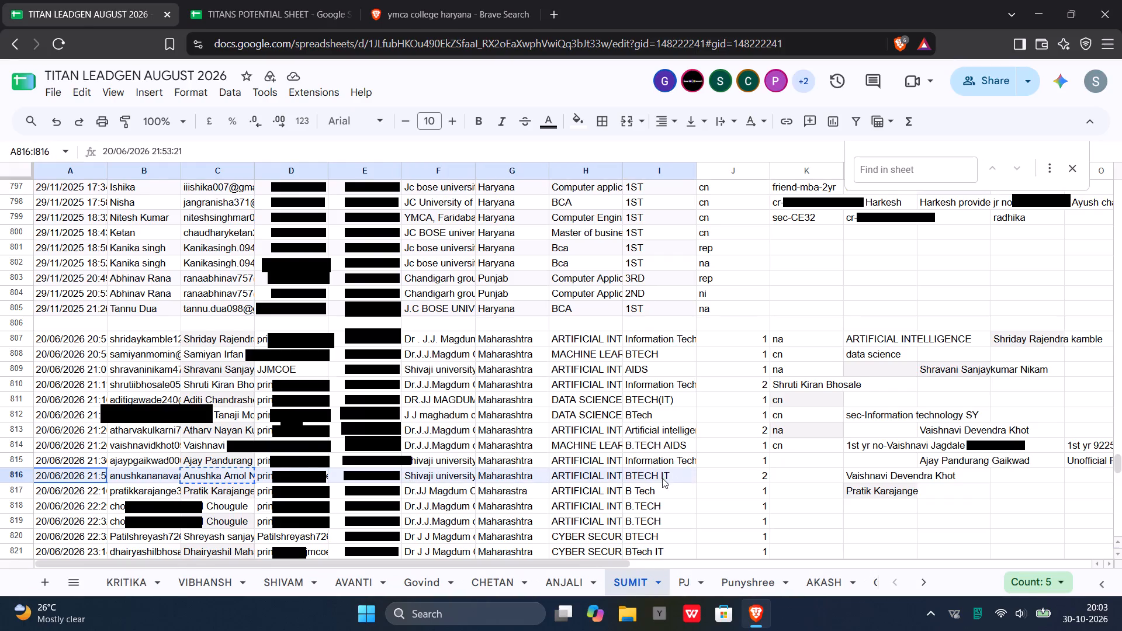
{"action": "left_click_drag", "start_coordinate": [662, 478], "coordinate": [849, 478]}
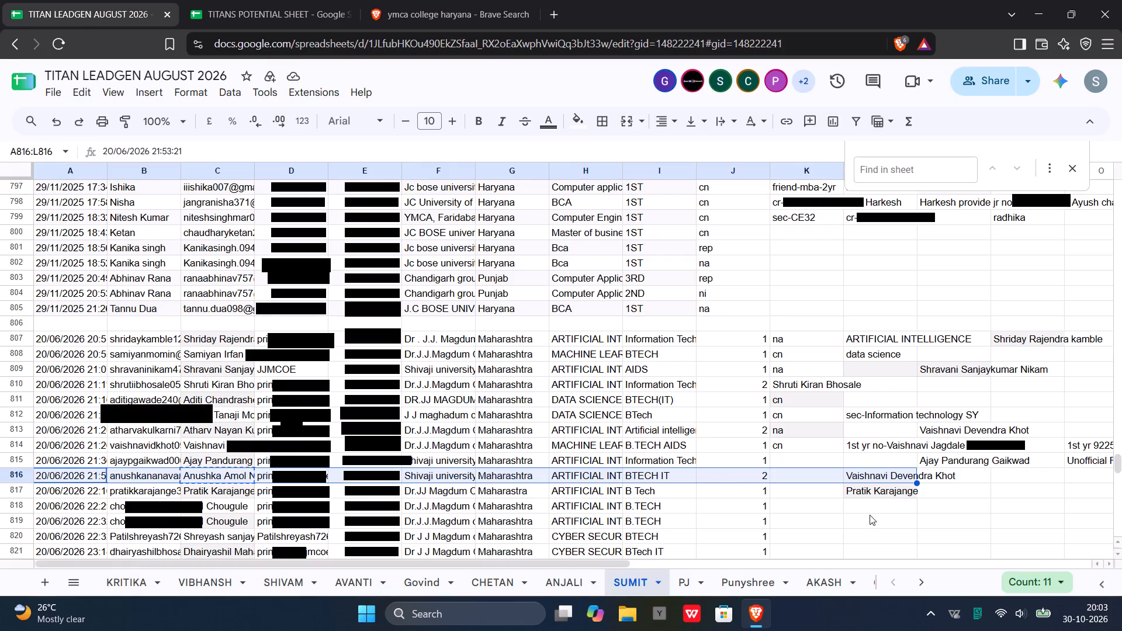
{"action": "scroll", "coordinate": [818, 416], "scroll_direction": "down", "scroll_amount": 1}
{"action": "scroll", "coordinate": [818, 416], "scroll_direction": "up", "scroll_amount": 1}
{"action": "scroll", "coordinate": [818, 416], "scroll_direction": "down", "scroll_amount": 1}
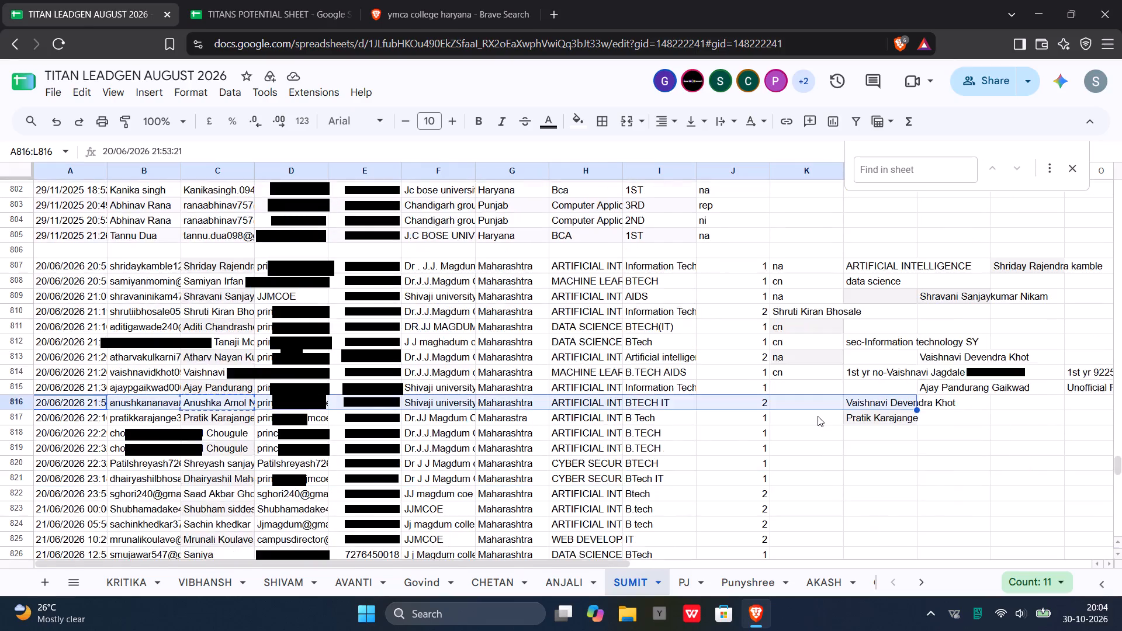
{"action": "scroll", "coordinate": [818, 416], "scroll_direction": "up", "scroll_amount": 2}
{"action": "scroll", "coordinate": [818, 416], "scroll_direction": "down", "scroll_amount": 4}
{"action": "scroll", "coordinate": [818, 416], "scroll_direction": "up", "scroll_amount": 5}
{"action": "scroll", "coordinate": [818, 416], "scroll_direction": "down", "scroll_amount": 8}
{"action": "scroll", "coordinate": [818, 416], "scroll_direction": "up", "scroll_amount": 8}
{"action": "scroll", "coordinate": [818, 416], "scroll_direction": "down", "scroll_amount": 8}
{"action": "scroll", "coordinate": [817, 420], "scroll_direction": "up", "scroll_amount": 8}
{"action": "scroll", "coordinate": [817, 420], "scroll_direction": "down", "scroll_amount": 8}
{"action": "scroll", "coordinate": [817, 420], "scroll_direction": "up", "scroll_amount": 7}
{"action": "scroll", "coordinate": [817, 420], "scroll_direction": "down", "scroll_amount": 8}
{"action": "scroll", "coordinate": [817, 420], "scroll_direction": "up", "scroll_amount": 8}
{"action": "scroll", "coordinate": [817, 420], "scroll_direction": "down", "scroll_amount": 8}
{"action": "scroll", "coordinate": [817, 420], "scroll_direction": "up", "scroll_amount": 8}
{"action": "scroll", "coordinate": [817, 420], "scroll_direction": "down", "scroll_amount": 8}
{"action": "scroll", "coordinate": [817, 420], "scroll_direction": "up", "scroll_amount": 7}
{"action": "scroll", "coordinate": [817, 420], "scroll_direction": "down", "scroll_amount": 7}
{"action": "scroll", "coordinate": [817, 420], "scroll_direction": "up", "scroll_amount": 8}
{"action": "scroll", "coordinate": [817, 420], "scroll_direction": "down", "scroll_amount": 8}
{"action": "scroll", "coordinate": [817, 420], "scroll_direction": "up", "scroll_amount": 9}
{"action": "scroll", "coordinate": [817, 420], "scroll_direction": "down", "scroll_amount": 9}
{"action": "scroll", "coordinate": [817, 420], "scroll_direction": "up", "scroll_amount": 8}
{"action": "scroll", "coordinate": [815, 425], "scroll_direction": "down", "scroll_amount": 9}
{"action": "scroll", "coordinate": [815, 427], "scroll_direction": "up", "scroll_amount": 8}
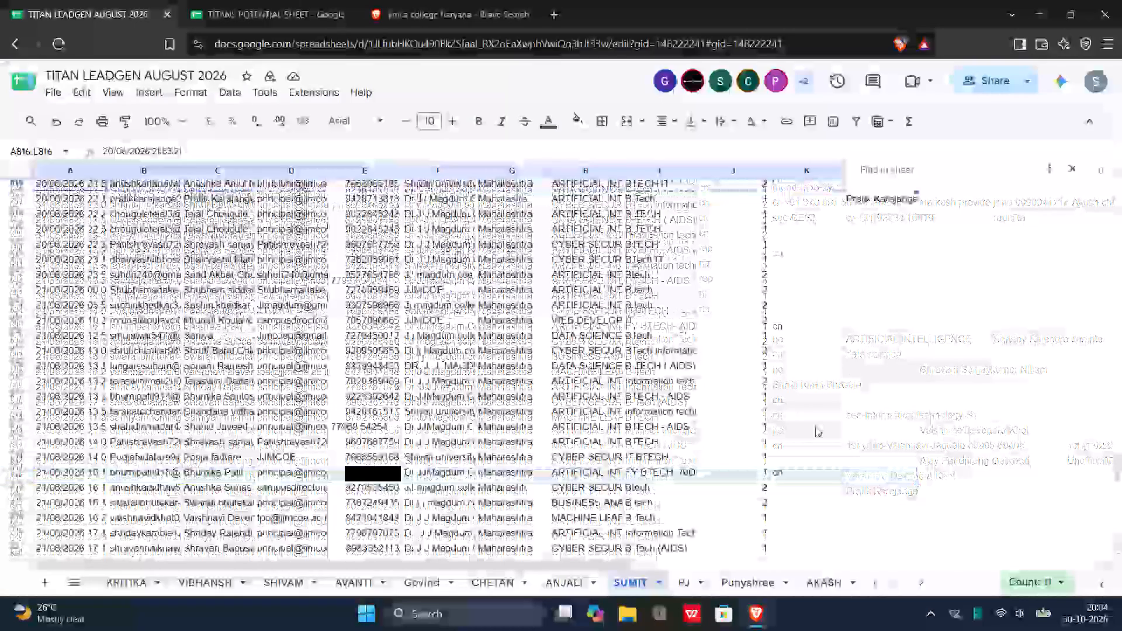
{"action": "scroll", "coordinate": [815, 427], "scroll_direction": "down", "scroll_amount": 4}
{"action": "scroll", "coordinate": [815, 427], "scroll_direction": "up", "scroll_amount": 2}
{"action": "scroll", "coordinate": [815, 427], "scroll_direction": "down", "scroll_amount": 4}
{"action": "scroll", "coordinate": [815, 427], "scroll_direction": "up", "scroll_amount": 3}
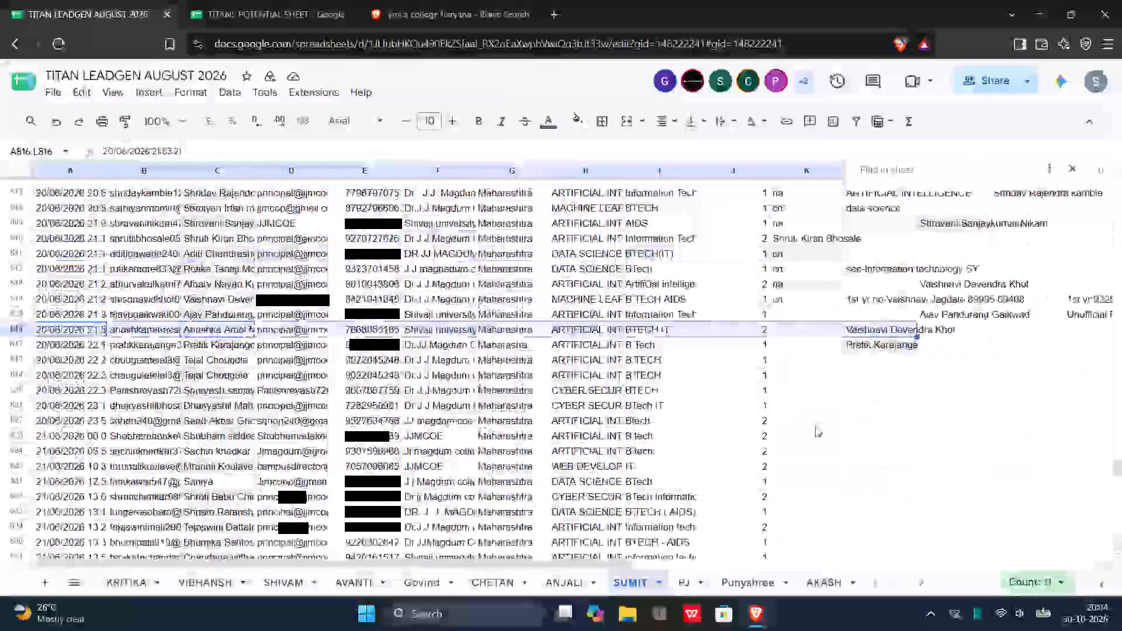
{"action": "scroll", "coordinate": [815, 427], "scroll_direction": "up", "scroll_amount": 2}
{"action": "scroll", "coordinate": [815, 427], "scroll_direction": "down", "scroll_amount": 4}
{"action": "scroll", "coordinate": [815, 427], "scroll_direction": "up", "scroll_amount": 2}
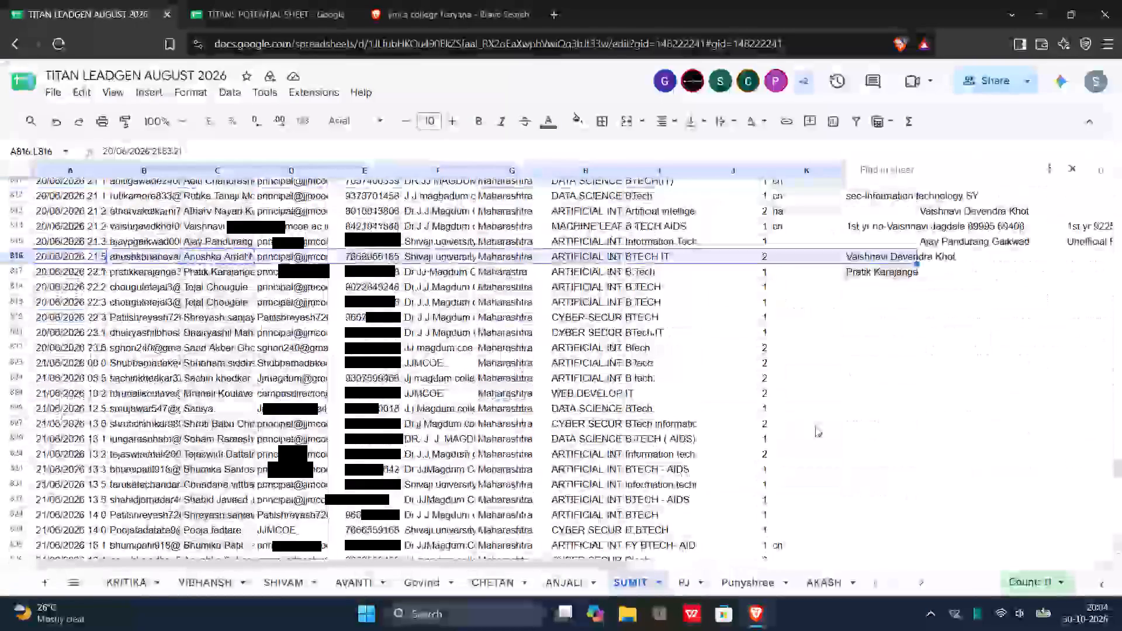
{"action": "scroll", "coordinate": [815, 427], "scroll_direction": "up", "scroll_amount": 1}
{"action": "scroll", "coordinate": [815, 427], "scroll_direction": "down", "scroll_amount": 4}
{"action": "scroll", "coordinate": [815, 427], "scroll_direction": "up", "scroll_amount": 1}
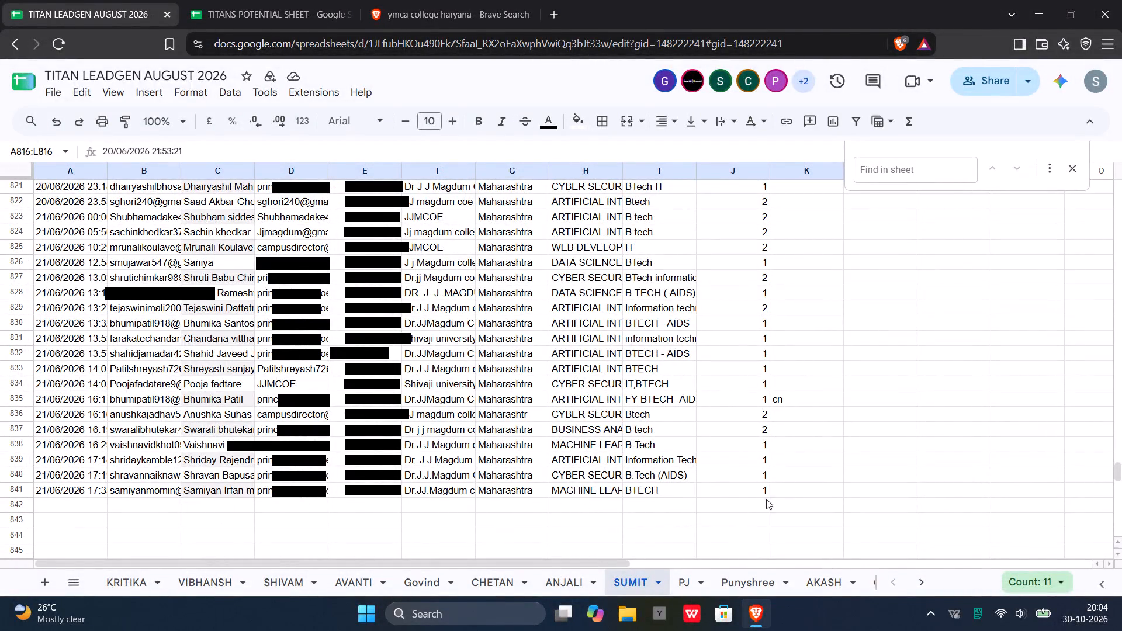
Enter the status "rep" in cell K841 for the last lead in the list.
{"action": "left_click", "coordinate": [809, 484]}
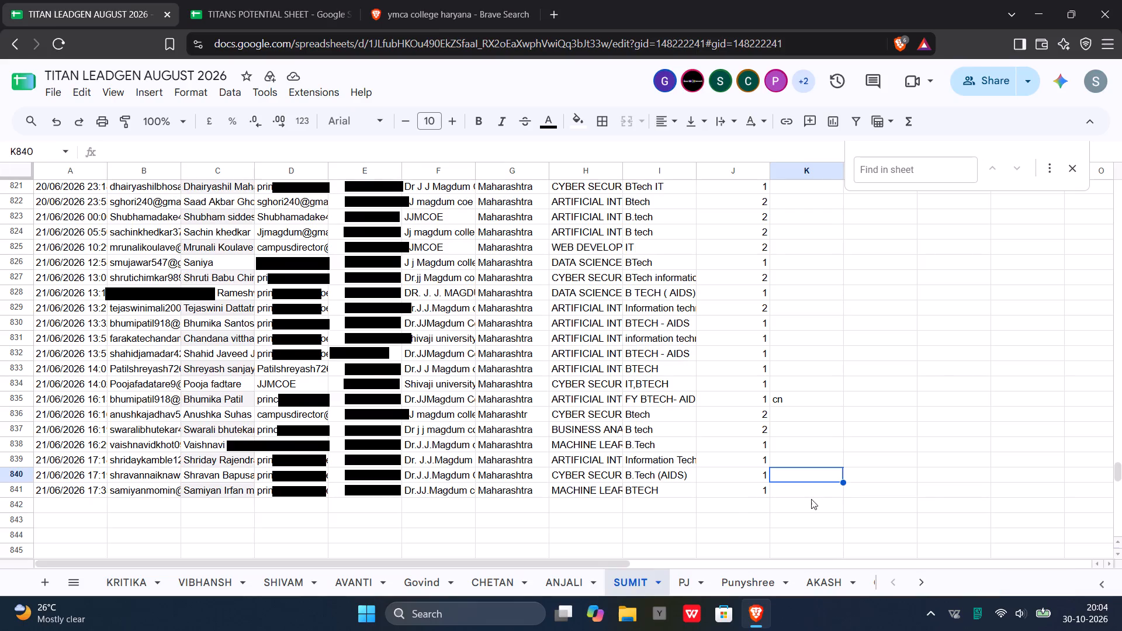
{"action": "left_click", "coordinate": [809, 490]}
{"action": "type", "text": "rep"}
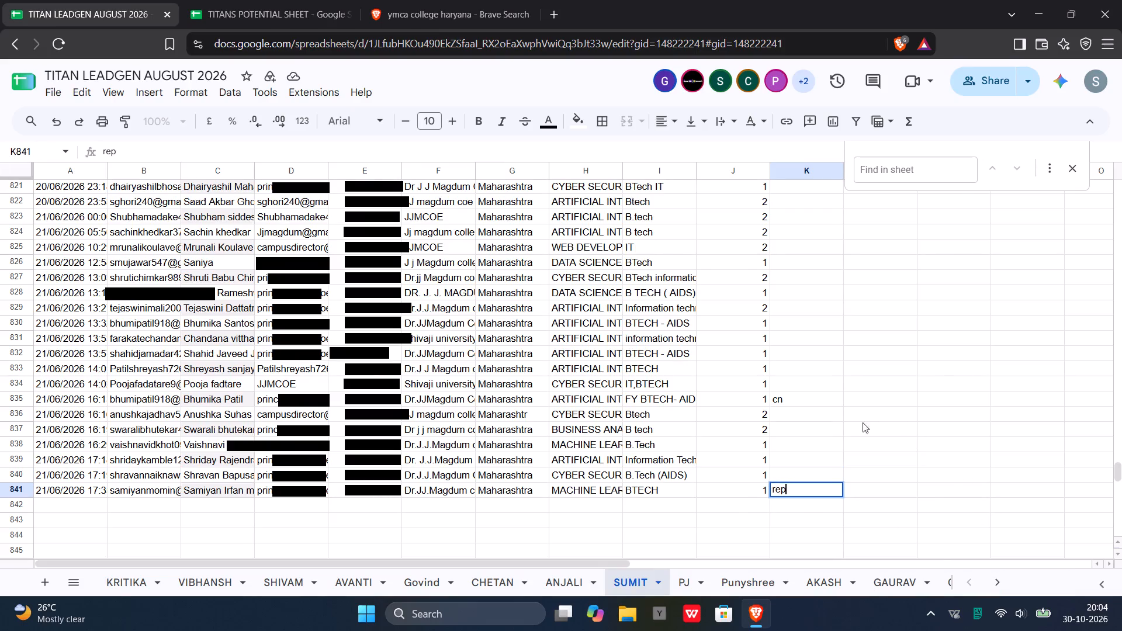
{"action": "scroll", "coordinate": [855, 426], "scroll_direction": "up", "scroll_amount": 4}
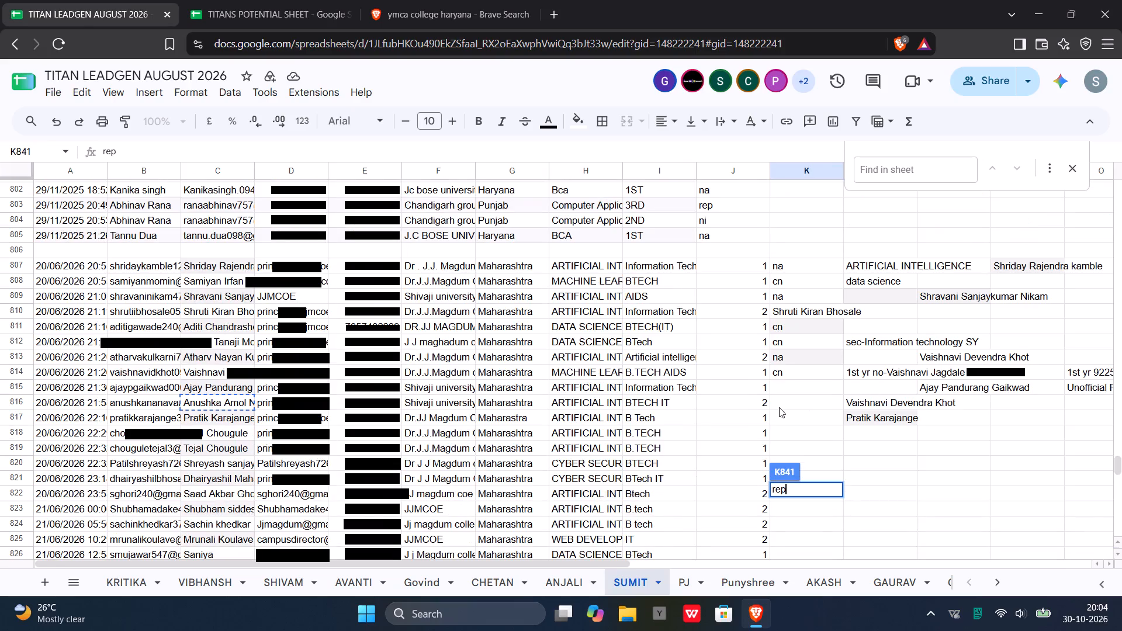
{"action": "scroll", "coordinate": [690, 539], "scroll_direction": "down", "scroll_amount": 5}
{"action": "scroll", "coordinate": [690, 539], "scroll_direction": "up", "scroll_amount": 1}
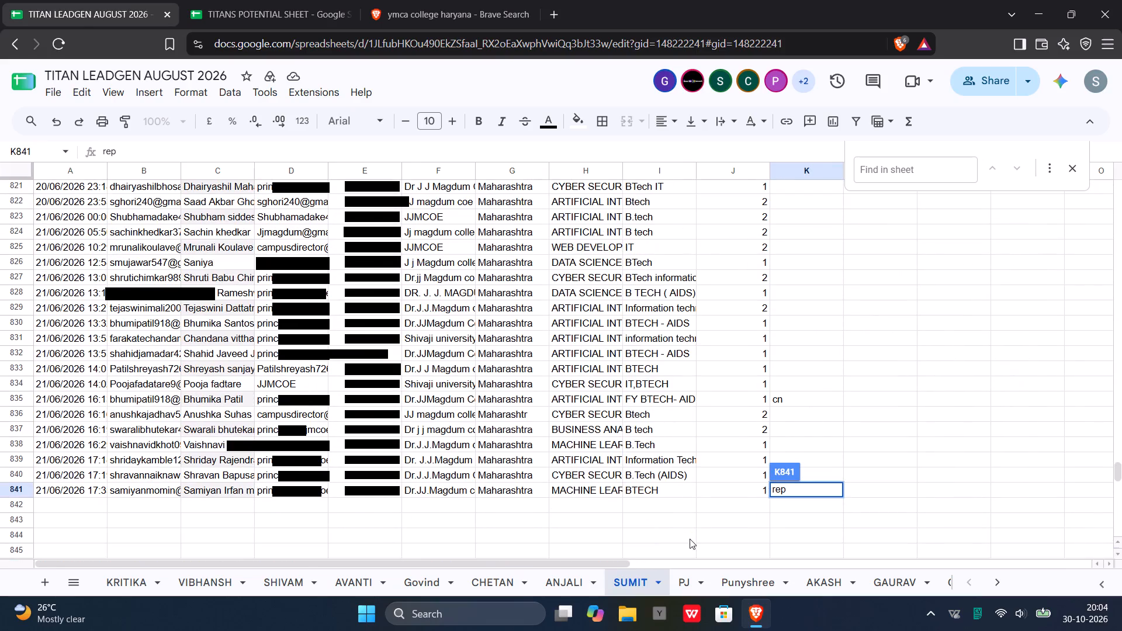
{"action": "left_click", "coordinate": [937, 407]}
Enter the status "na" in cell K816 for the lead in row 816.
{"action": "scroll", "coordinate": [919, 412], "scroll_direction": "up", "scroll_amount": 5}
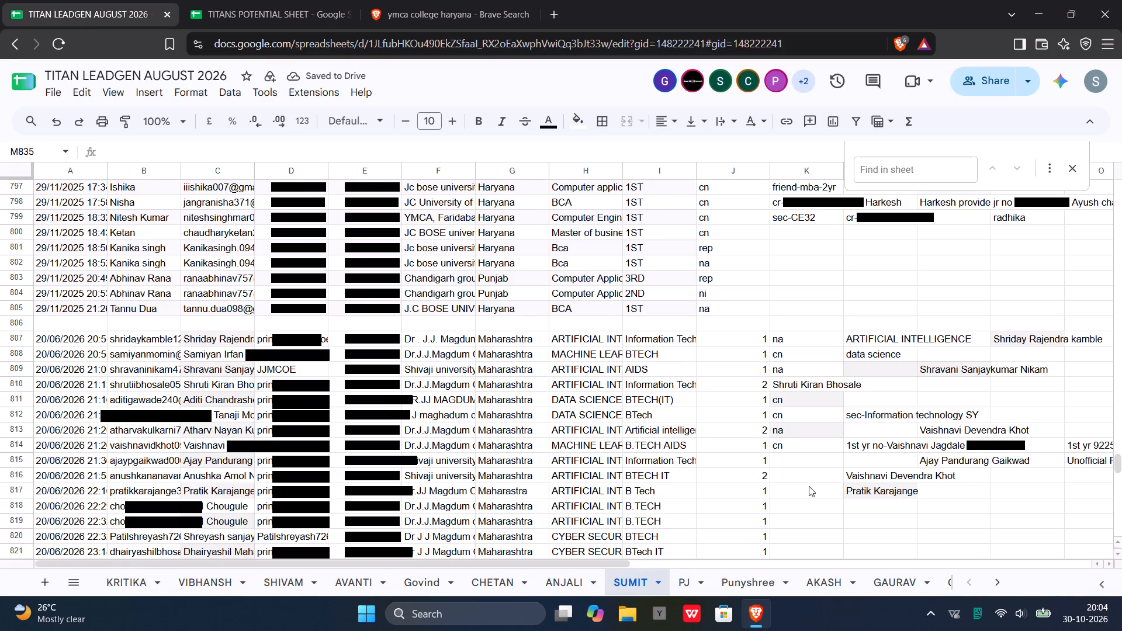
{"action": "left_click", "coordinate": [794, 479]}
{"action": "key", "text": "n"}
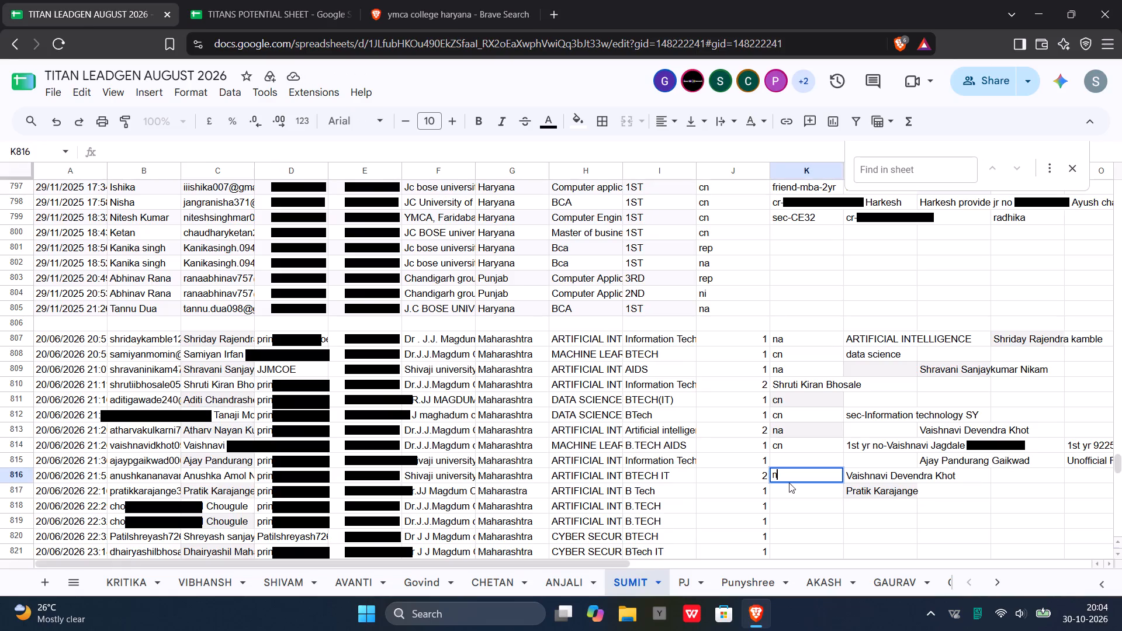
{"action": "key", "text": "a"}
Clear the student names noted in cells L816, M815 and M813.
{"action": "left_click", "coordinate": [883, 473]}
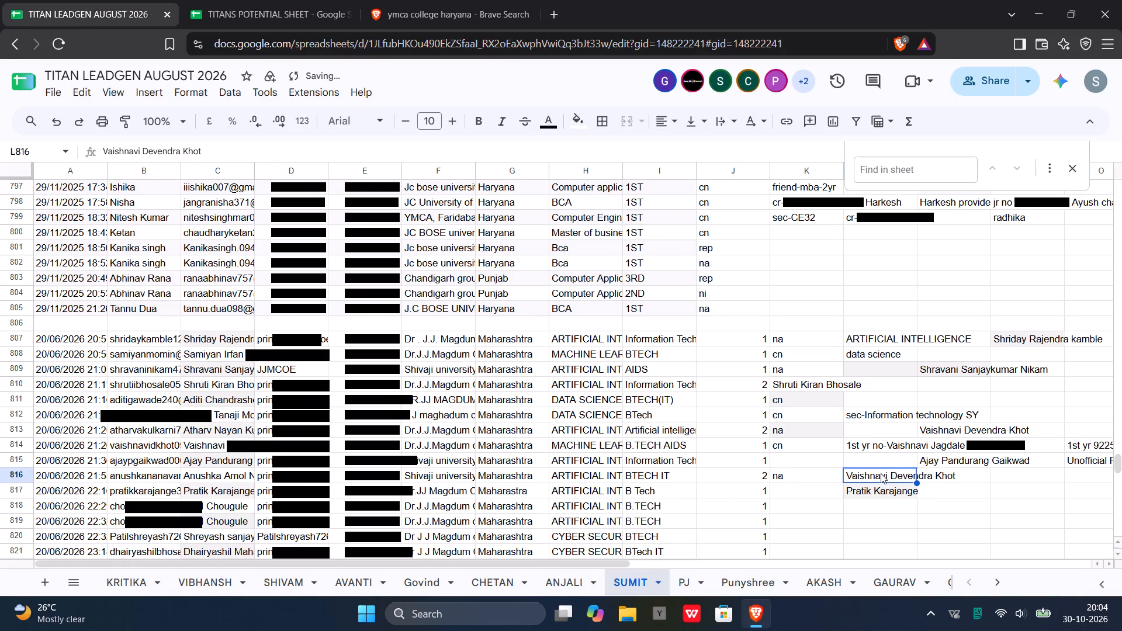
{"action": "key", "text": "BackSpace"}
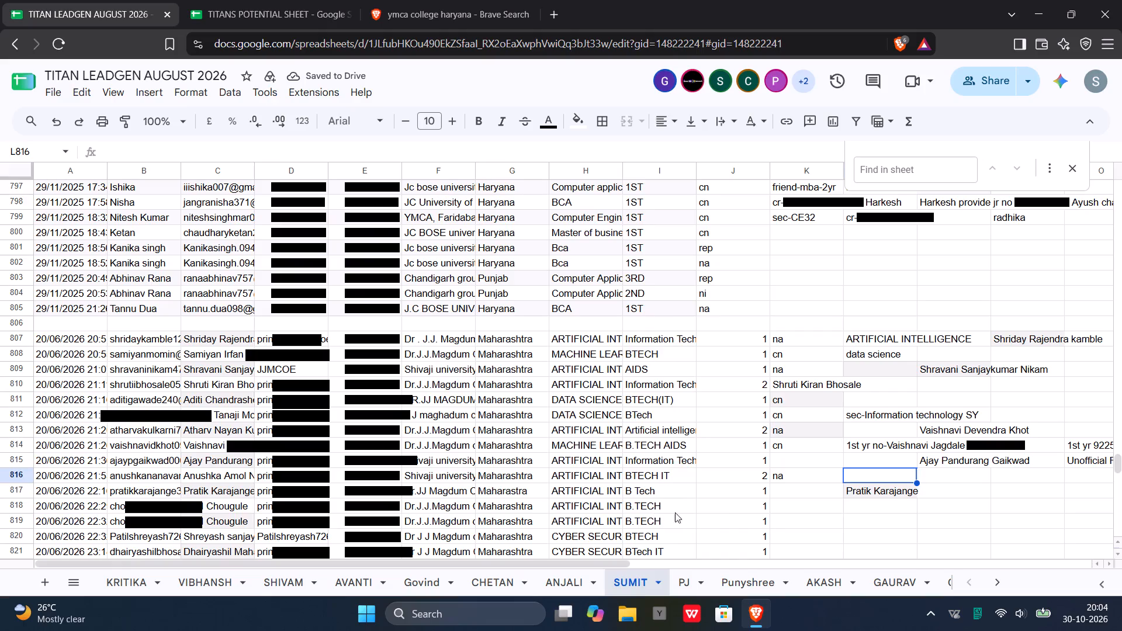
{"action": "scroll", "coordinate": [832, 514], "scroll_direction": "down", "scroll_amount": 3}
{"action": "scroll", "coordinate": [832, 514], "scroll_direction": "up", "scroll_amount": 1}
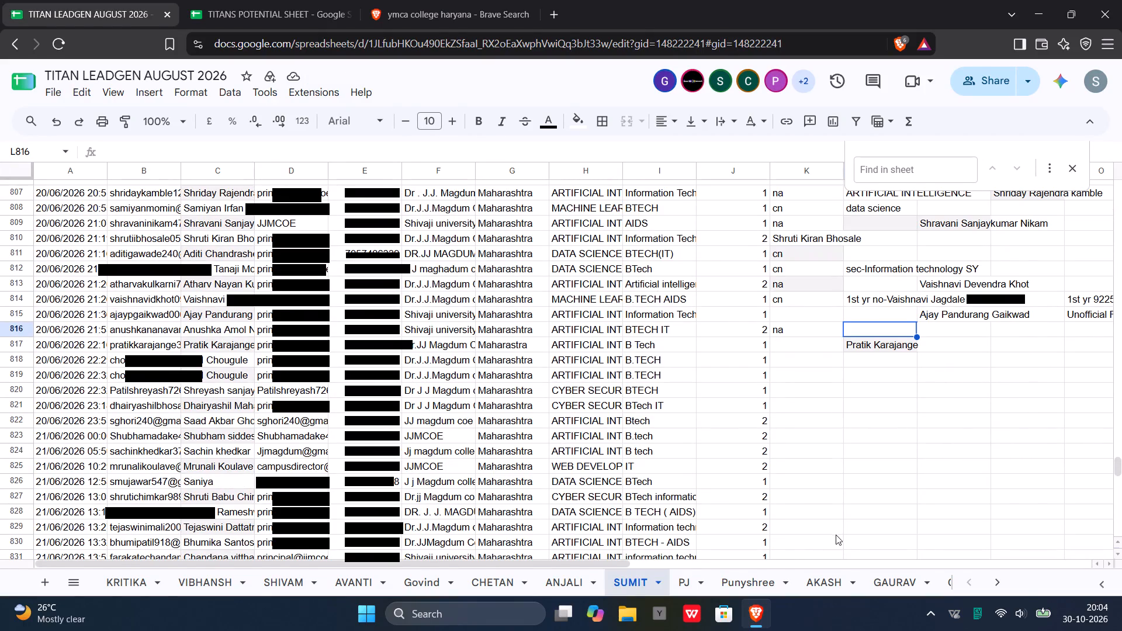
{"action": "left_click", "coordinate": [968, 317]}
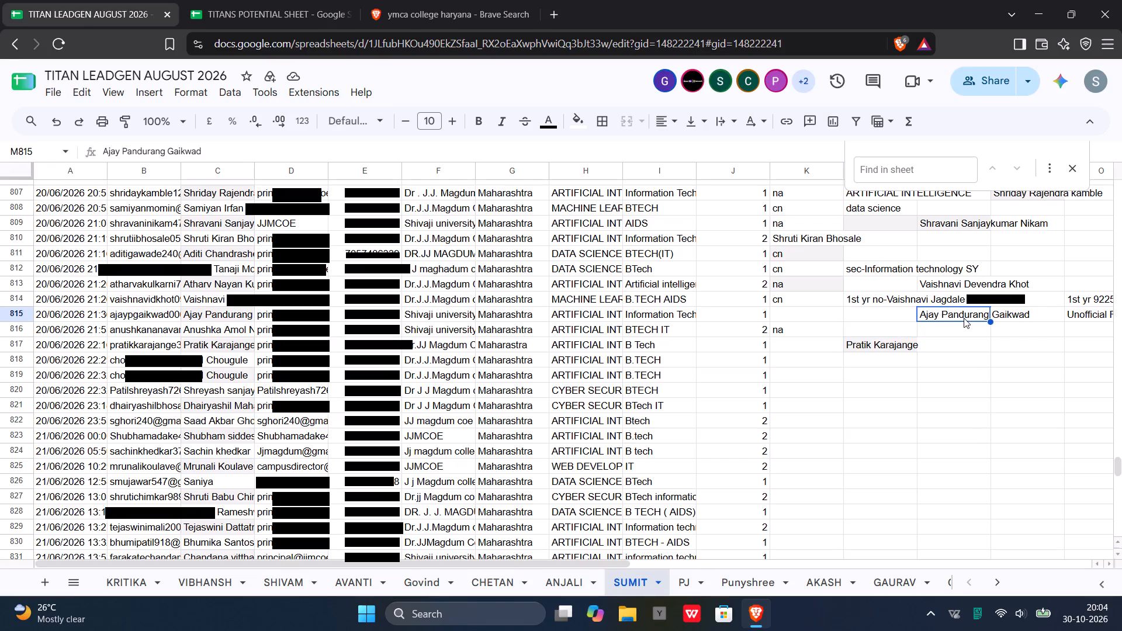
{"action": "key", "text": "BackSpace"}
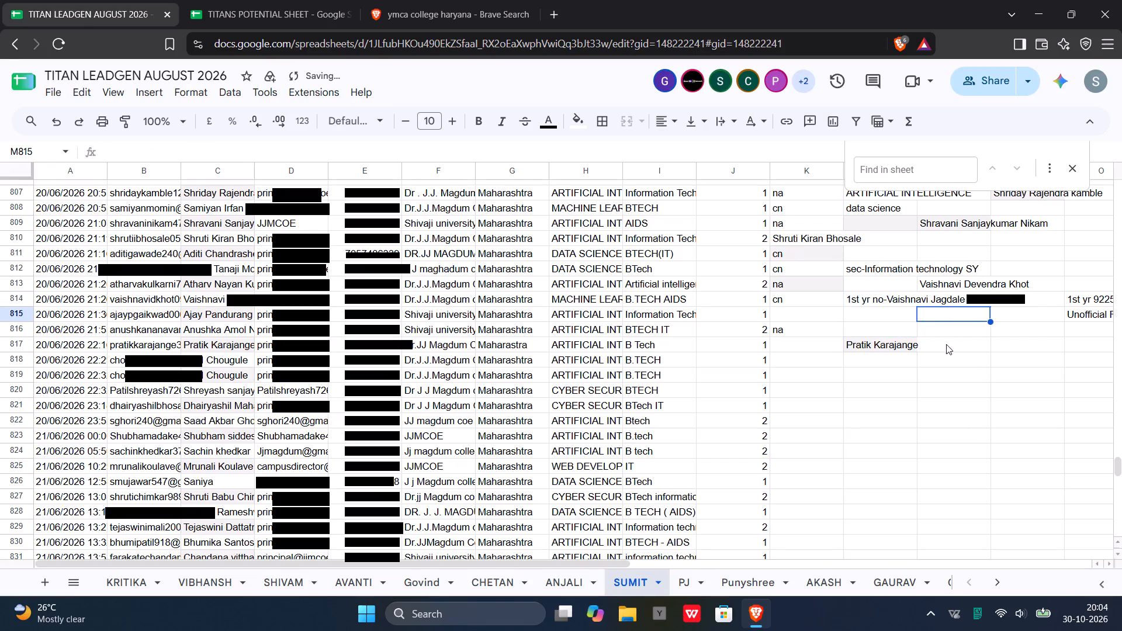
{"action": "left_click", "coordinate": [978, 283]}
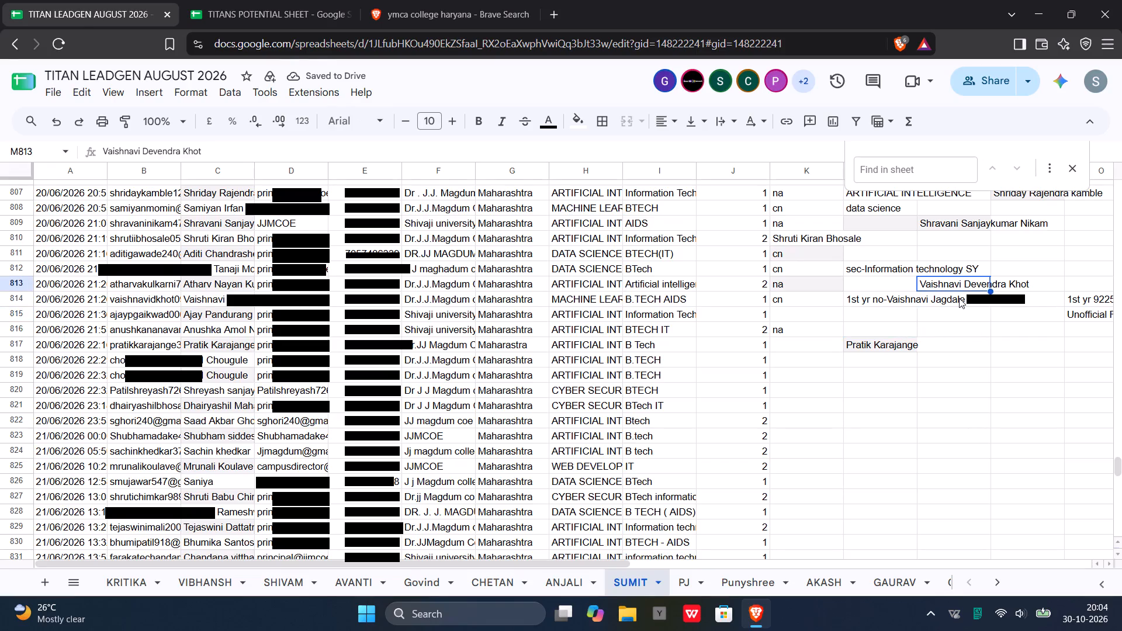
{"action": "key", "text": "BackSpace"}
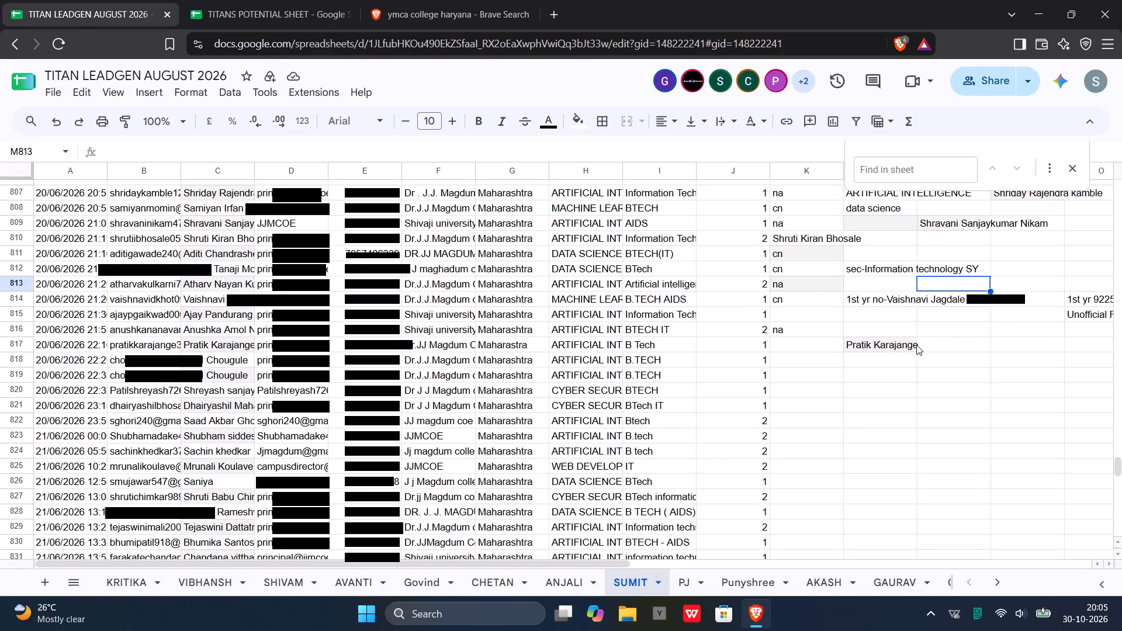
Copy the student's name from cell C840 of the second-to-last lead row.
{"action": "scroll", "coordinate": [937, 348], "scroll_direction": "down", "scroll_amount": 4}
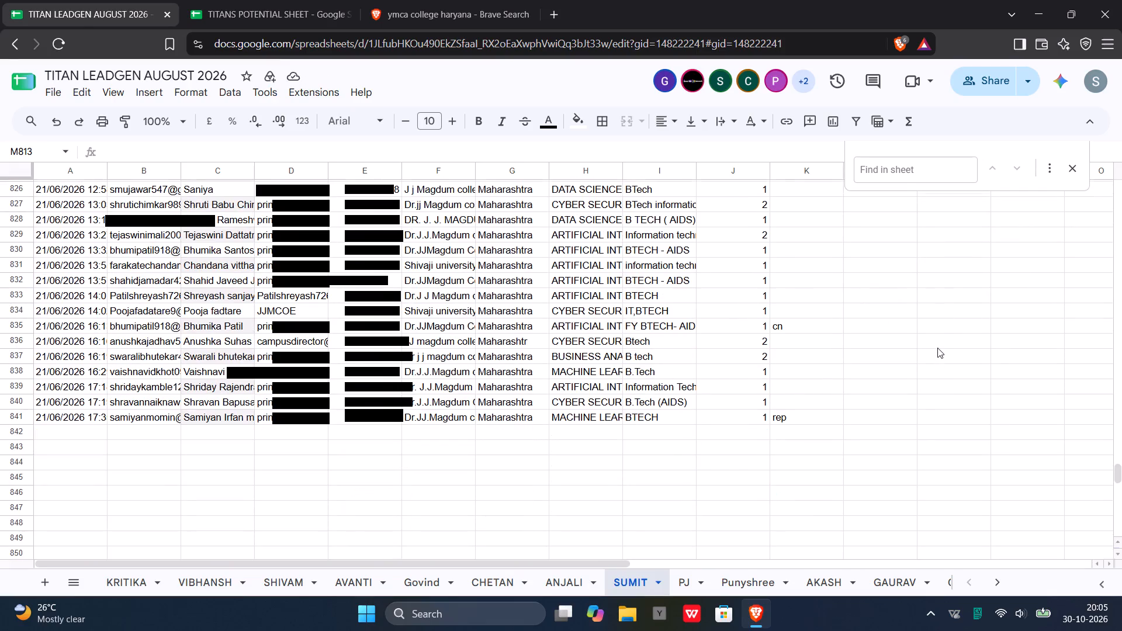
{"action": "right_click", "coordinate": [240, 398]}
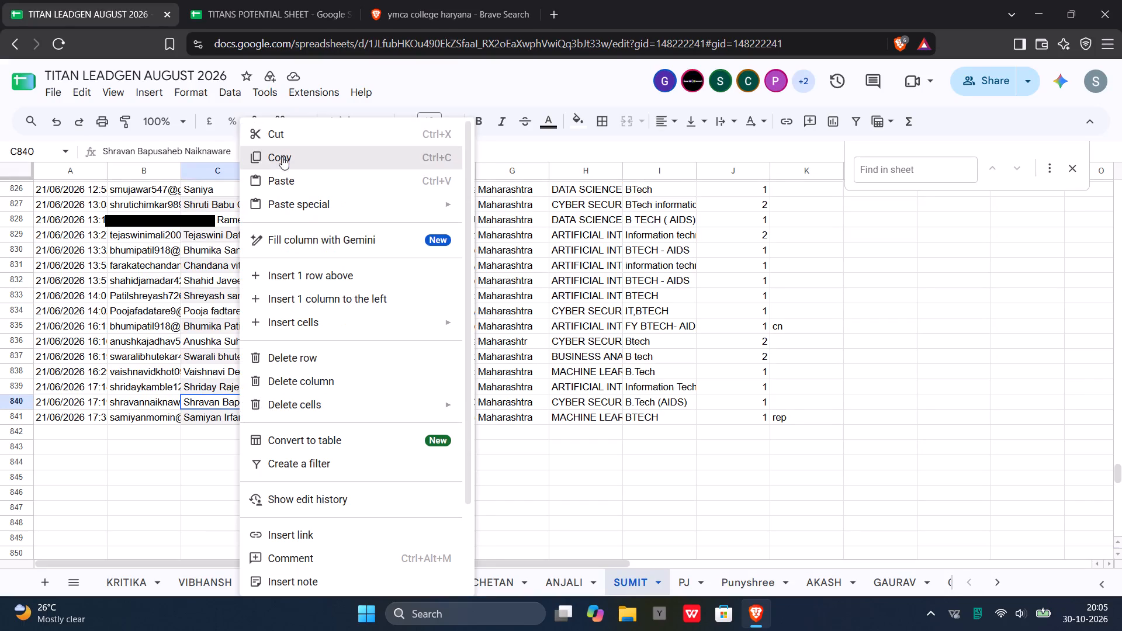
{"action": "left_click", "coordinate": [282, 157]}
Copy the lead's phone number from cell E840.
{"action": "right_click", "coordinate": [375, 400]}
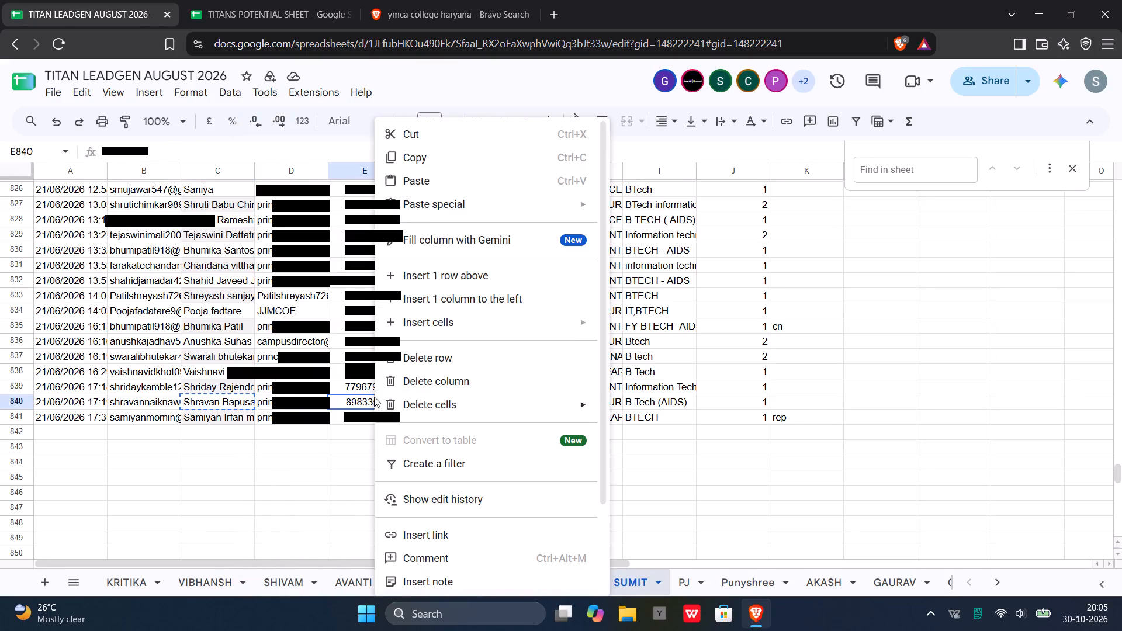
{"action": "left_click", "coordinate": [440, 158]}
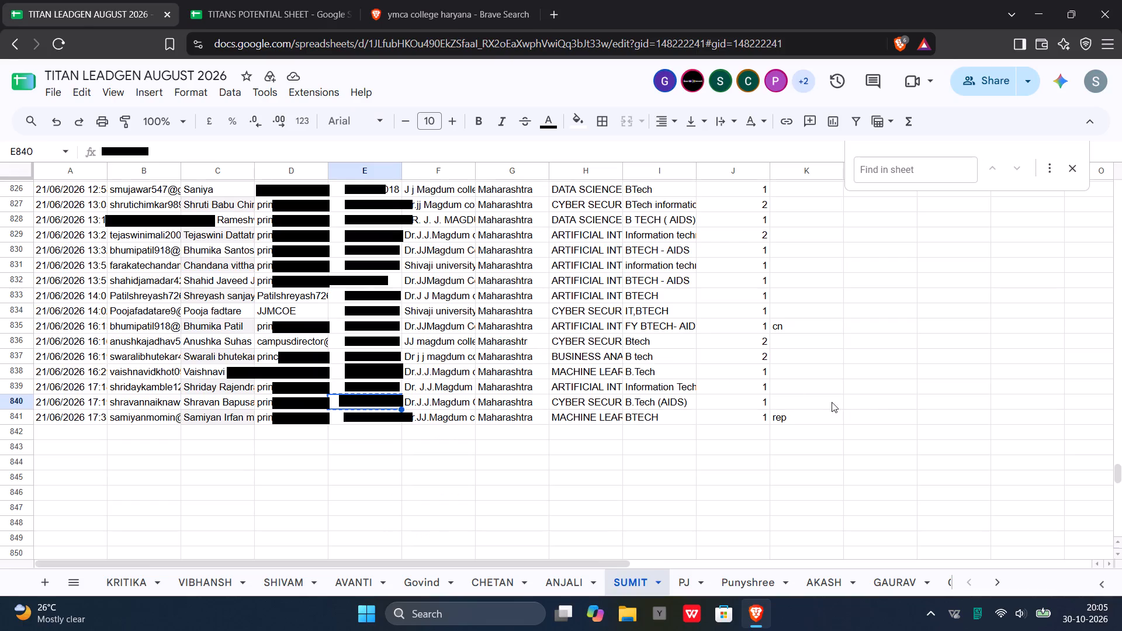
Paste the previously copied student name from the clipboard history into cell M840 as a note beside the lead.
{"action": "left_click", "coordinate": [959, 401]}
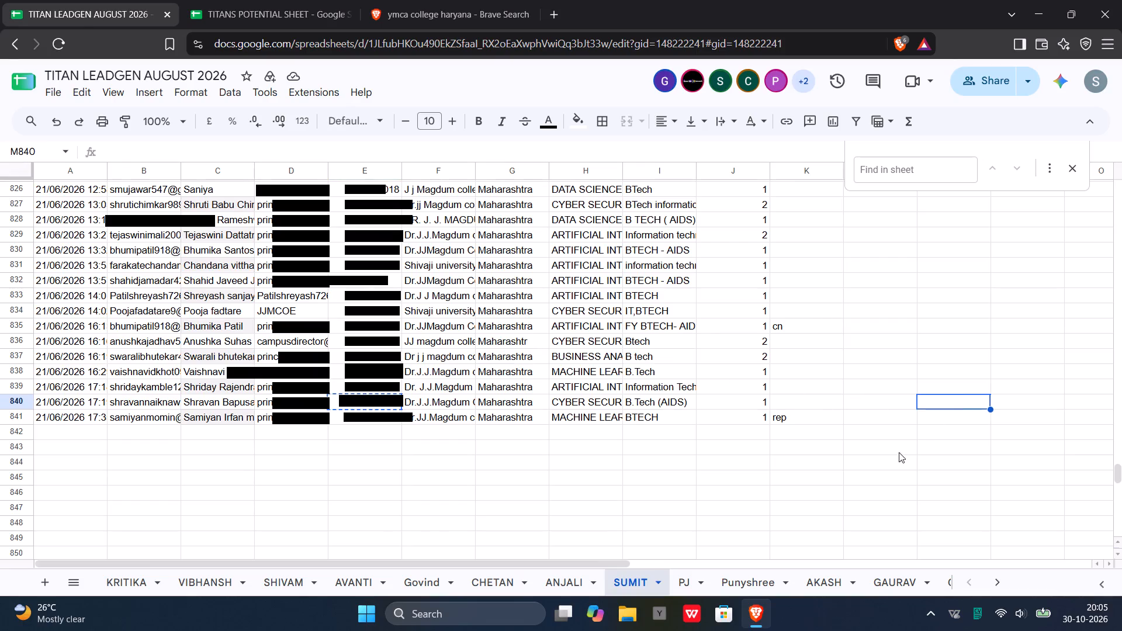
{"action": "key", "text": "super+v"}
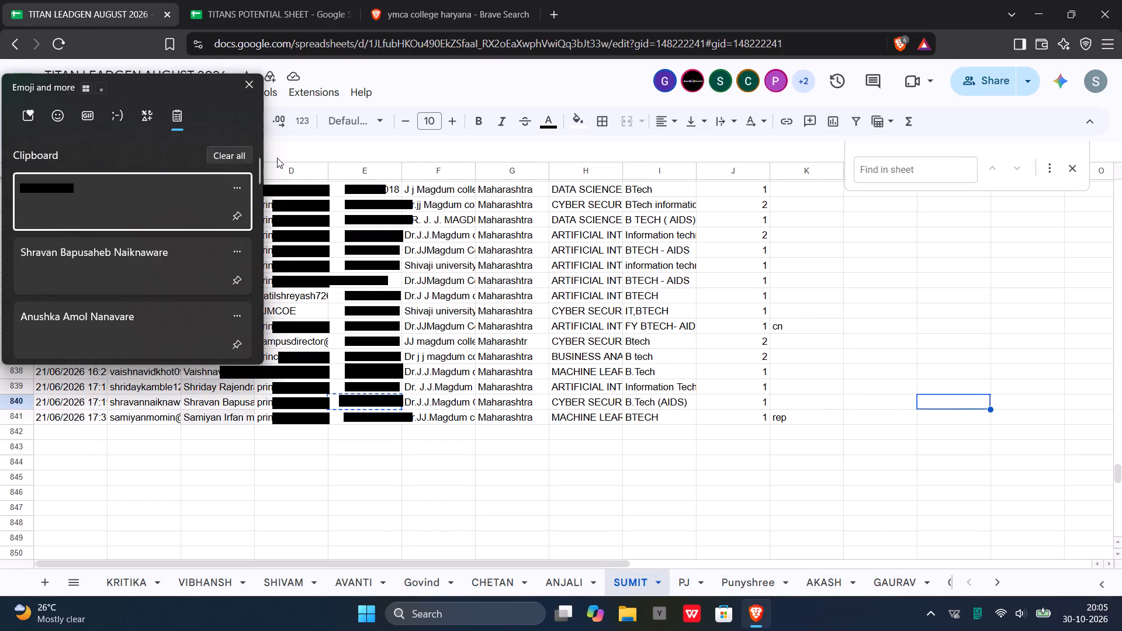
{"action": "left_click_drag", "start_coordinate": [130, 84], "coordinate": [514, 154]}
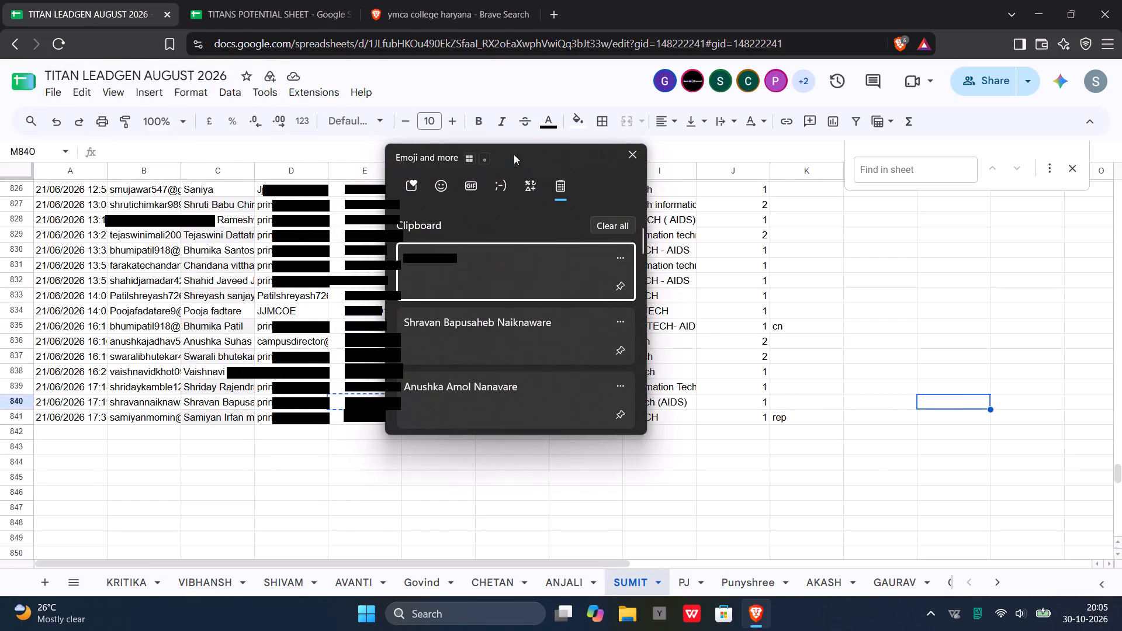
{"action": "left_click", "coordinate": [462, 346]}
{"action": "key", "text": "ctrl+v"}
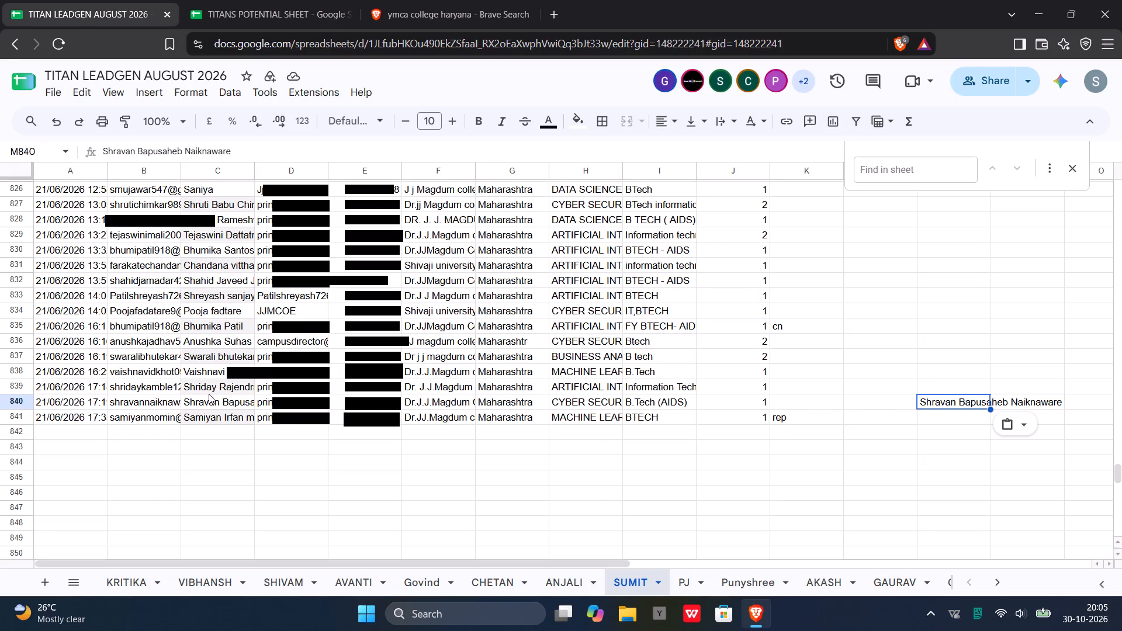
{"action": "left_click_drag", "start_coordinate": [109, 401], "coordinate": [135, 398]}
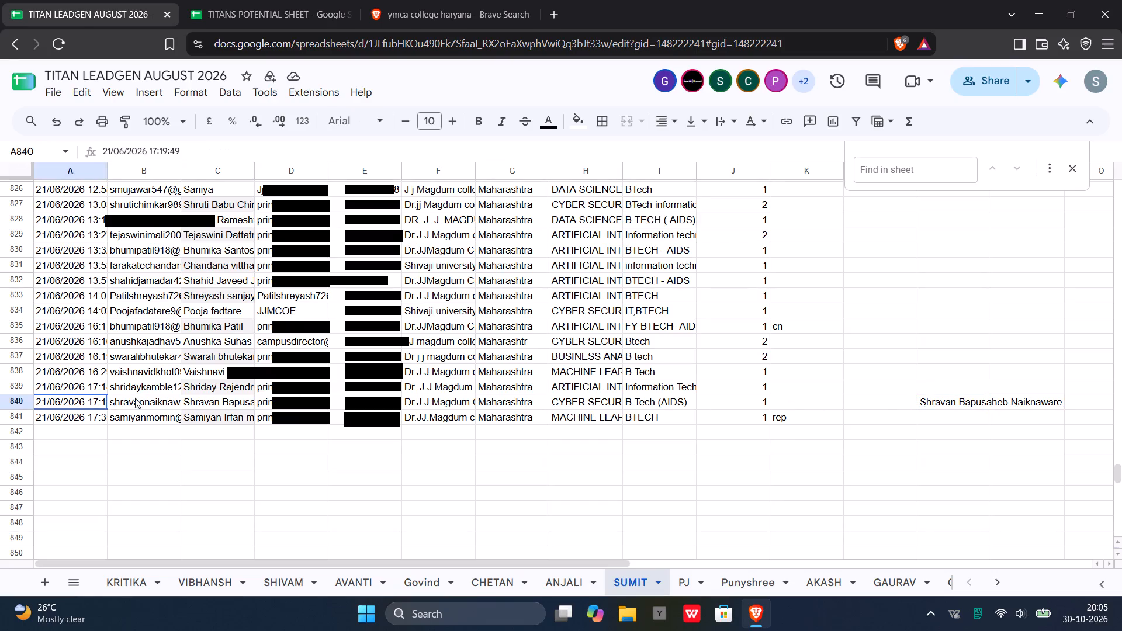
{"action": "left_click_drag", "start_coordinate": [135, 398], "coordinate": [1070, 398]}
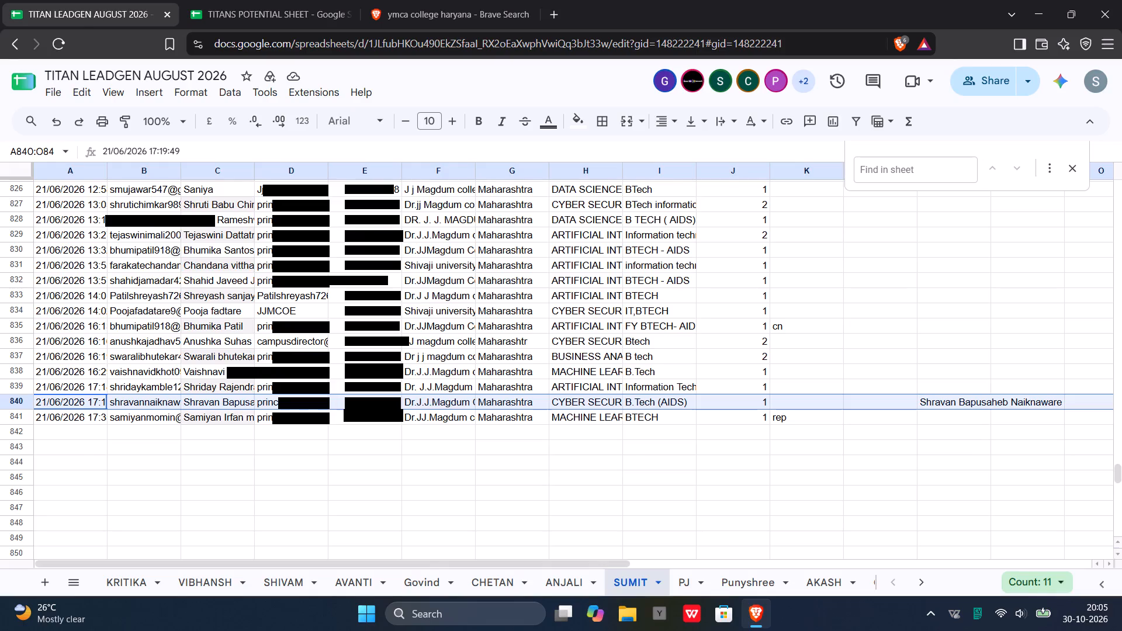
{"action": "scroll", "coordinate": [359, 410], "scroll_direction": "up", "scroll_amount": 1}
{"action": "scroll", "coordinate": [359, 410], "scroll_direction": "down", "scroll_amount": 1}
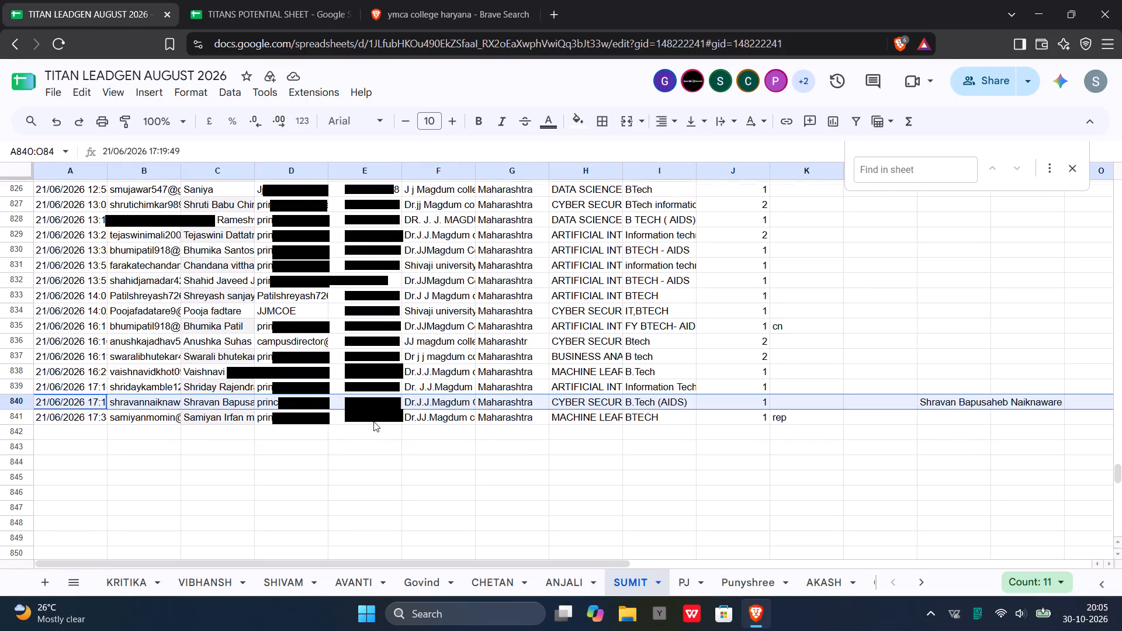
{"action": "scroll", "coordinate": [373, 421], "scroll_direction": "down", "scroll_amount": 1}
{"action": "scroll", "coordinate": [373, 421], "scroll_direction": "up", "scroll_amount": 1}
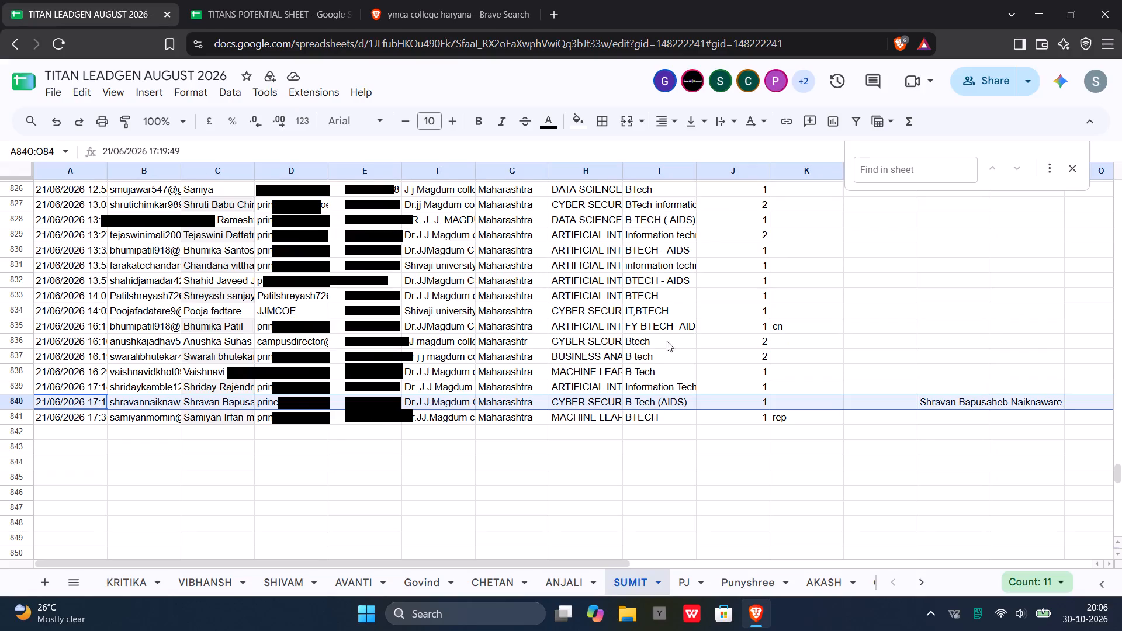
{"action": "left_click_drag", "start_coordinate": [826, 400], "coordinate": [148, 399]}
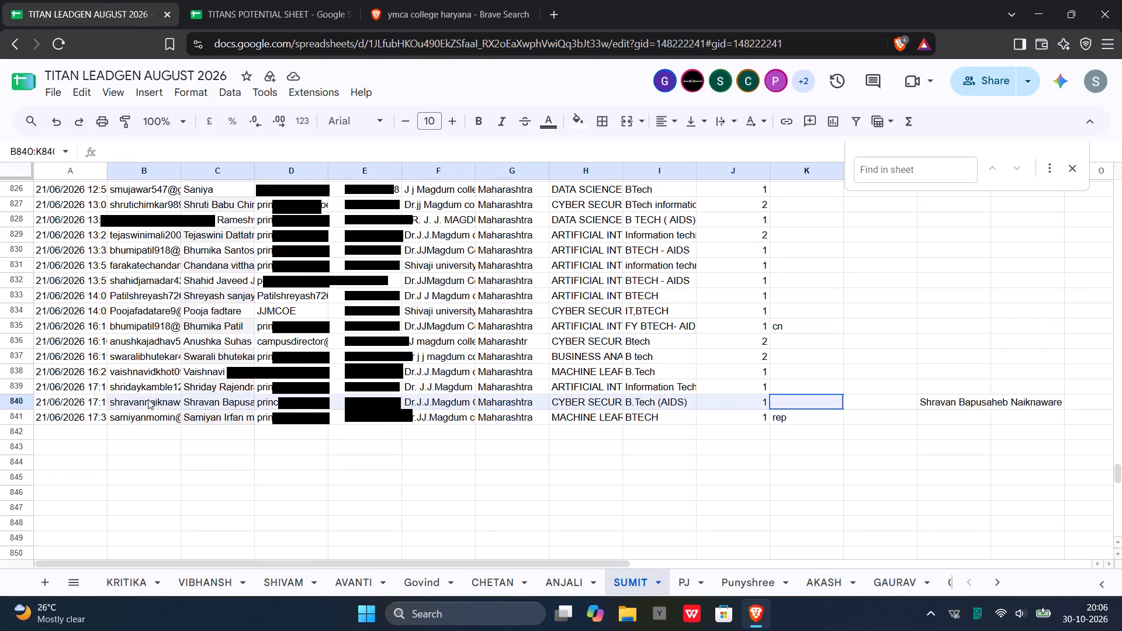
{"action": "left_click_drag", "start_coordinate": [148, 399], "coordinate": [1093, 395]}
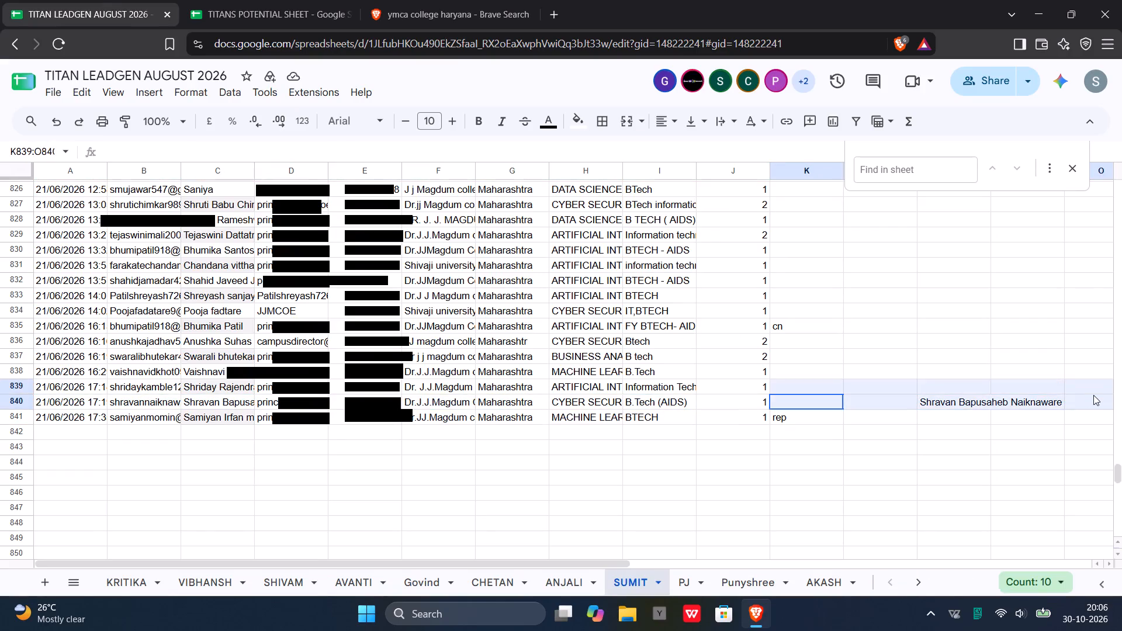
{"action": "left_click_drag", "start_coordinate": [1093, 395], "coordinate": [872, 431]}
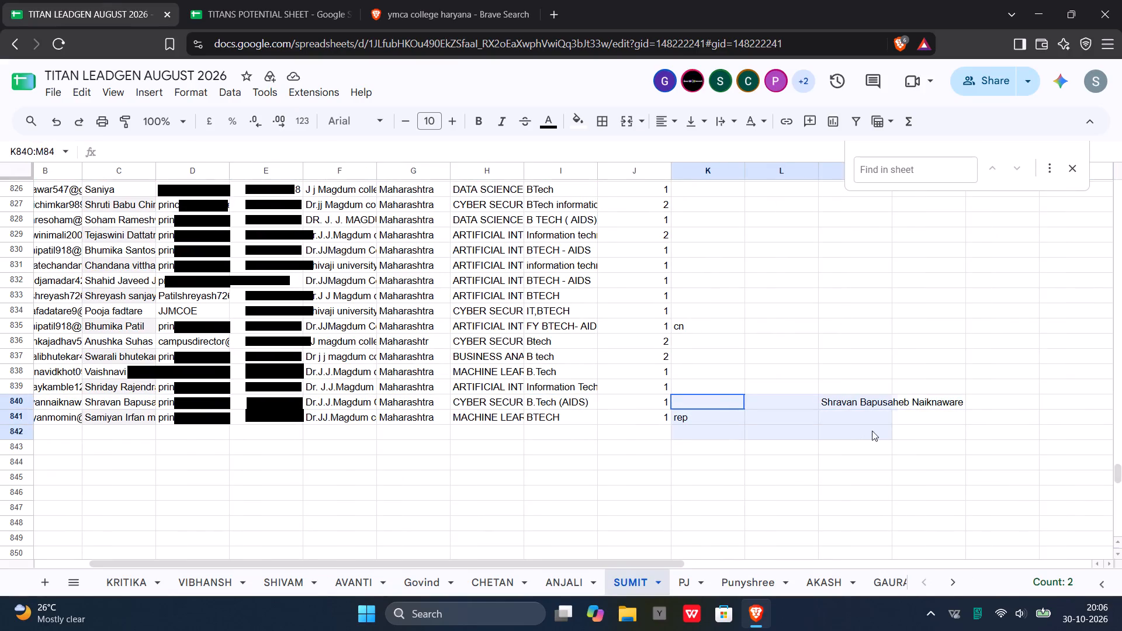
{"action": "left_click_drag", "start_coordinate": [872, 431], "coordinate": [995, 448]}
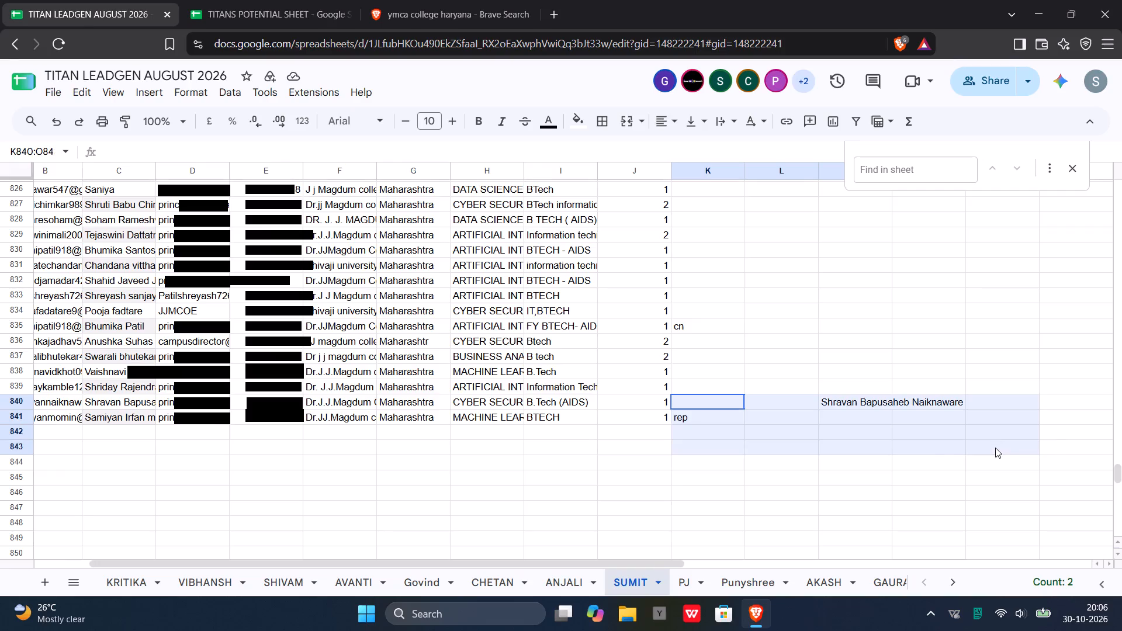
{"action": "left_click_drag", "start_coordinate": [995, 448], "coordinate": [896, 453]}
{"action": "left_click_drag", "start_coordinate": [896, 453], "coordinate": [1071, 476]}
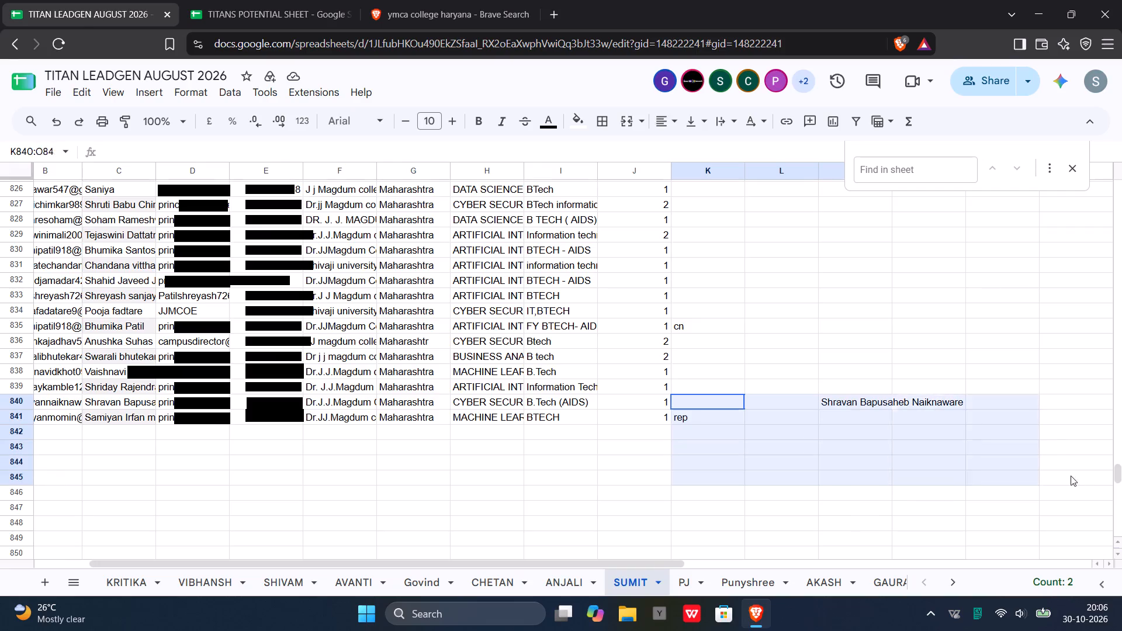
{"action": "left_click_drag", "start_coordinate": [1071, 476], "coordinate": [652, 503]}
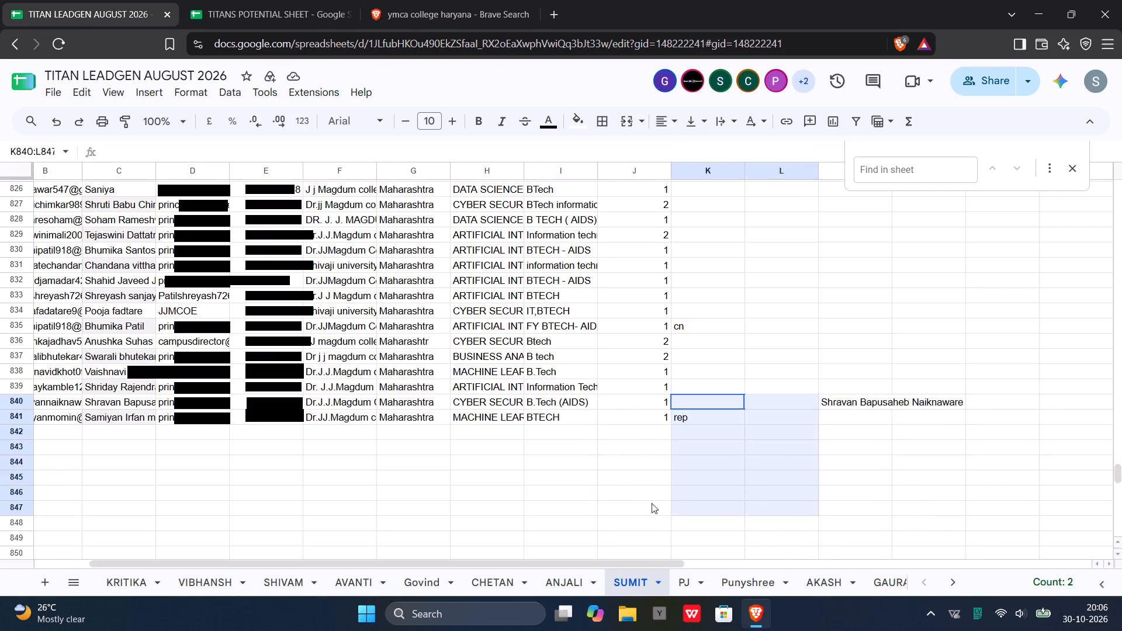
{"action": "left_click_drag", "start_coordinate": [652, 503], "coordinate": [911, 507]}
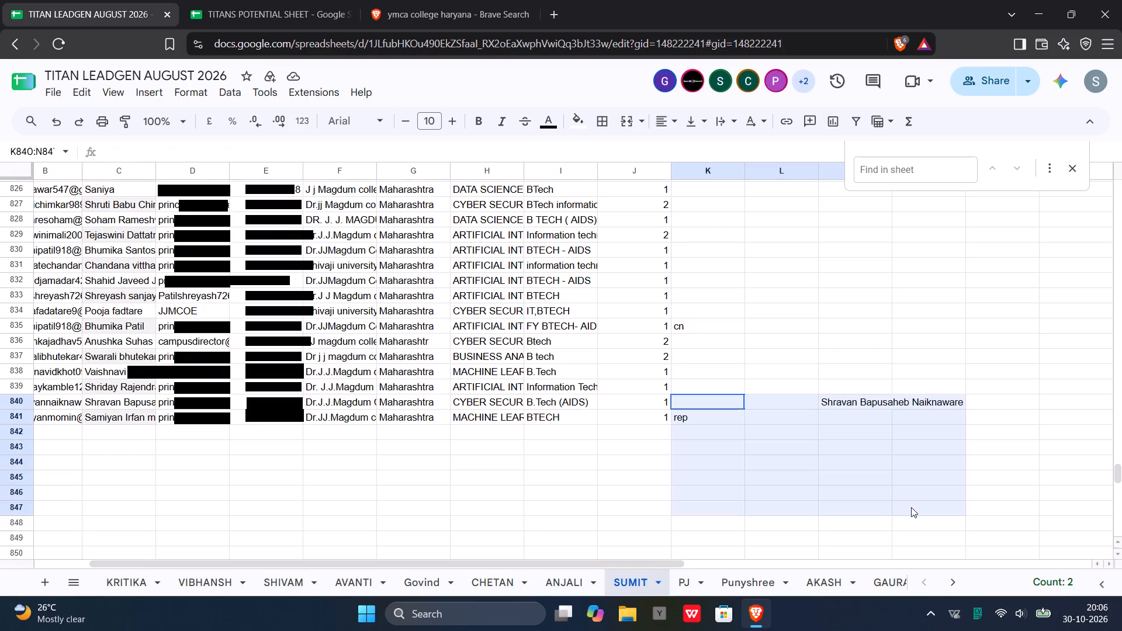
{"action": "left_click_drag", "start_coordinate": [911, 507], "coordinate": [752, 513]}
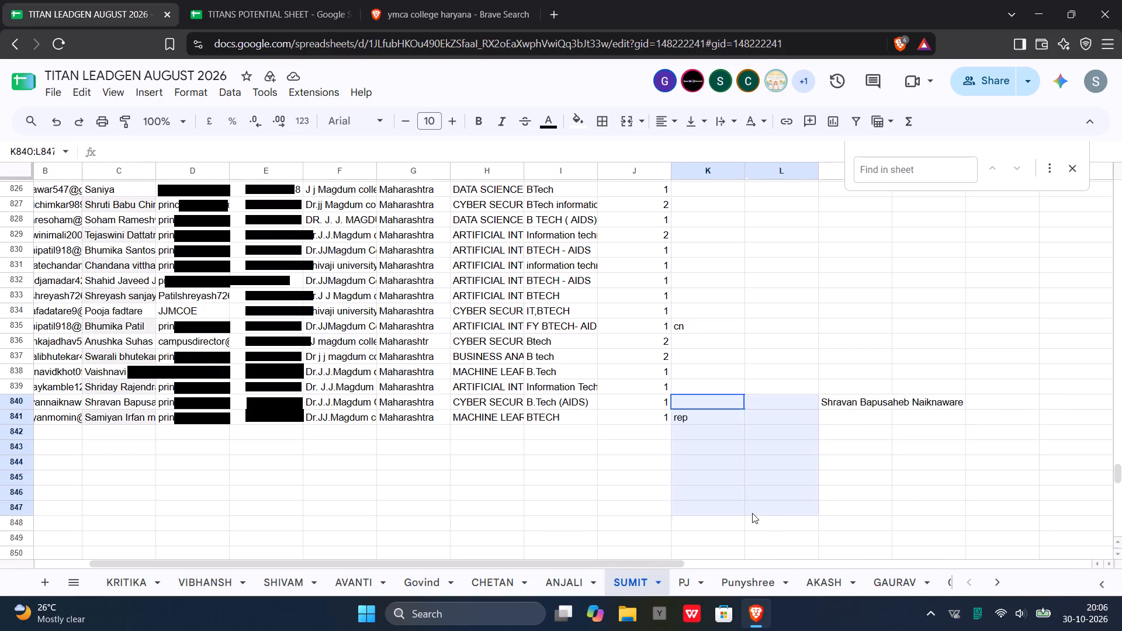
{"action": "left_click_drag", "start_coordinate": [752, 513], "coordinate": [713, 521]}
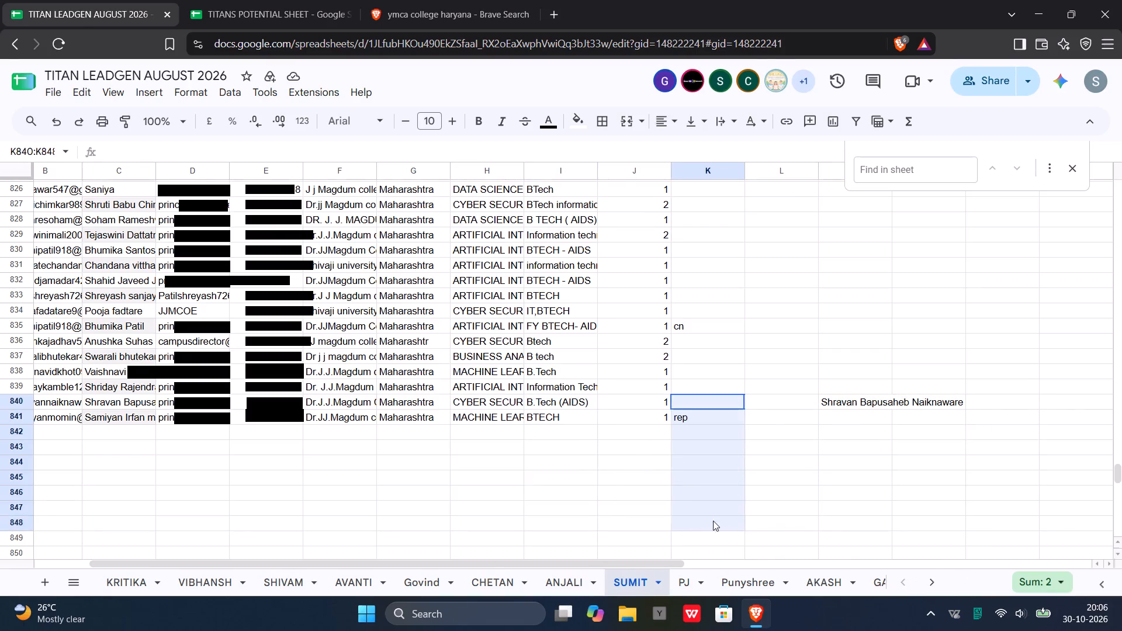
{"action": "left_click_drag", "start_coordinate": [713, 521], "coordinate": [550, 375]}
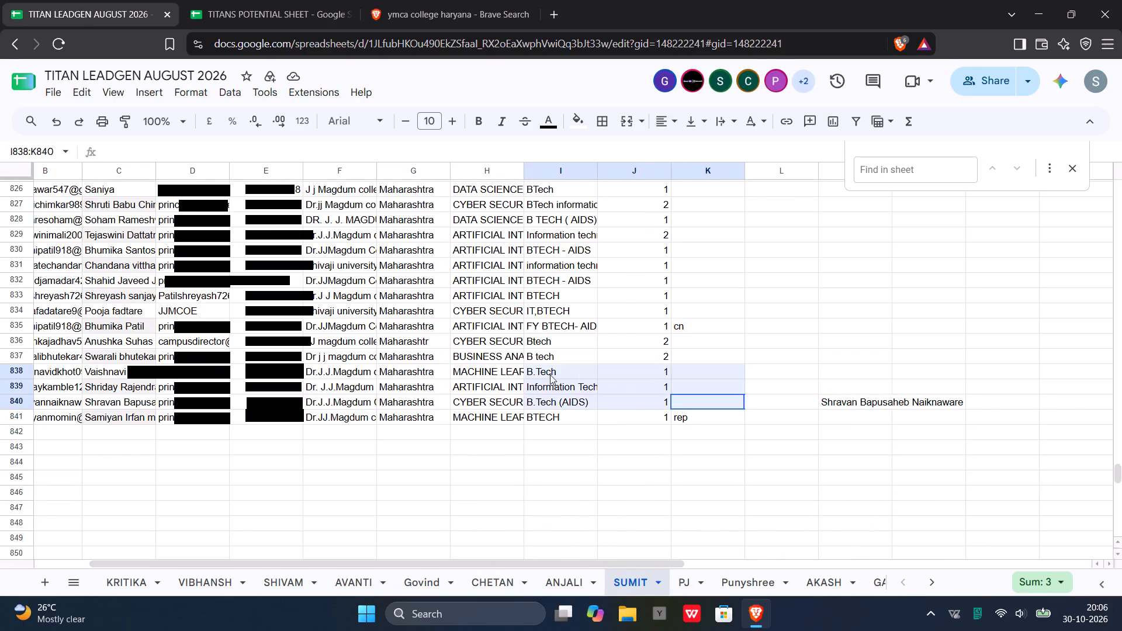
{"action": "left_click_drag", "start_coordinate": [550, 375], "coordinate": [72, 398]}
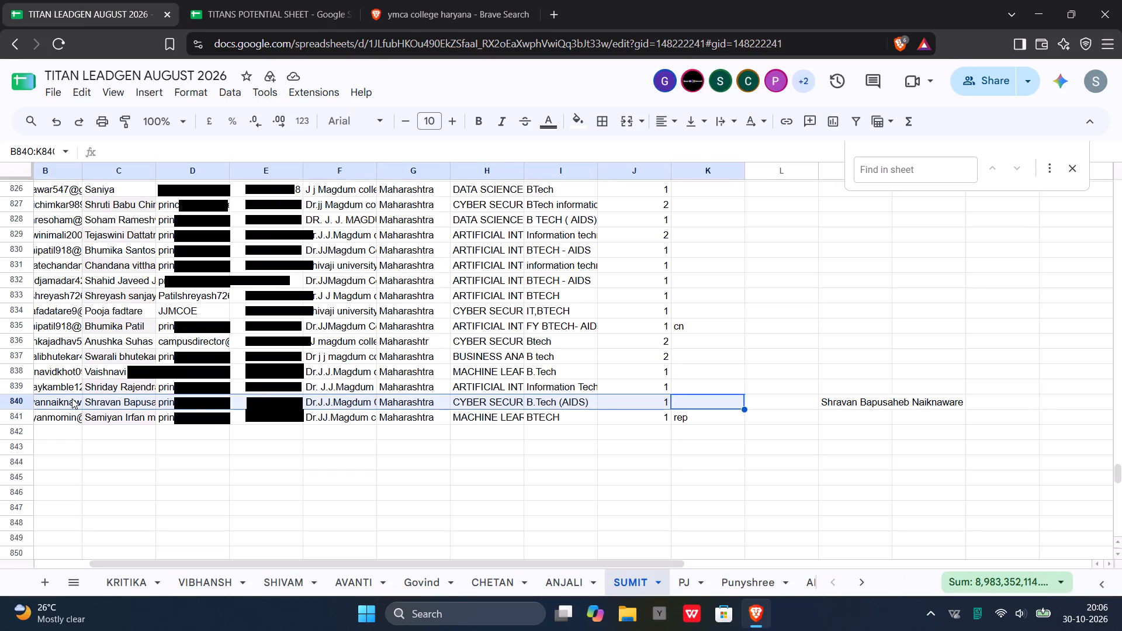
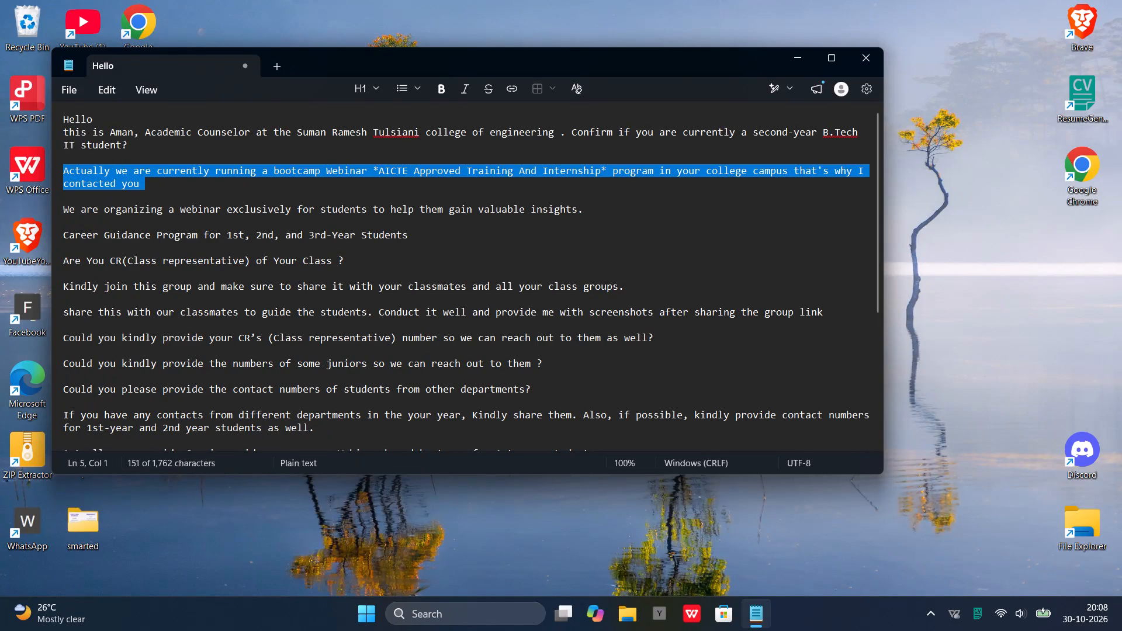
Copy the paragraph about the AICTE Approved Training And Internship bootcamp webinar from the Hello note.
{"action": "key", "text": "ctrl+c"}
Copy the line "We are organizing a webinar exclusively for students to help them gain valuable insights.".
{"action": "left_click_drag", "start_coordinate": [598, 210], "coordinate": [587, 196]}
{"action": "key", "text": "ctrl+c"}
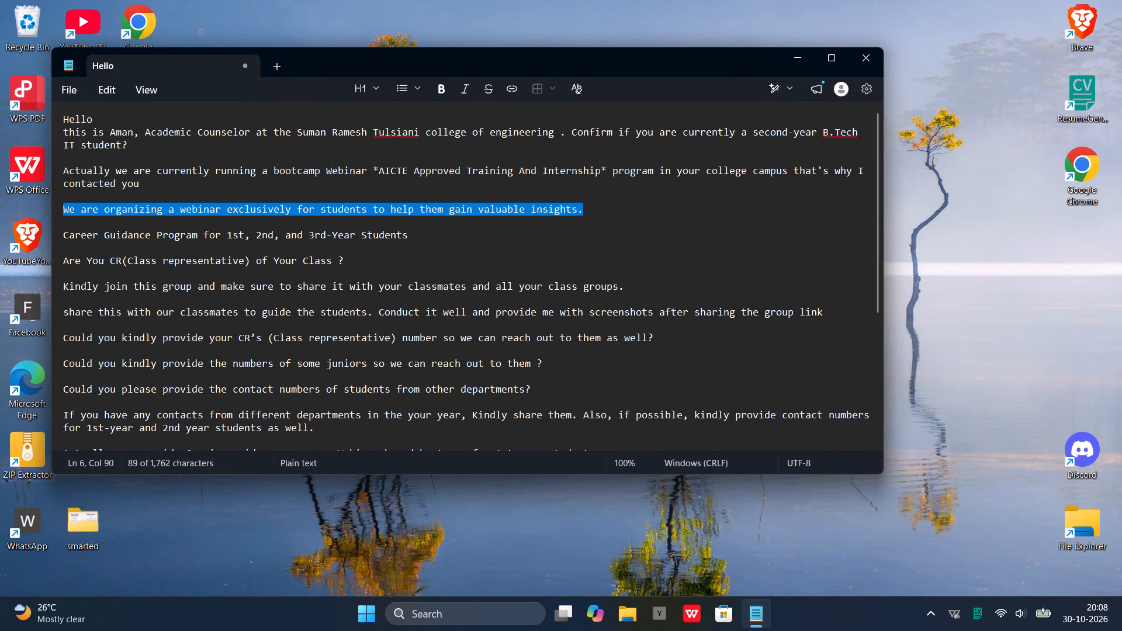
Copy the line "Career Guidance Program for 1st, 2nd, and 3rd-Year Students" from the message templates.
{"action": "left_click", "coordinate": [550, 240]}
{"action": "left_click_drag", "start_coordinate": [363, 263], "coordinate": [357, 253]}
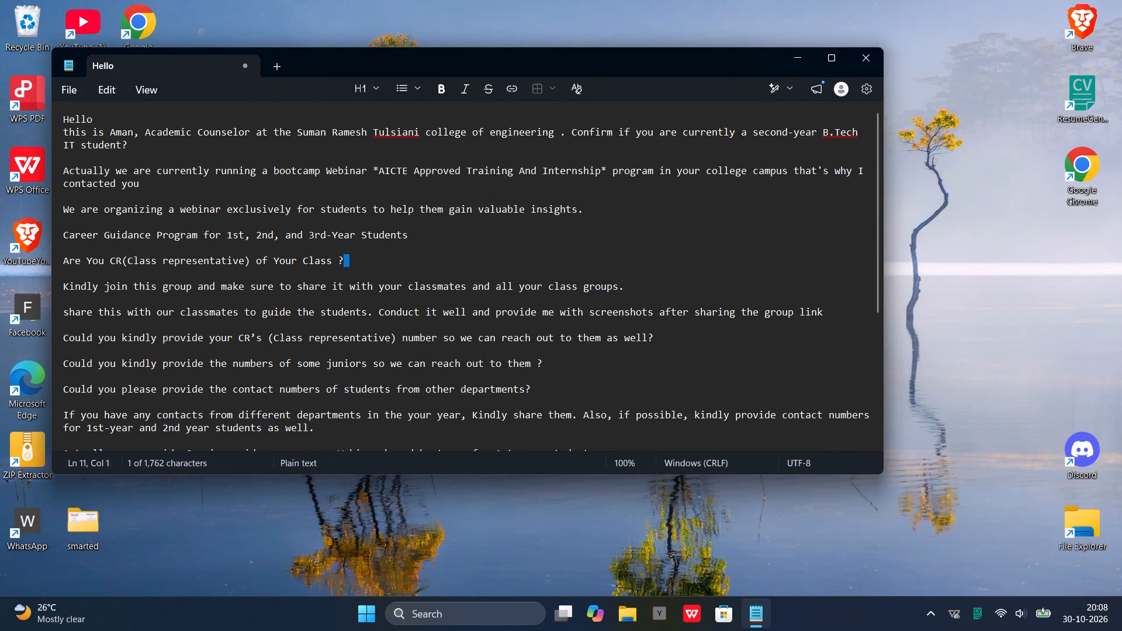
{"action": "left_click_drag", "start_coordinate": [357, 253], "coordinate": [353, 246]}
{"action": "left_click_drag", "start_coordinate": [411, 237], "coordinate": [407, 220]}
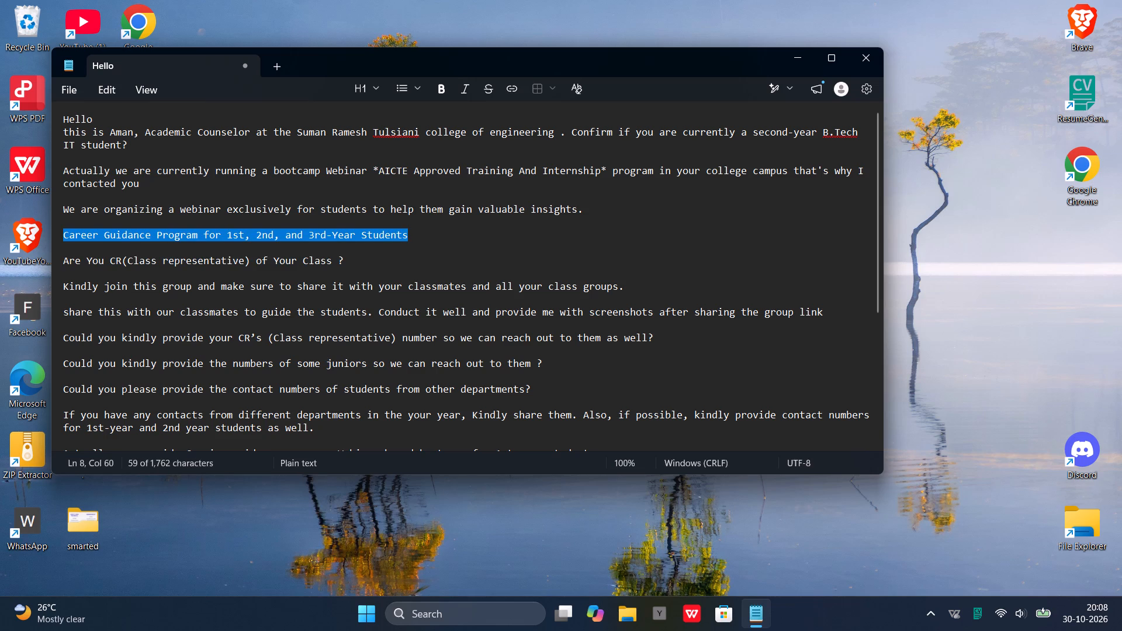
{"action": "key", "text": "ctrl+c"}
Select the question "Are You CR(Class representative) of Your Class ?" in the message templates.
{"action": "left_click_drag", "start_coordinate": [369, 264], "coordinate": [355, 248]}
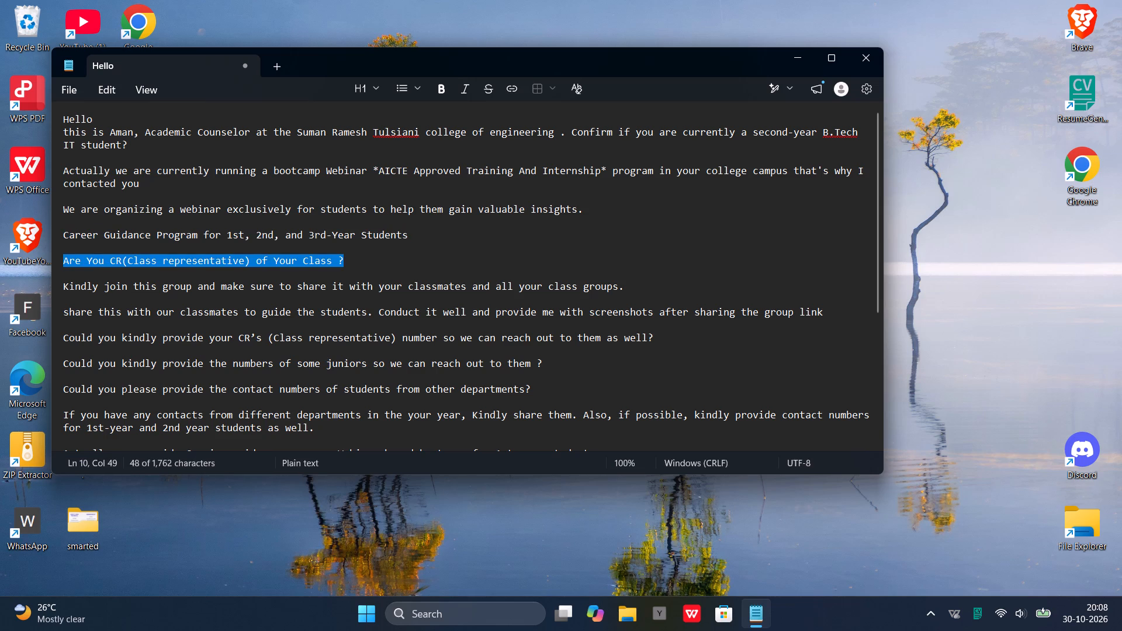
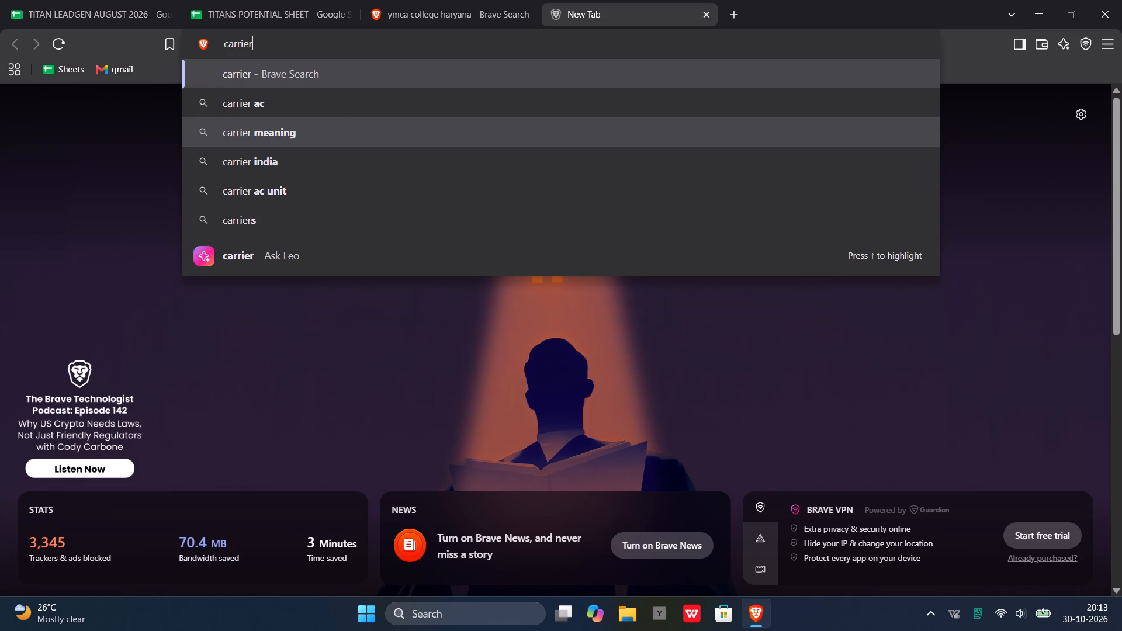
{"action": "key", "text": "space"}
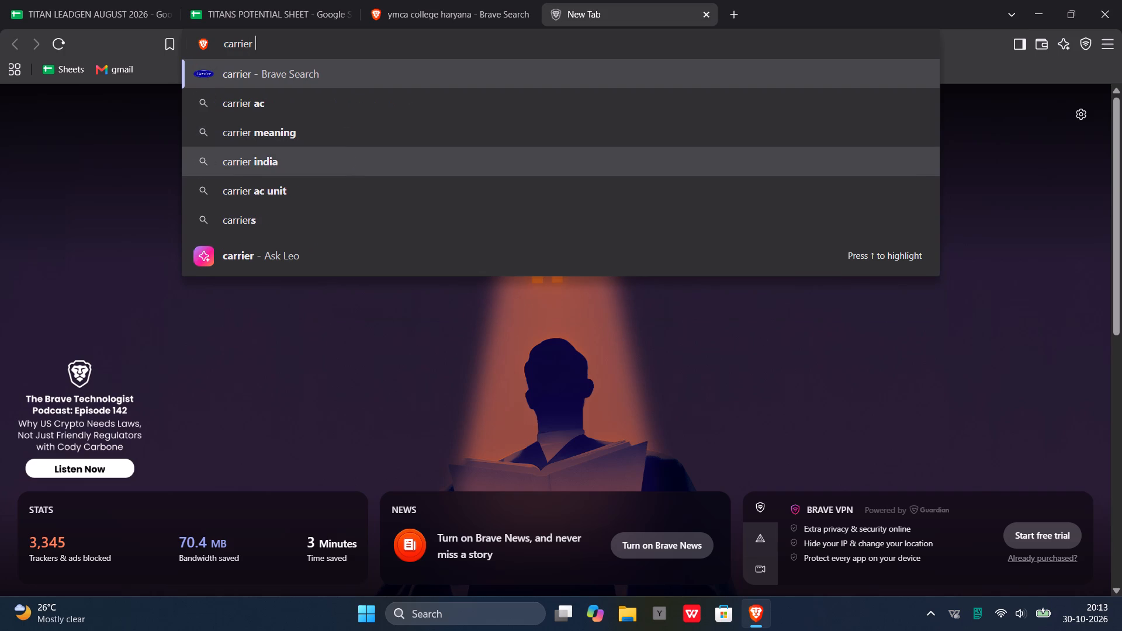
{"action": "type", "text": "g"}
{"action": "type", "text": "ui"}
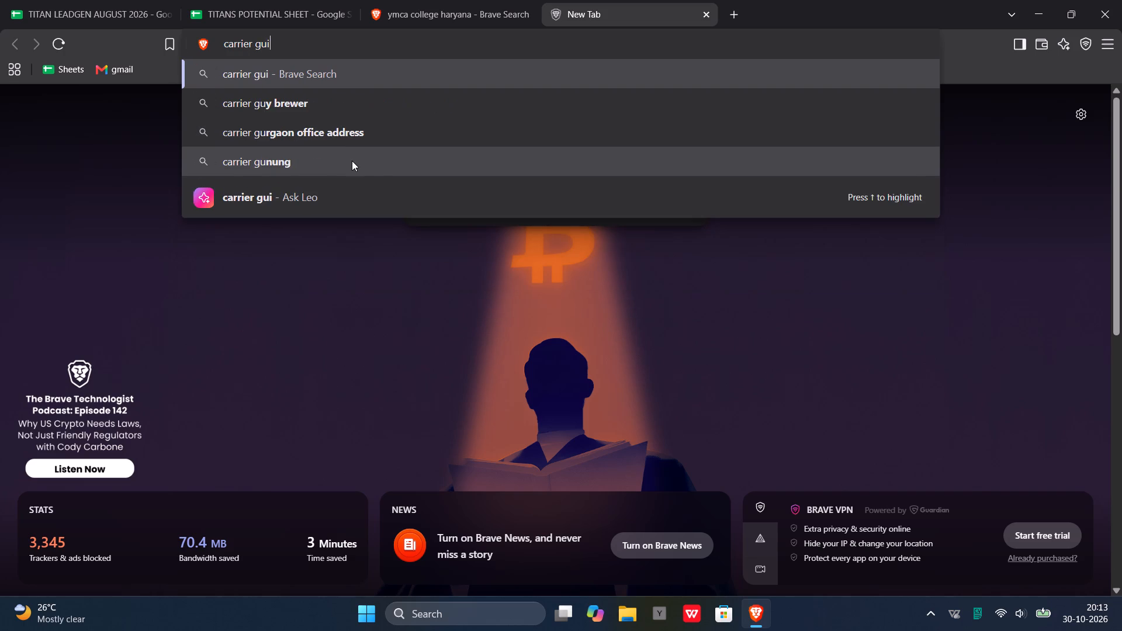
{"action": "type", "text": "dance"}
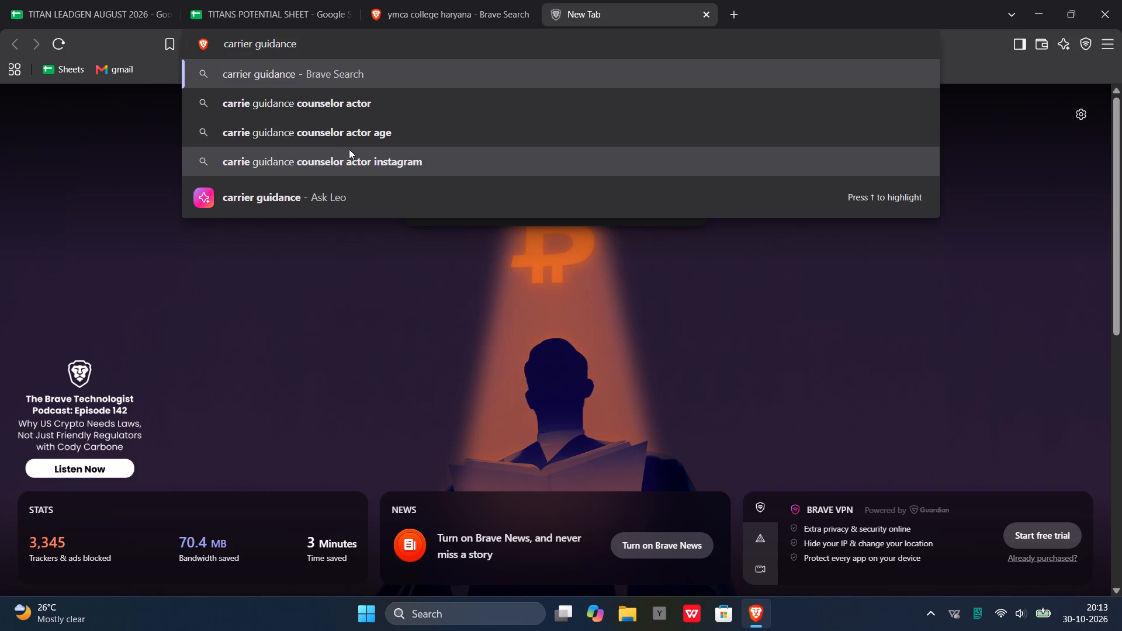
{"action": "key", "text": "space"}
{"action": "key", "text": "p"}
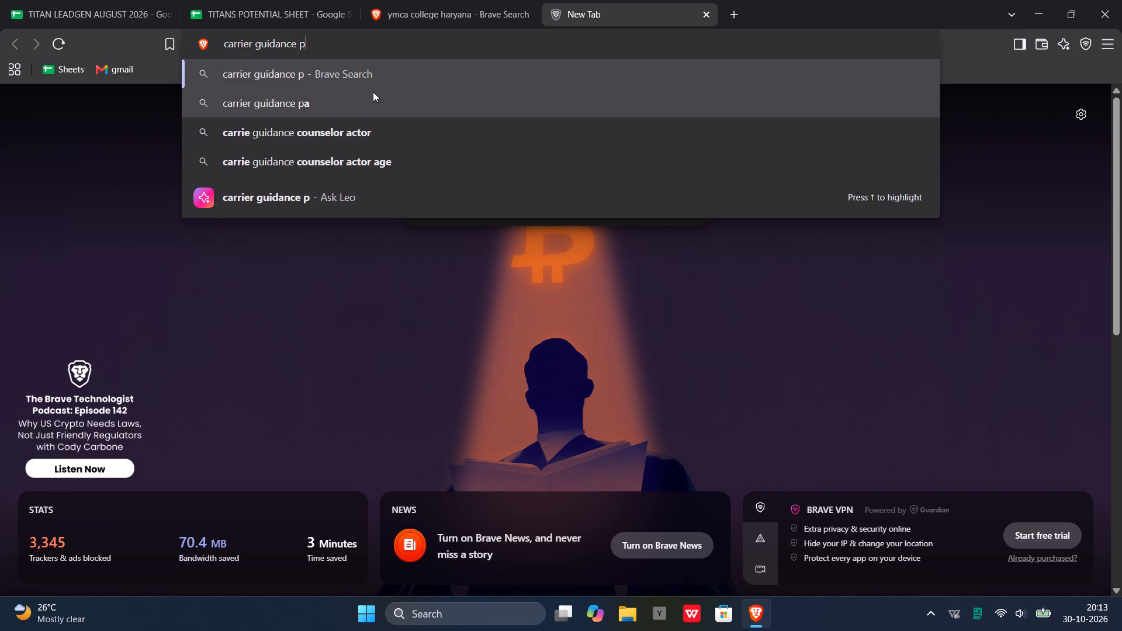
{"action": "key", "text": "r"}
{"action": "key", "text": "o"}
{"action": "key", "text": "g"}
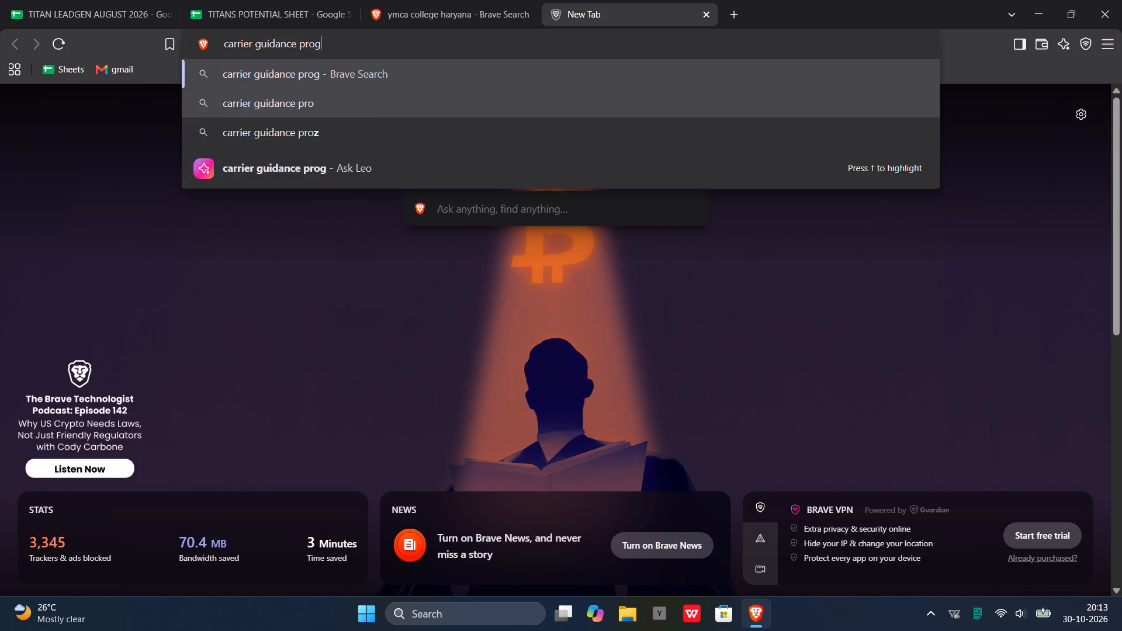
{"action": "key", "text": "r"}
{"action": "key", "text": "a"}
{"action": "key", "text": "m"}
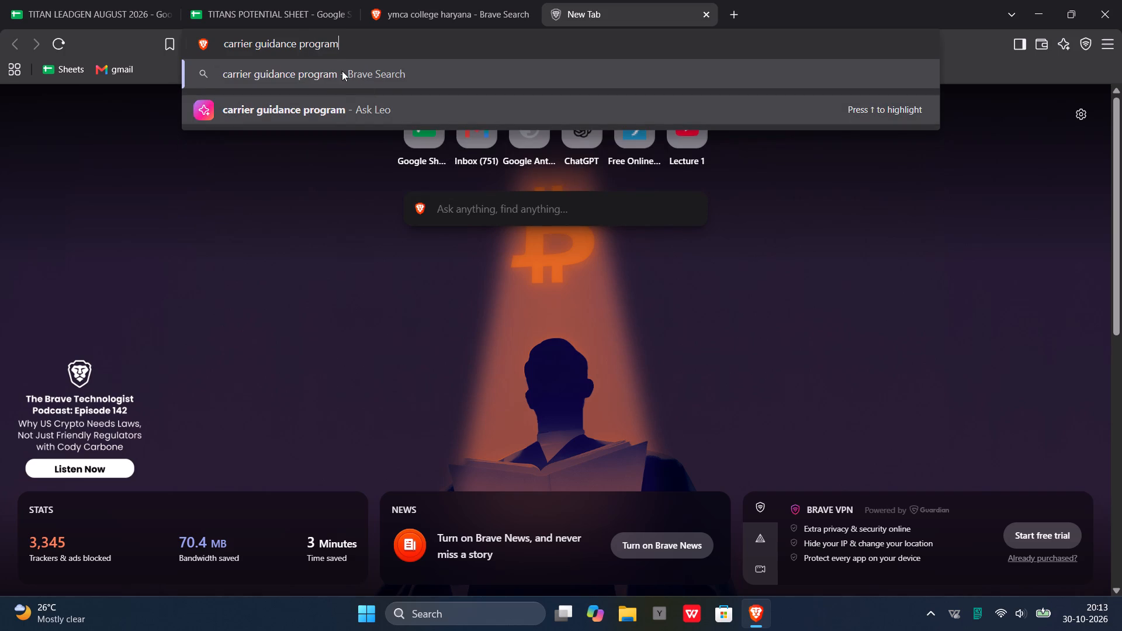
{"action": "left_click", "coordinate": [306, 79]}
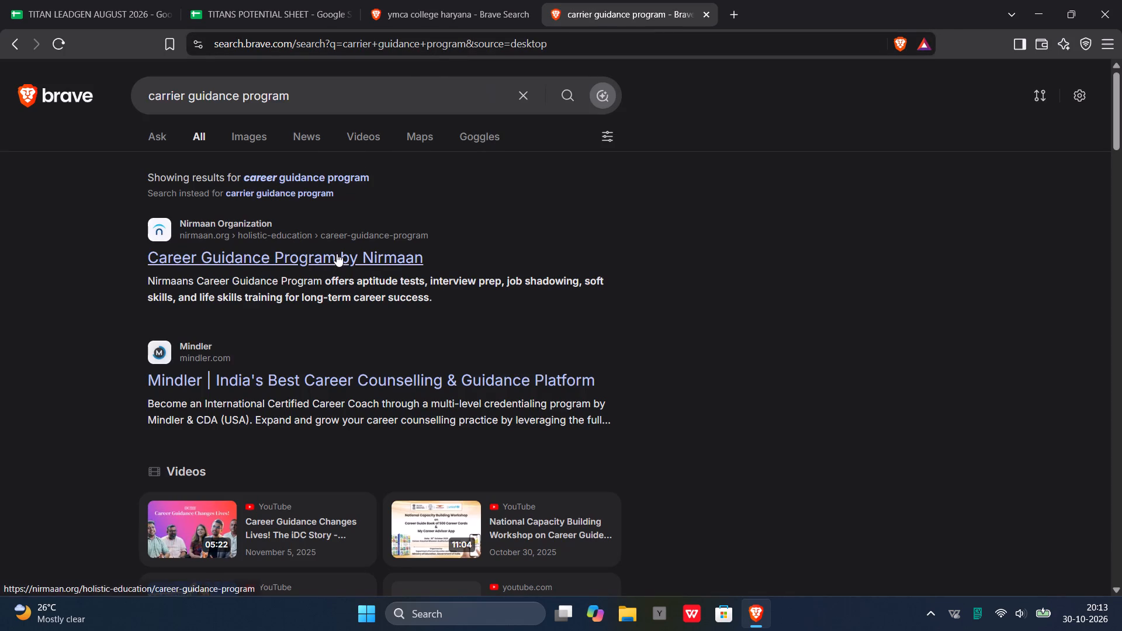
Copy the phrase "Career Guidance Program" from the description of the Nirmaan search result.
{"action": "right_click", "coordinate": [292, 256]}
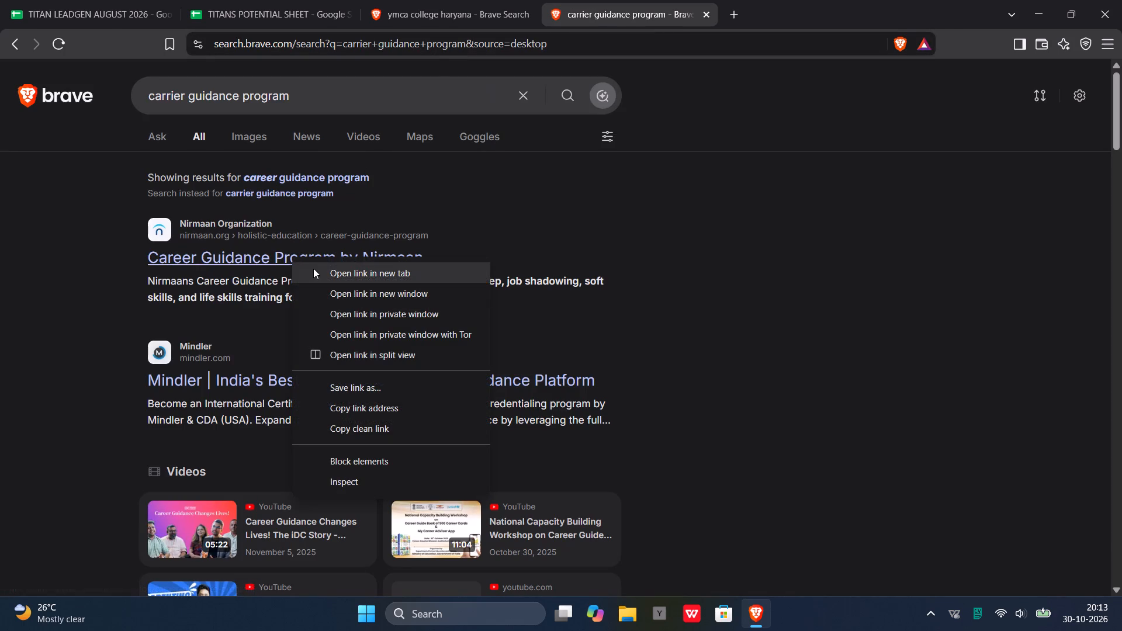
{"action": "left_click", "coordinate": [267, 332]}
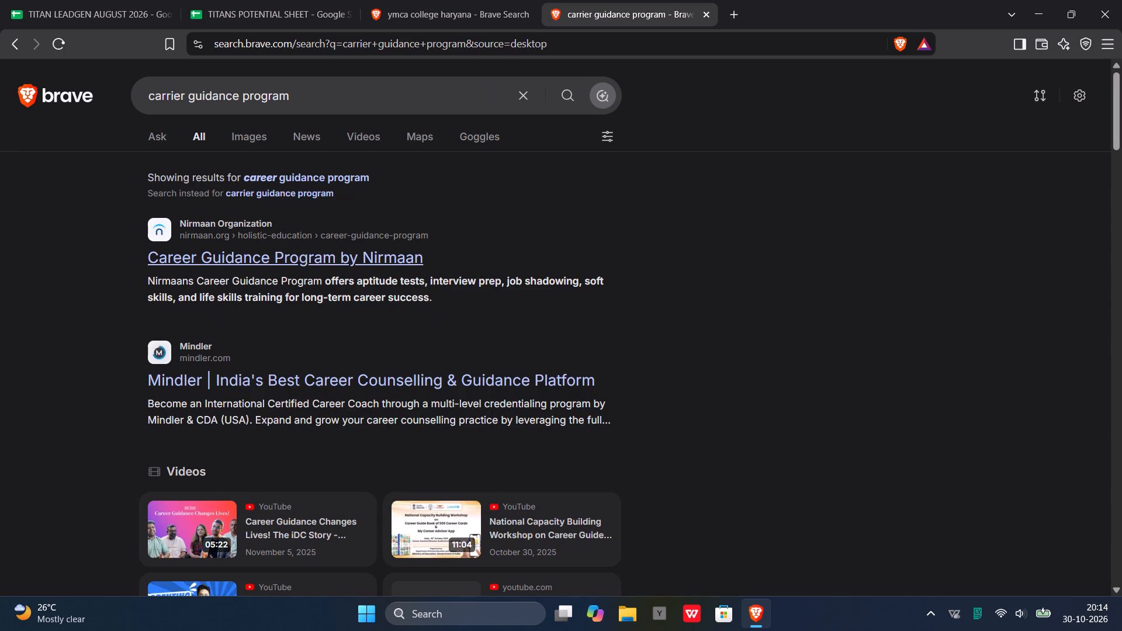
{"action": "left_click_drag", "start_coordinate": [196, 280], "coordinate": [290, 278]}
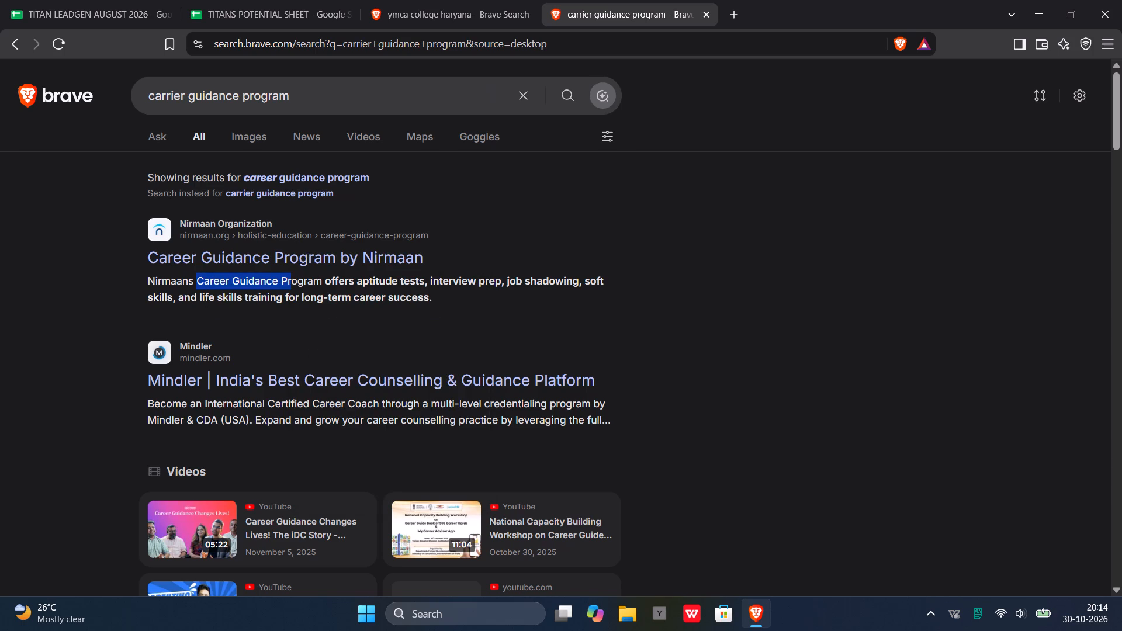
{"action": "left_click_drag", "start_coordinate": [290, 278], "coordinate": [320, 273]}
{"action": "key", "text": "ctrl+c"}
Return to the SUMIT sheet of the TITAN LEADGEN AUGUST 2026 spreadsheet.
{"action": "left_click", "coordinate": [94, 10]}
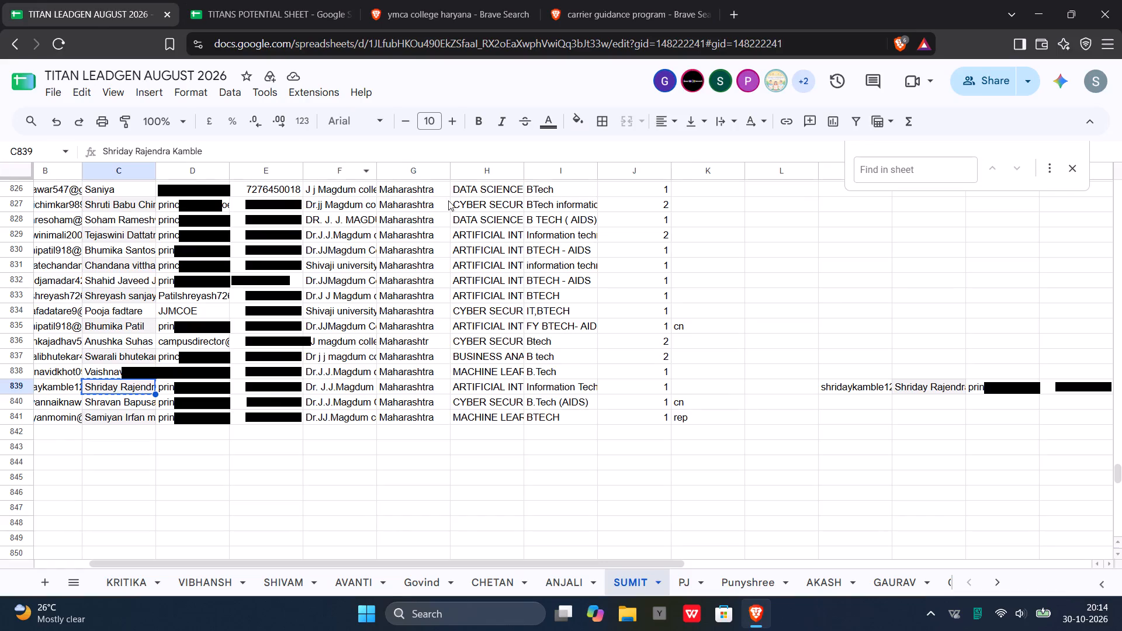
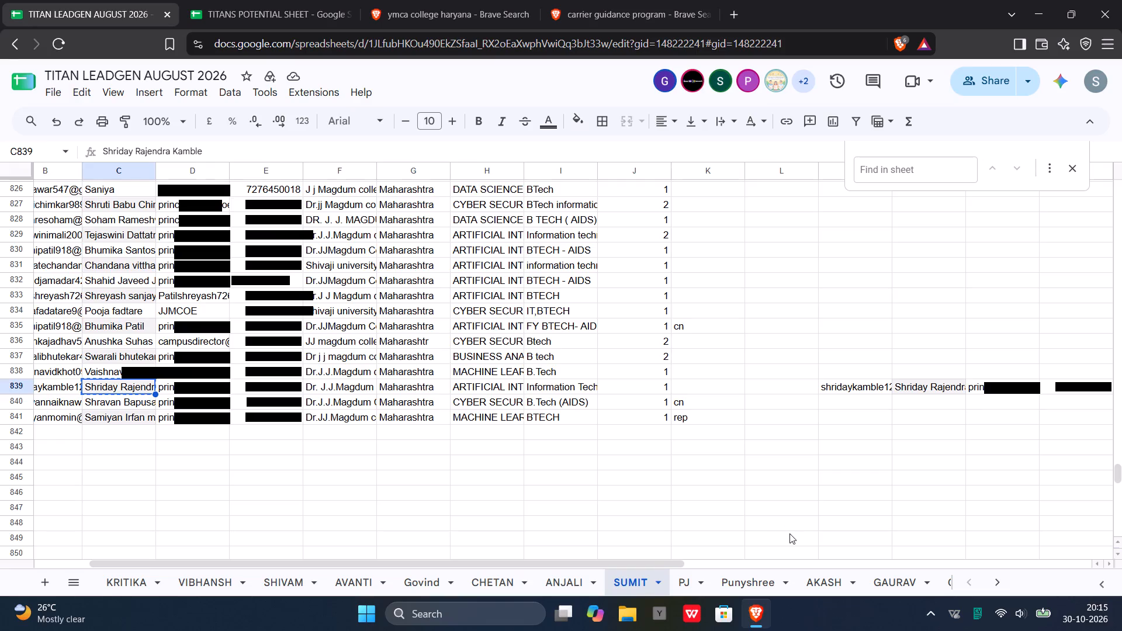
Enter the status "cn" in column K for the lead in row 839.
{"action": "scroll", "coordinate": [919, 531], "scroll_direction": "down", "scroll_amount": 1}
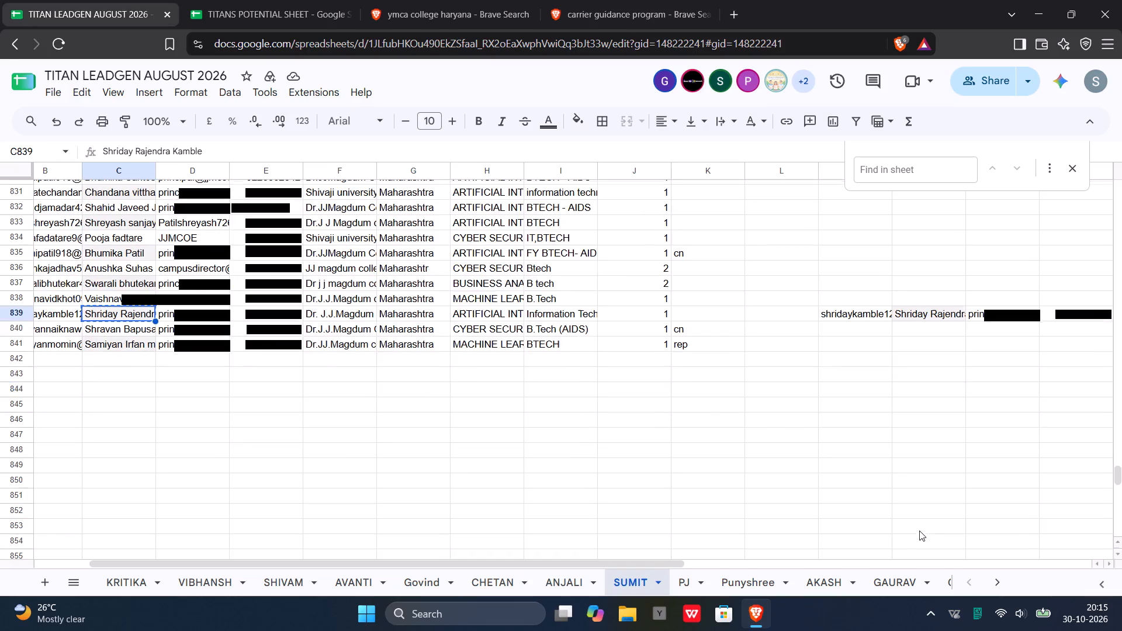
{"action": "scroll", "coordinate": [919, 531], "scroll_direction": "down", "scroll_amount": 1}
{"action": "scroll", "coordinate": [863, 500], "scroll_direction": "up", "scroll_amount": 2}
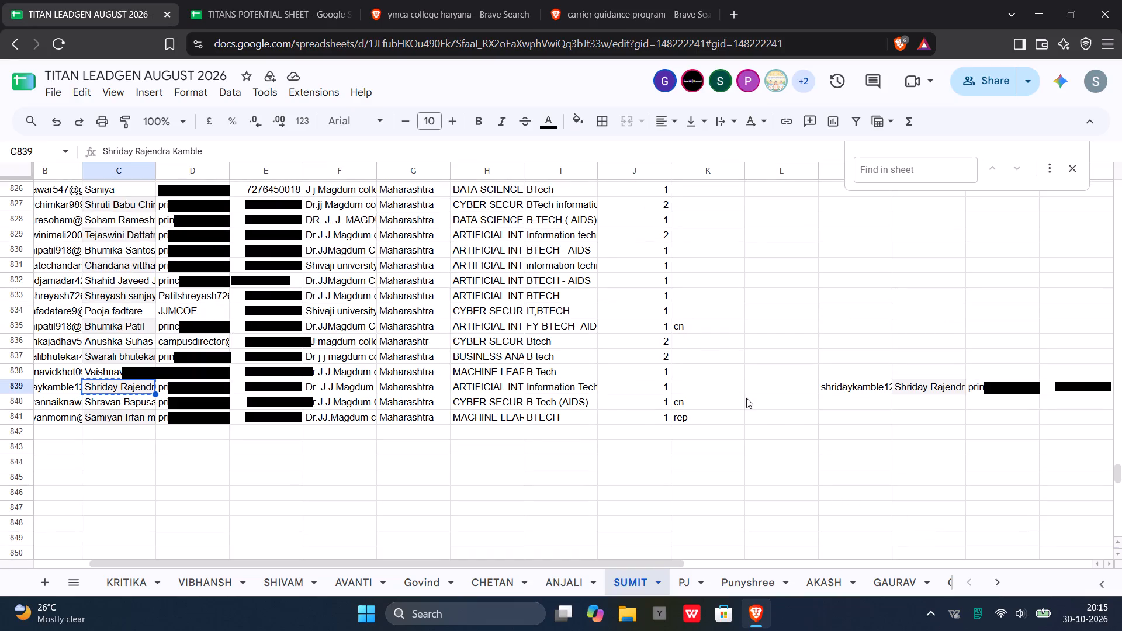
{"action": "left_click", "coordinate": [701, 386]}
{"action": "key", "text": "c"}
{"action": "key", "text": "n"}
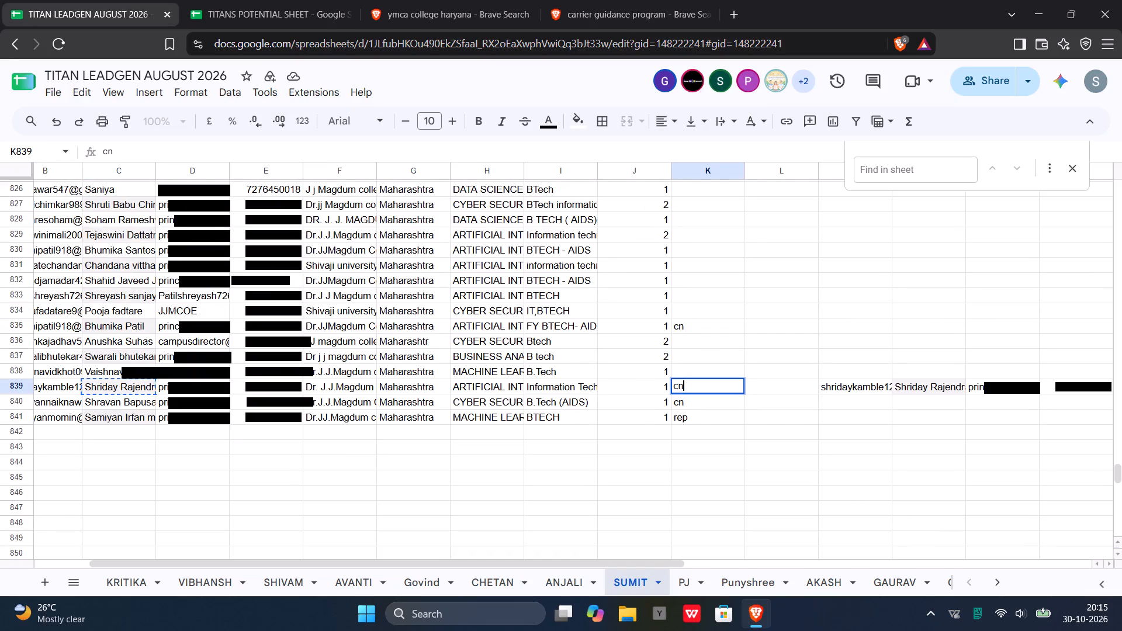
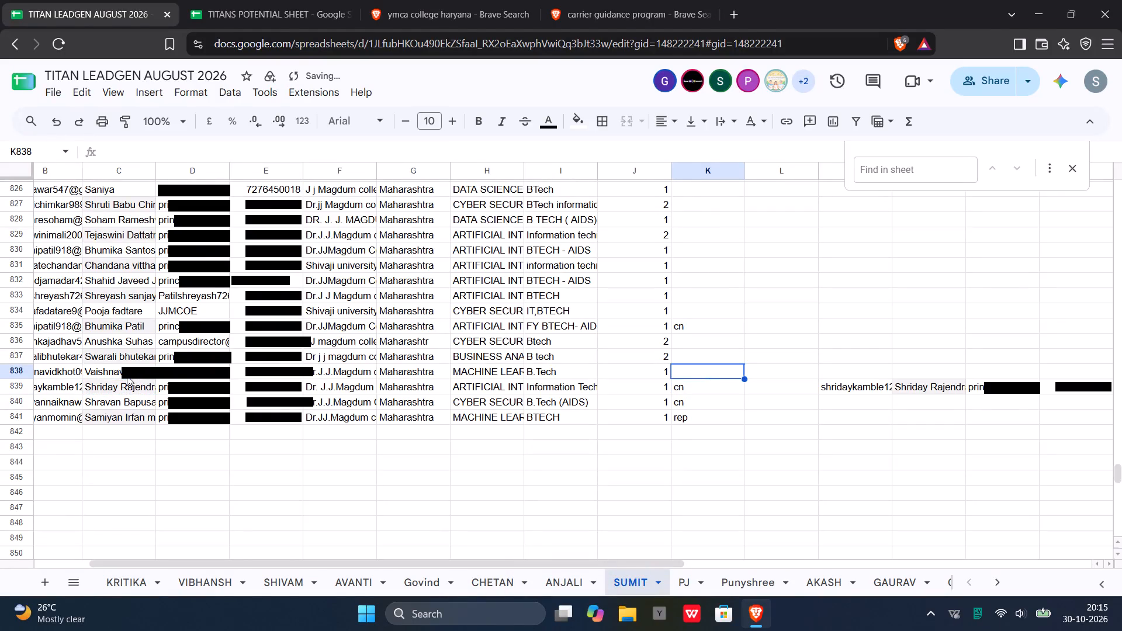
Copy the phone number in column E and the student name in column C for the lead in row 838.
{"action": "right_click", "coordinate": [261, 370]}
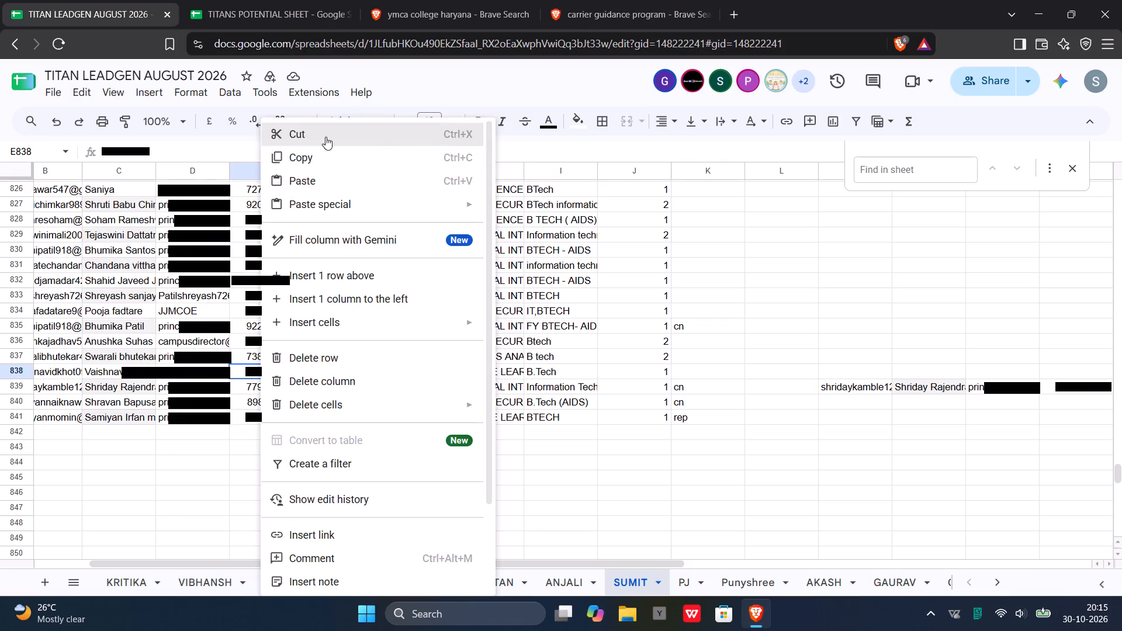
{"action": "left_click", "coordinate": [319, 160]}
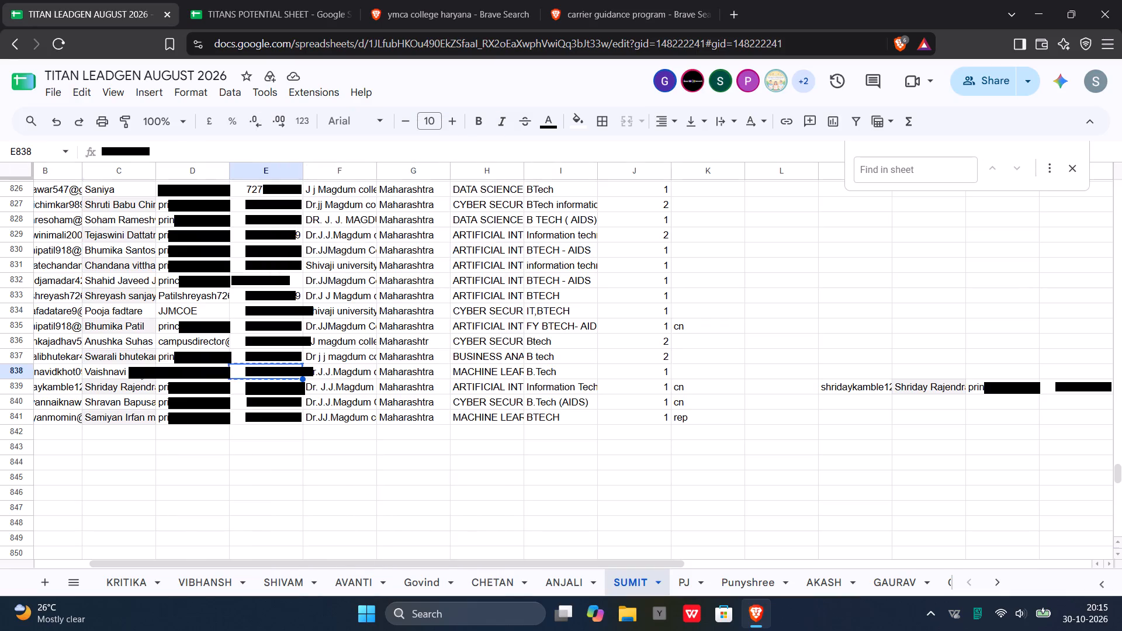
{"action": "right_click", "coordinate": [137, 369]}
{"action": "left_click", "coordinate": [165, 157]}
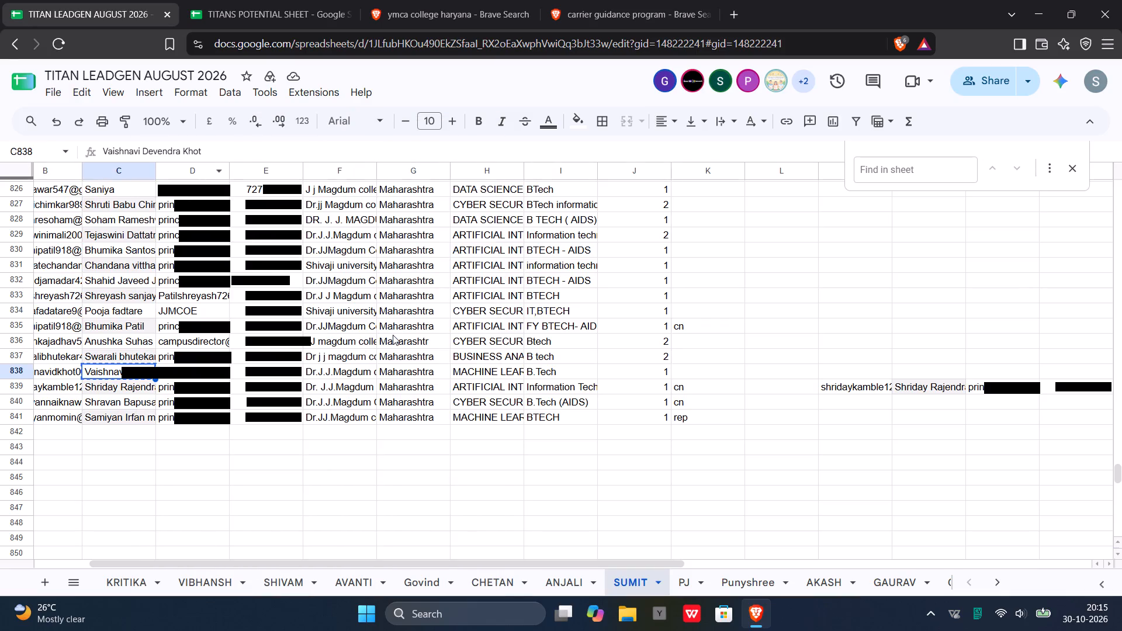
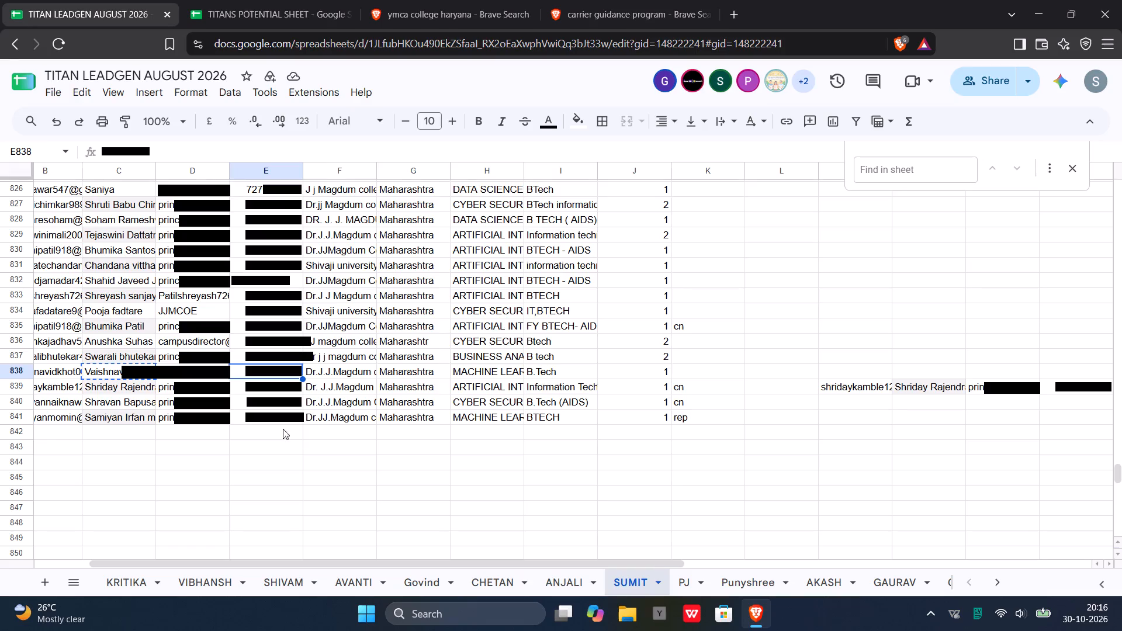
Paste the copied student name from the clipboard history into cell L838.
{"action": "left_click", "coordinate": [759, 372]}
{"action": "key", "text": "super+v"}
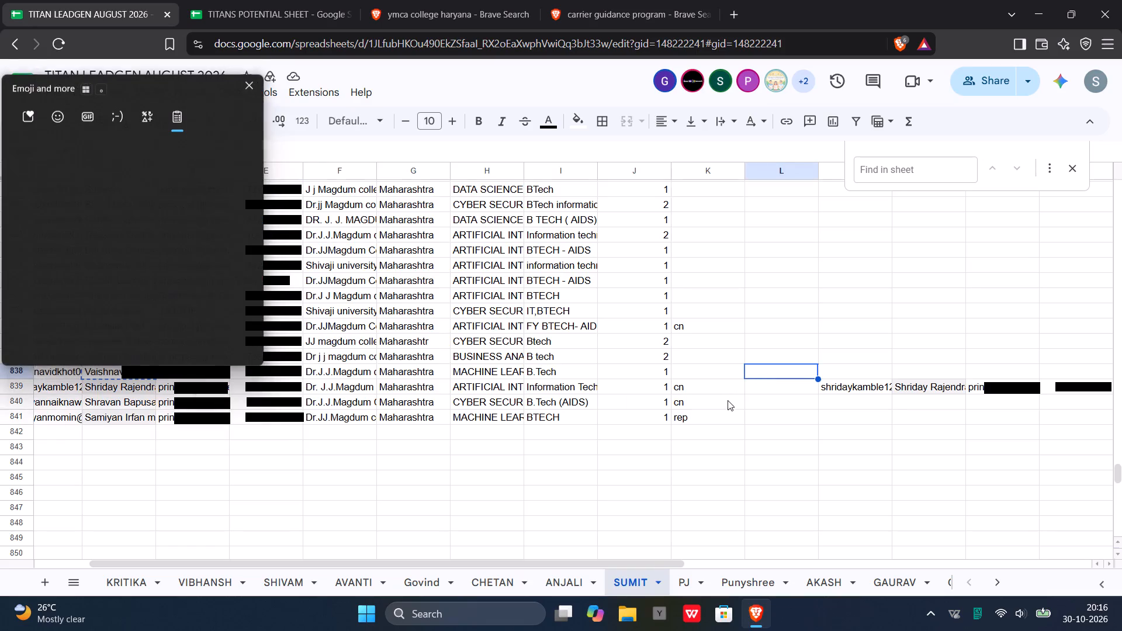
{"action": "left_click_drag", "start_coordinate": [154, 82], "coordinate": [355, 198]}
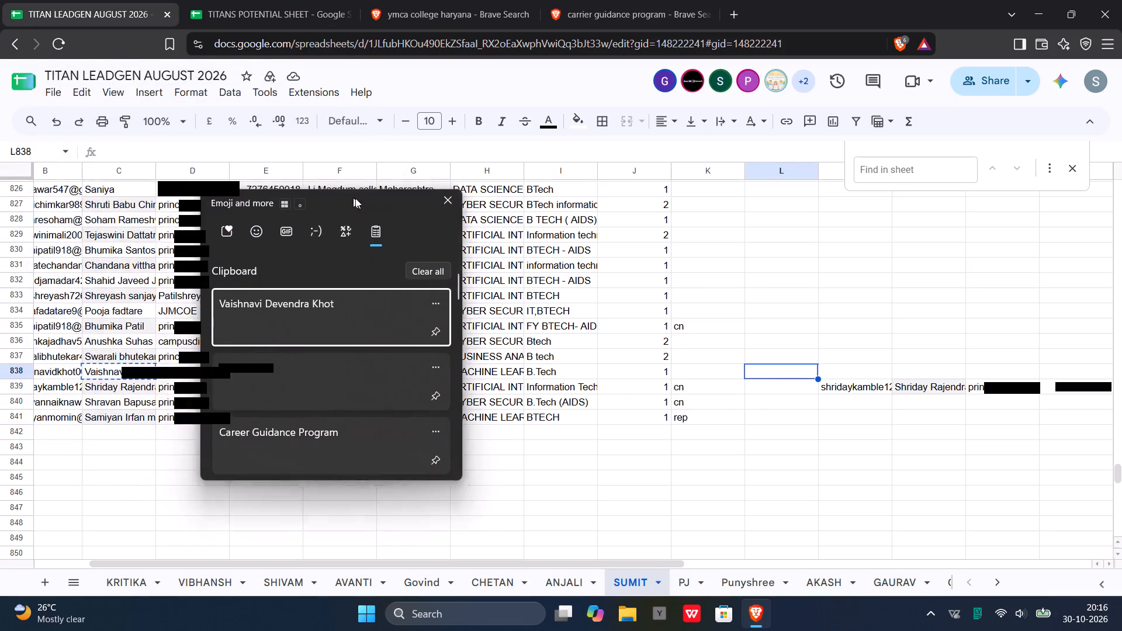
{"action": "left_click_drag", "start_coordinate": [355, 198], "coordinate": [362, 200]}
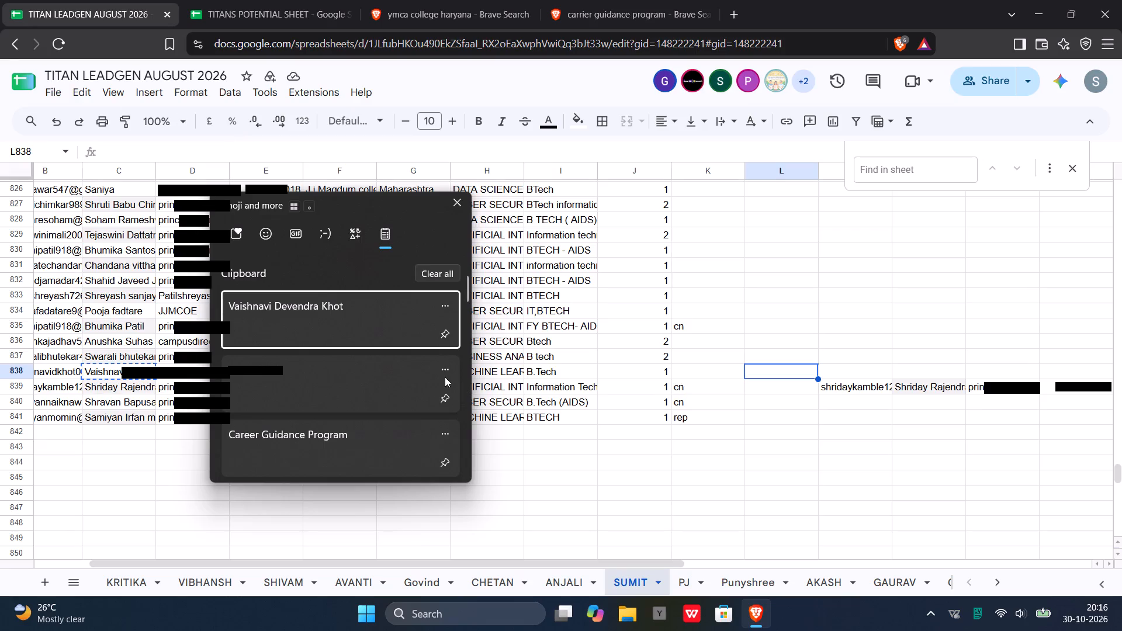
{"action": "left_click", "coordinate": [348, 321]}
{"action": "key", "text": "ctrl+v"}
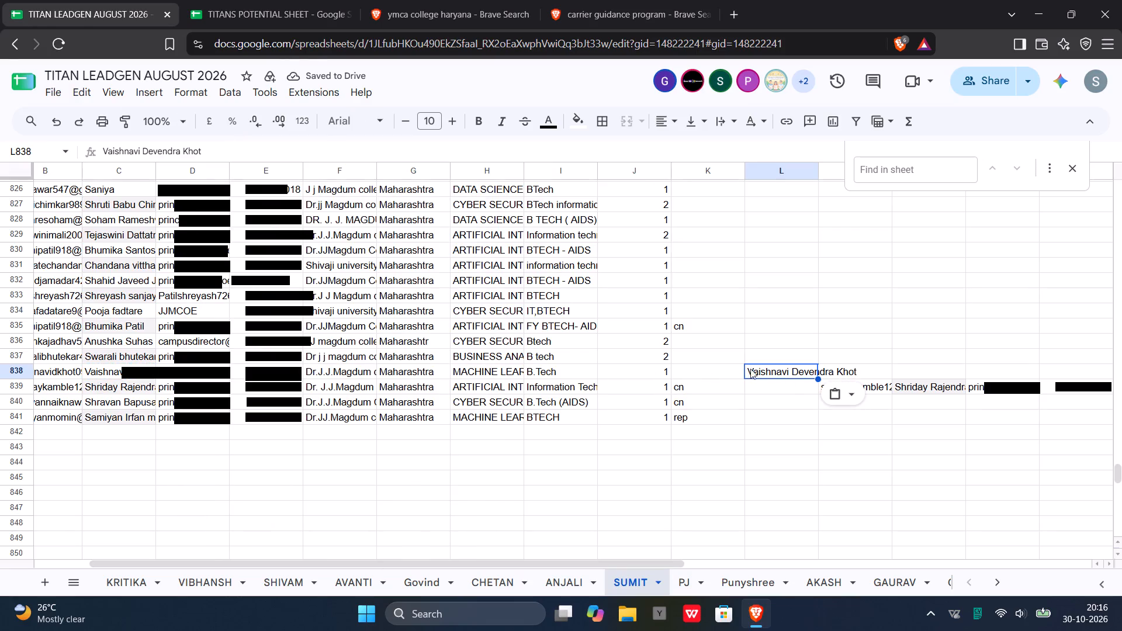
Record the call status "rep" in cell K838 for the lead in row 838.
{"action": "left_click", "coordinate": [718, 372]}
{"action": "type", "text": "re"}
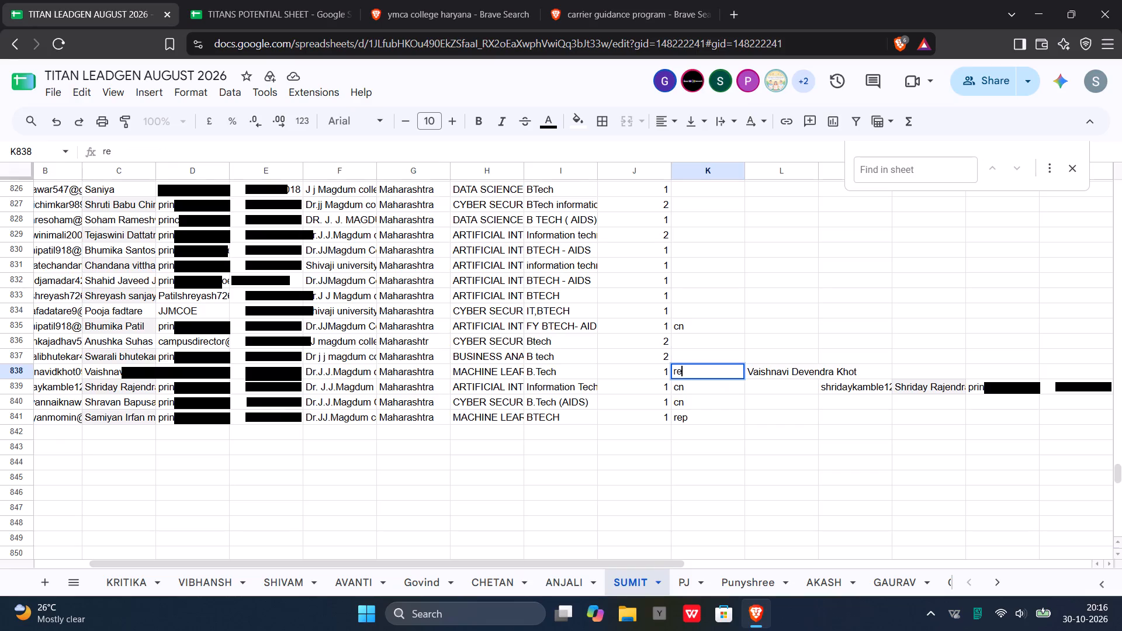
{"action": "key", "text": "p"}
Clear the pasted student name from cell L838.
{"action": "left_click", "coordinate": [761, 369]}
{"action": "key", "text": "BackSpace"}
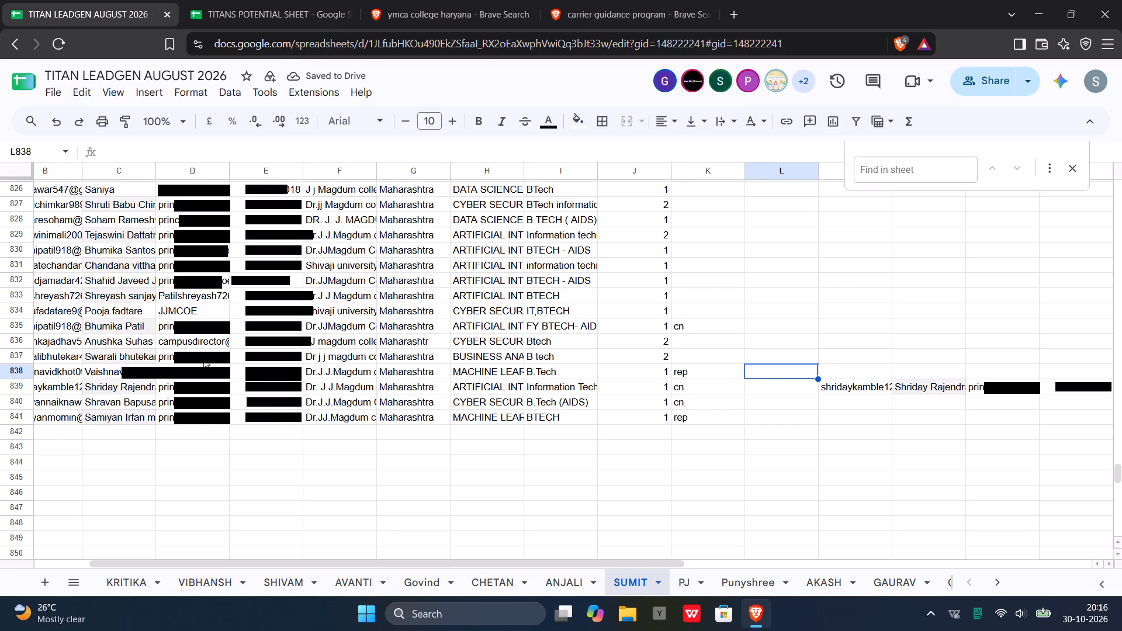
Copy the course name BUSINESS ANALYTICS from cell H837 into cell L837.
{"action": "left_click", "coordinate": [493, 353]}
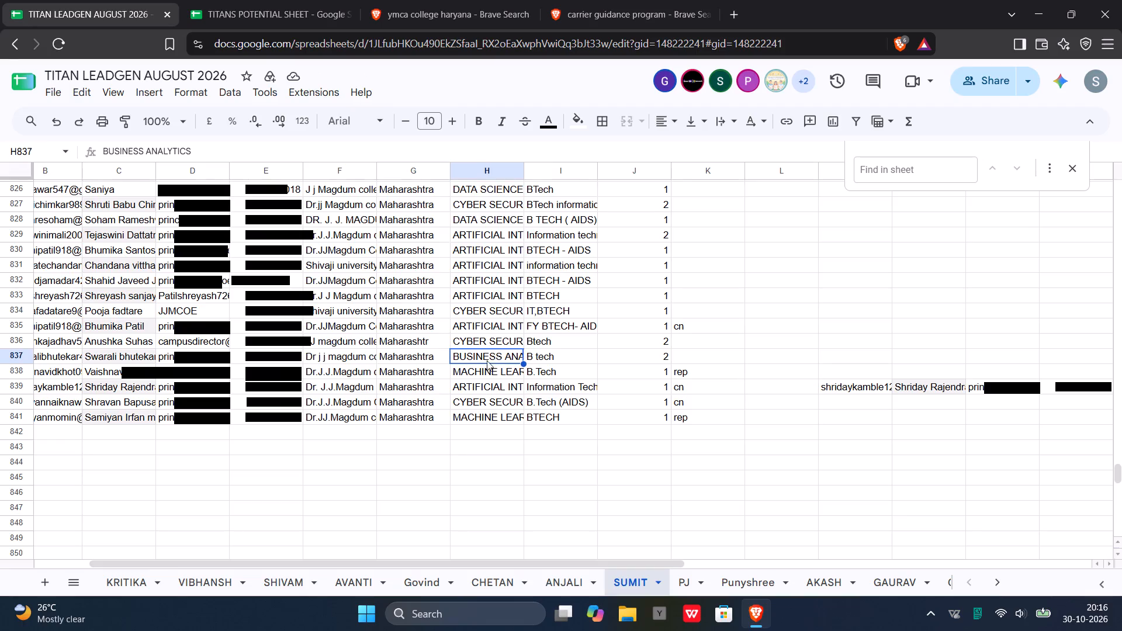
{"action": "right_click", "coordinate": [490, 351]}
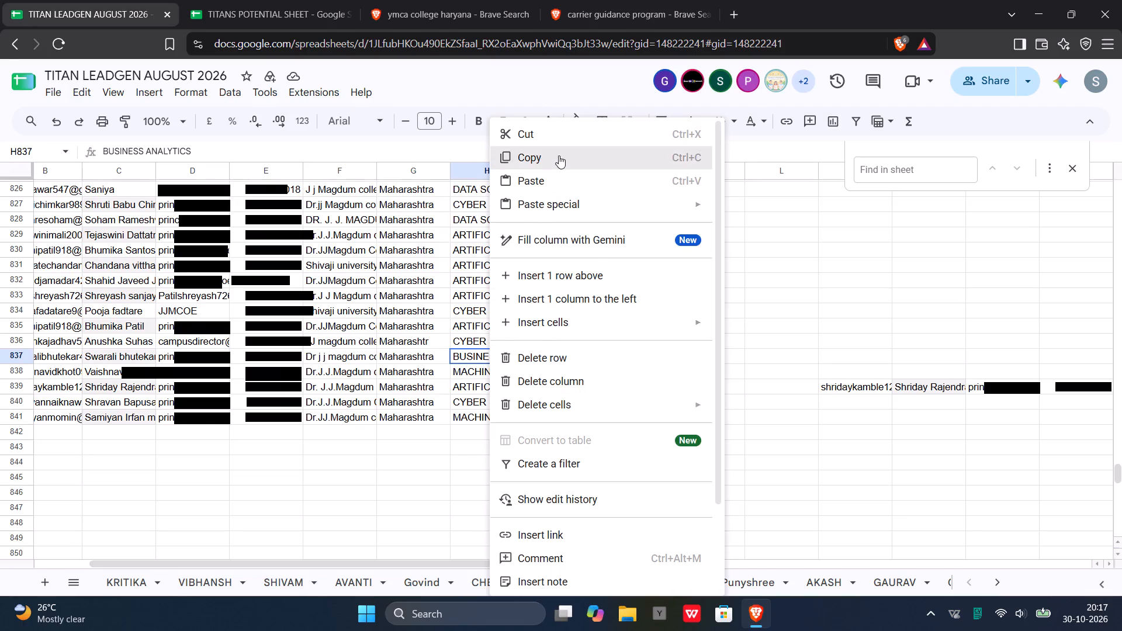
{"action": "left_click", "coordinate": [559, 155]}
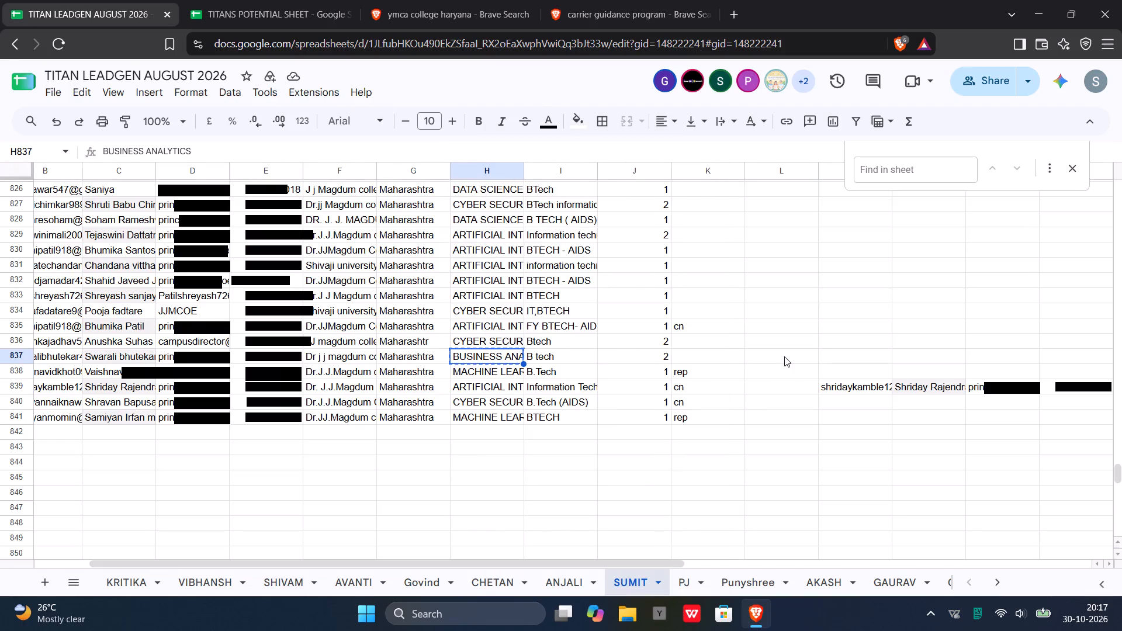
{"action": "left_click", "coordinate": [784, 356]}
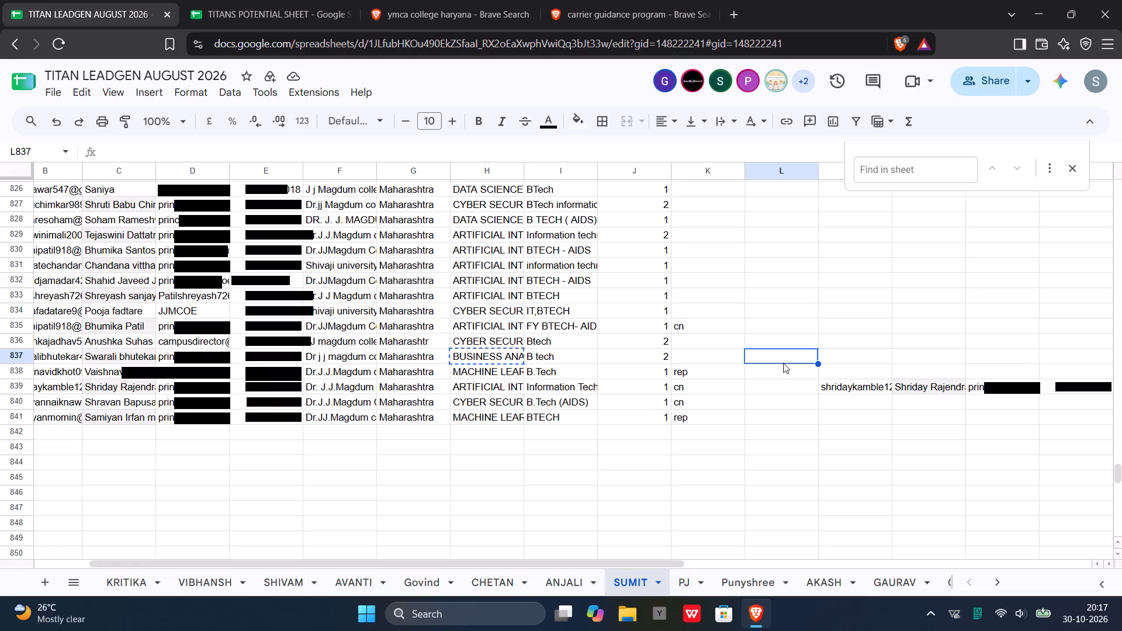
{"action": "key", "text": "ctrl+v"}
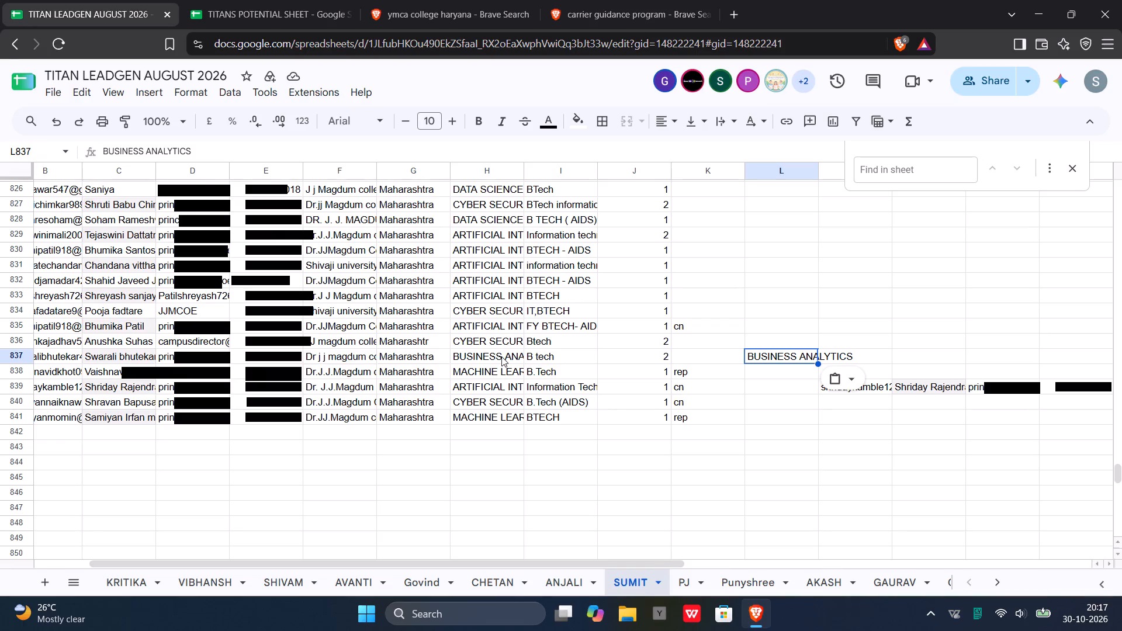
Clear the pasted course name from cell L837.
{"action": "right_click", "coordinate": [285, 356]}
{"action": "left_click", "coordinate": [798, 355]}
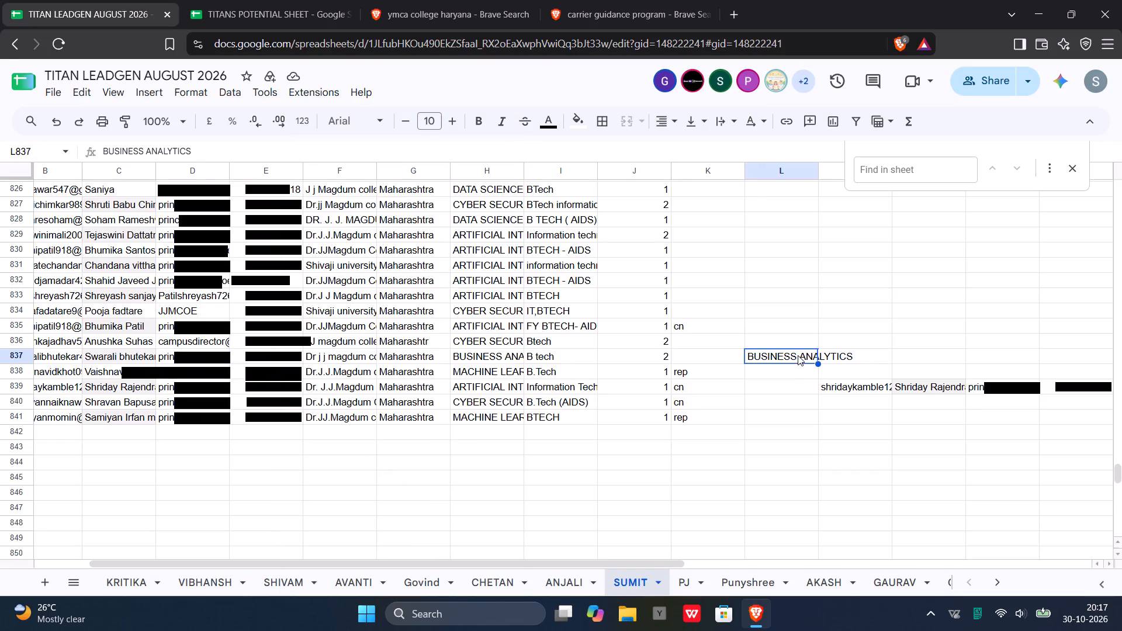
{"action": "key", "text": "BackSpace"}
Clear the stray duplicate of the lead's contact details from cells M839 through P839.
{"action": "left_click", "coordinate": [867, 385]}
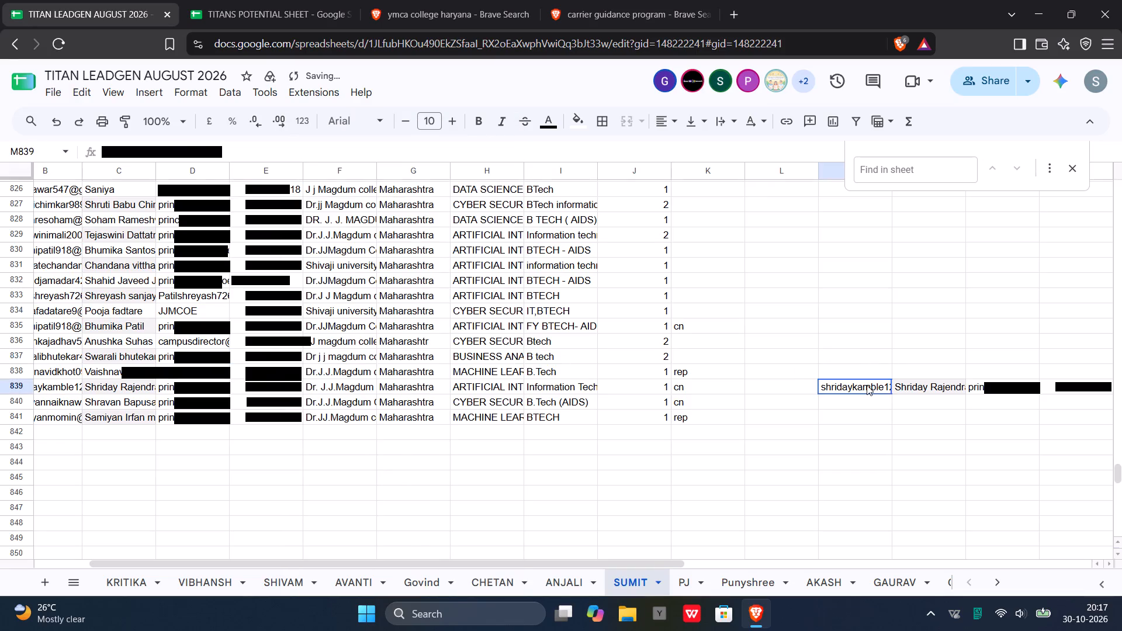
{"action": "key", "text": "BackSpace"}
{"action": "left_click", "coordinate": [921, 384]}
{"action": "key", "text": "BackSpace"}
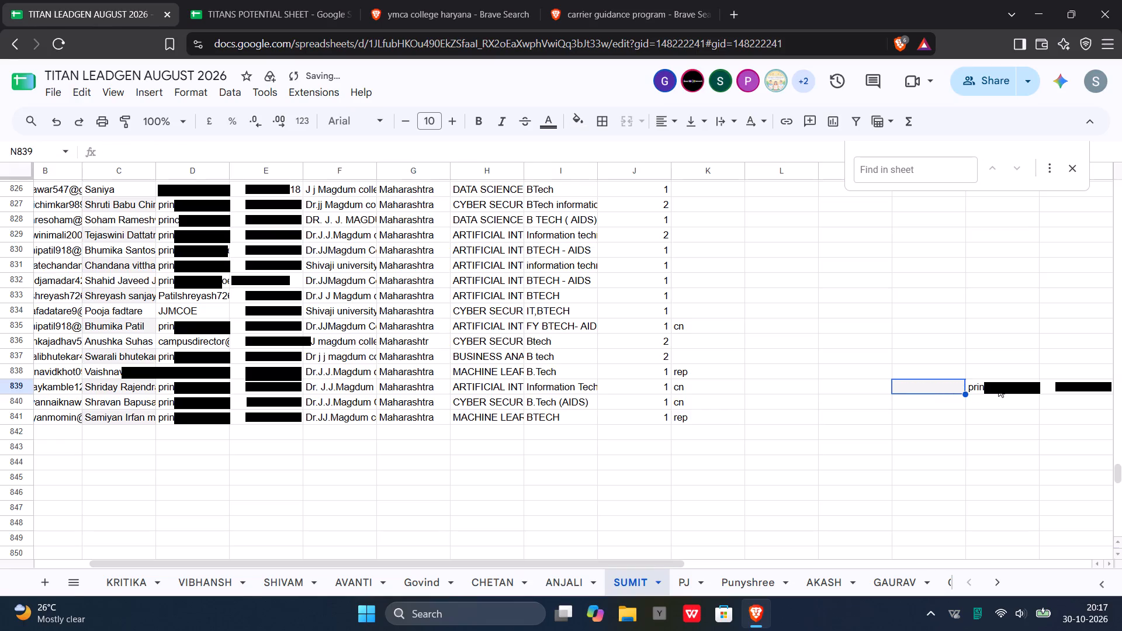
{"action": "left_click", "coordinate": [998, 387]}
{"action": "key", "text": "BackSpace"}
{"action": "left_click", "coordinate": [1076, 381]}
{"action": "key", "text": "BackSpace"}
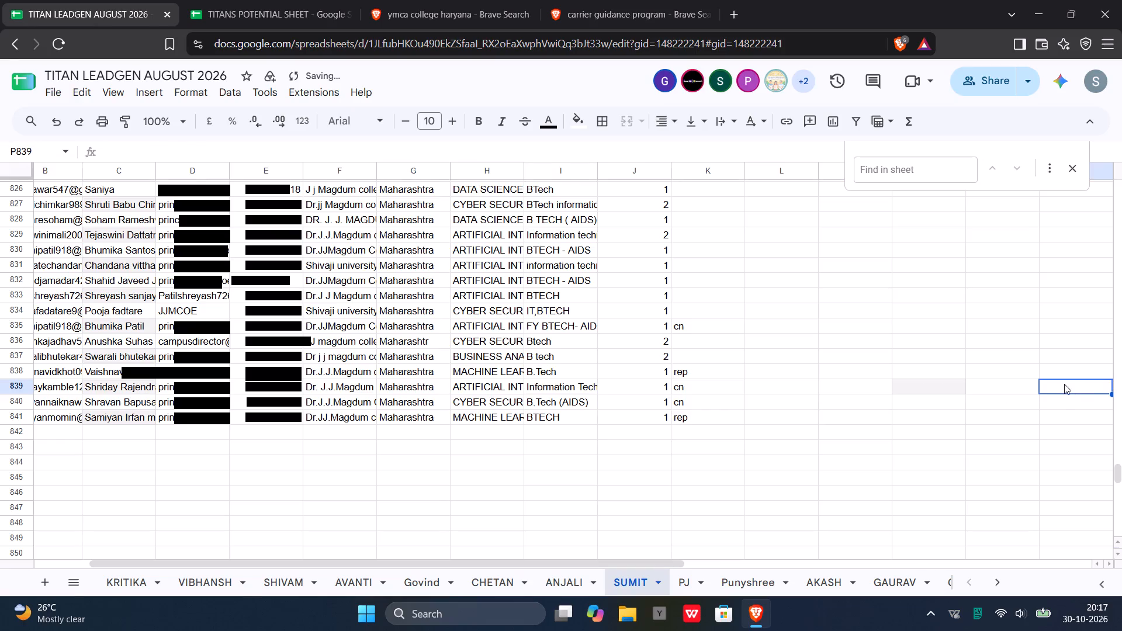
Clear the rest of the duplicated lead data, from the college name in Q839 through the number in U839.
{"action": "scroll", "coordinate": [1033, 391], "scroll_direction": "left", "scroll_amount": 3}
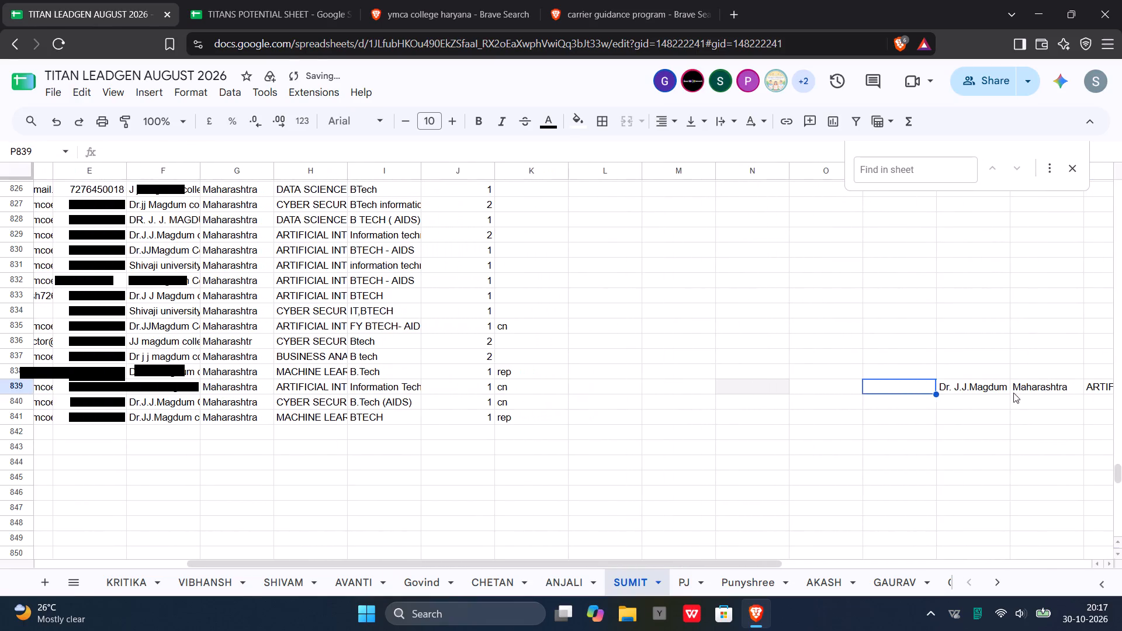
{"action": "left_click", "coordinate": [982, 389]}
{"action": "key", "text": "BackSpace"}
{"action": "left_click", "coordinate": [1032, 382]}
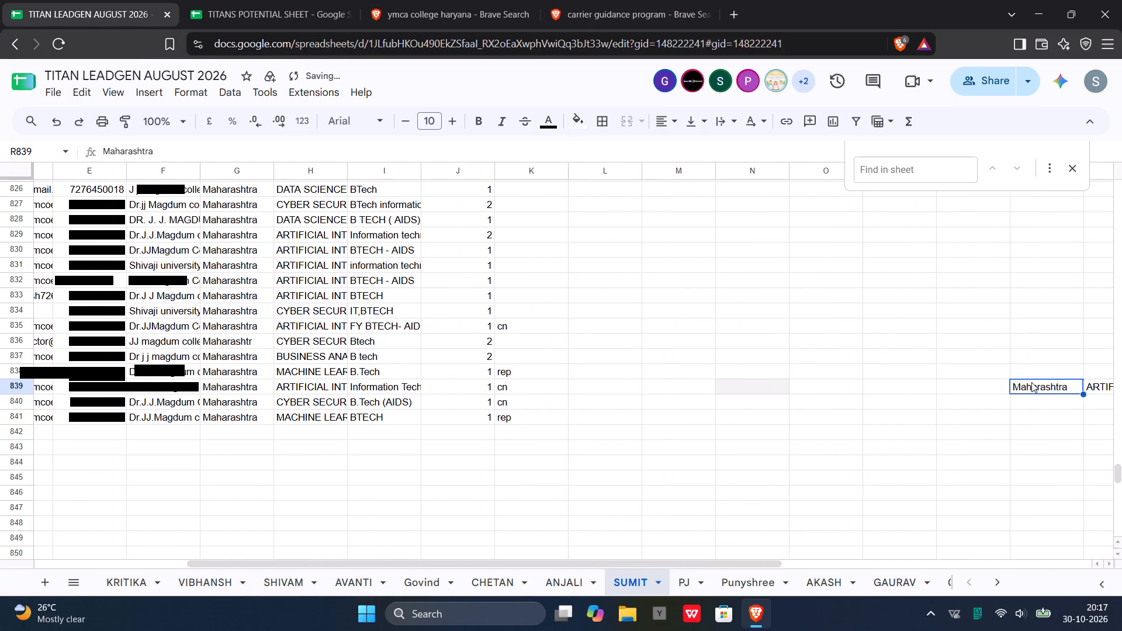
{"action": "key", "text": "BackSpace"}
{"action": "left_click", "coordinate": [1102, 389]}
{"action": "key", "text": "BackSpace"}
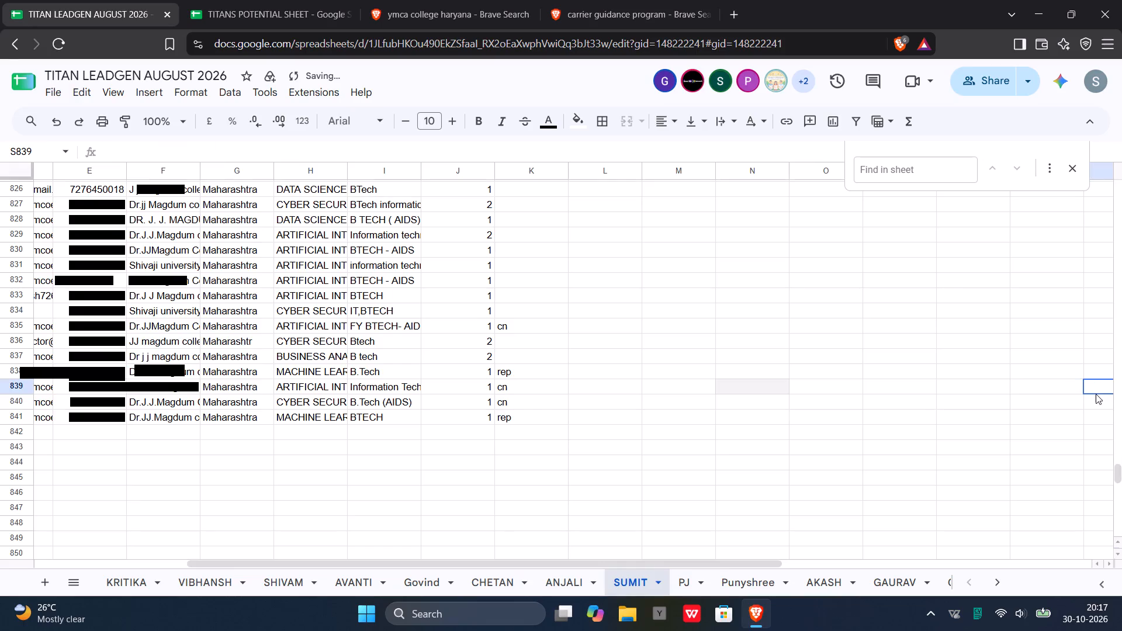
{"action": "scroll", "coordinate": [1097, 397], "scroll_direction": "left", "scroll_amount": 3}
{"action": "left_click", "coordinate": [902, 387]}
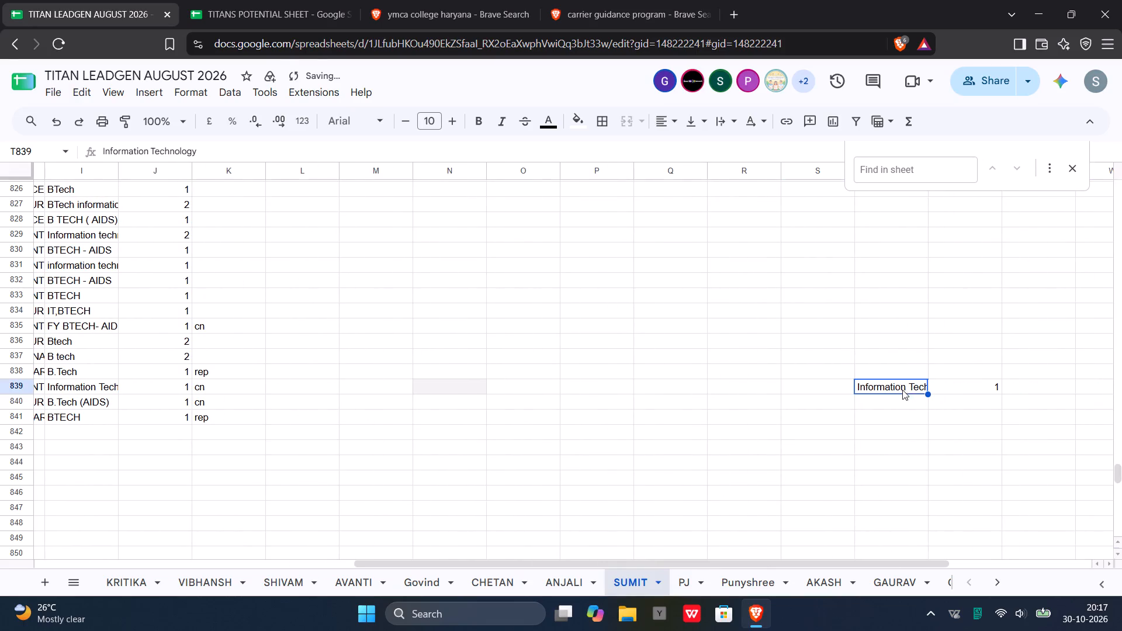
{"action": "key", "text": "BackSpace"}
{"action": "left_click", "coordinate": [986, 387]}
{"action": "key", "text": "BackSpace"}
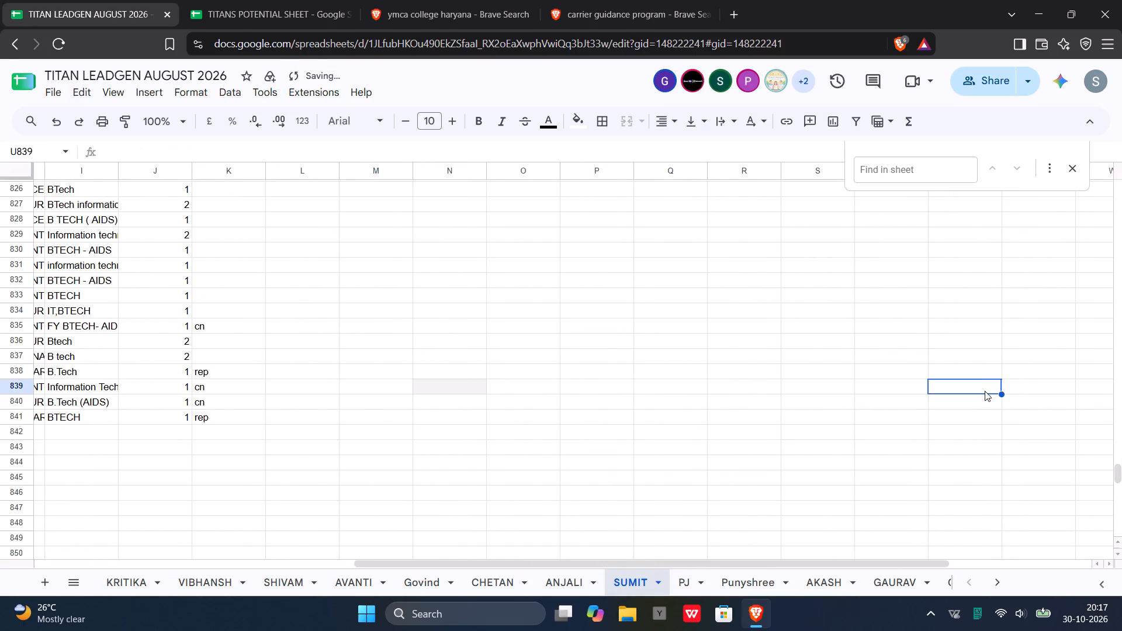
{"action": "scroll", "coordinate": [985, 391], "scroll_direction": "right", "scroll_amount": 9}
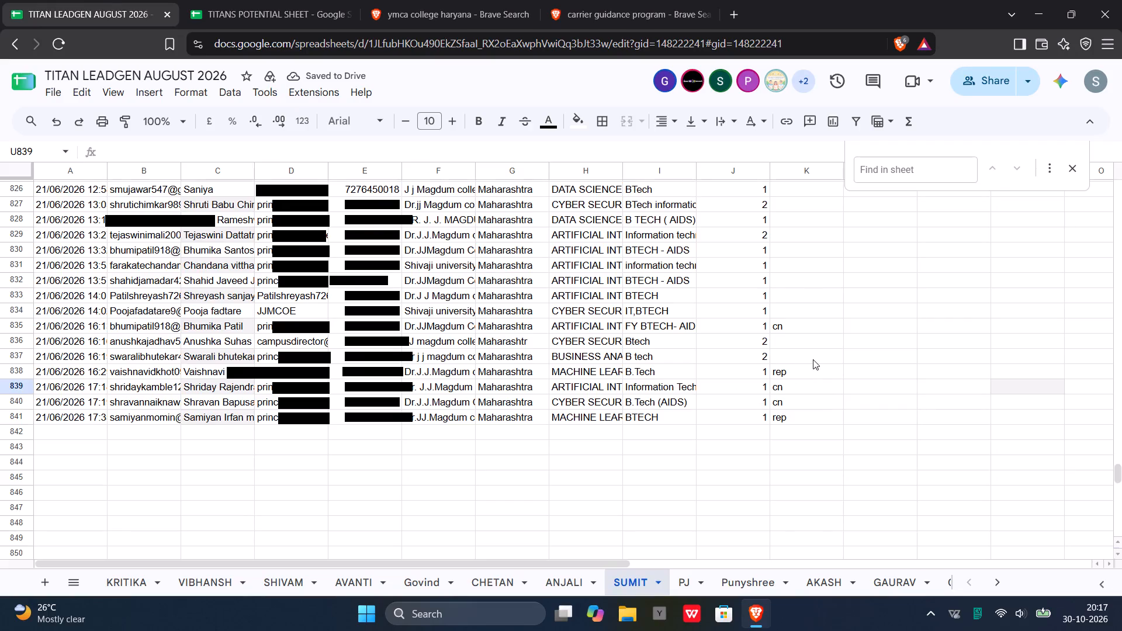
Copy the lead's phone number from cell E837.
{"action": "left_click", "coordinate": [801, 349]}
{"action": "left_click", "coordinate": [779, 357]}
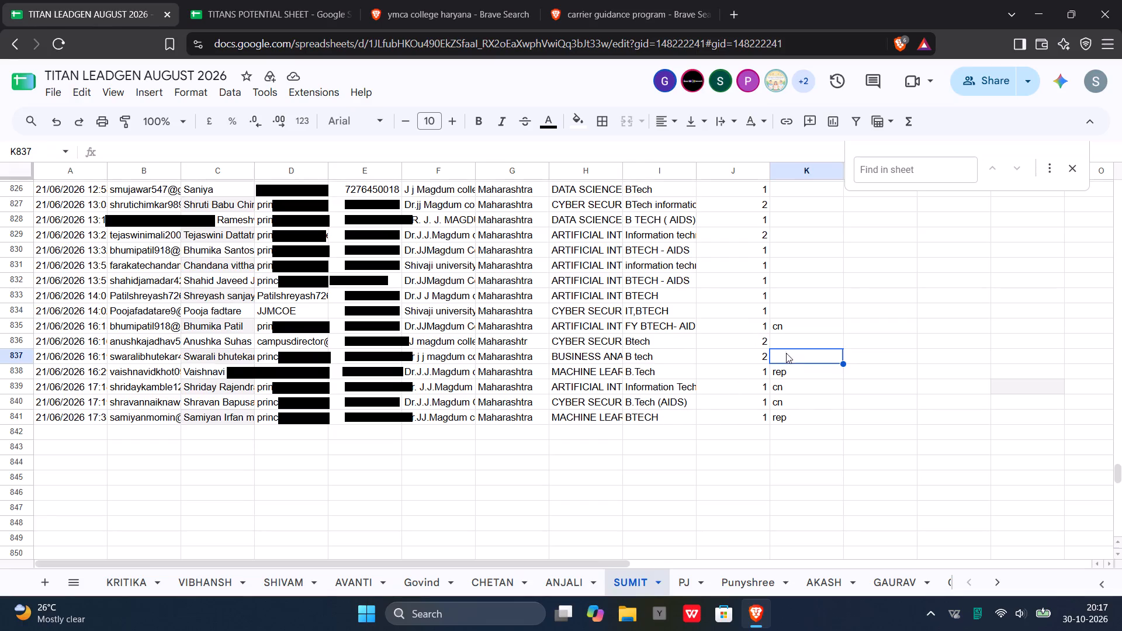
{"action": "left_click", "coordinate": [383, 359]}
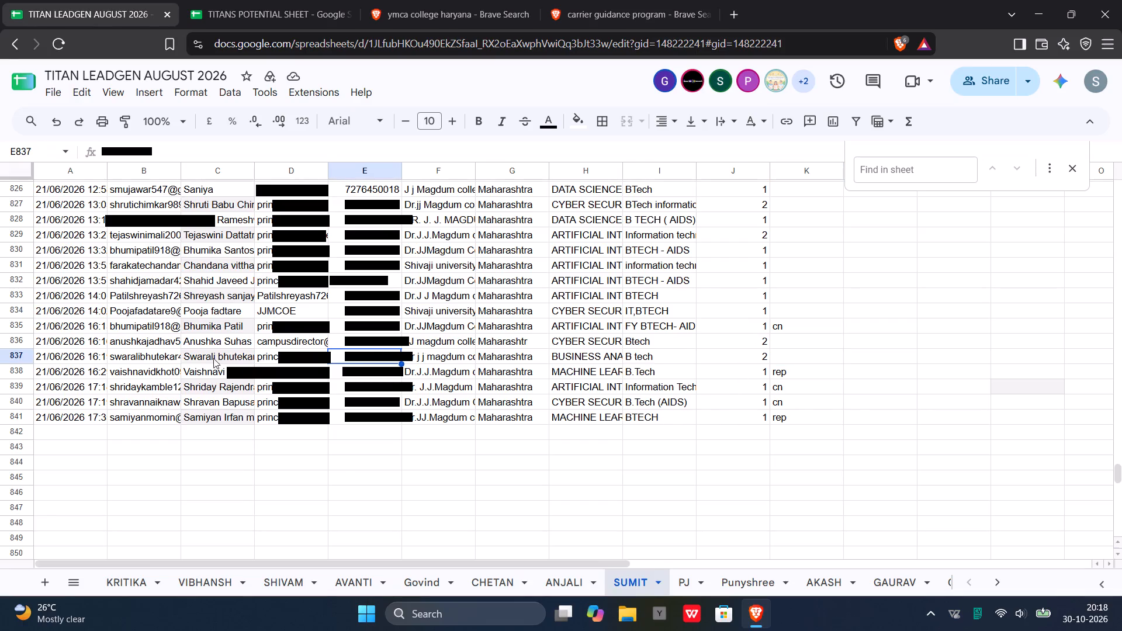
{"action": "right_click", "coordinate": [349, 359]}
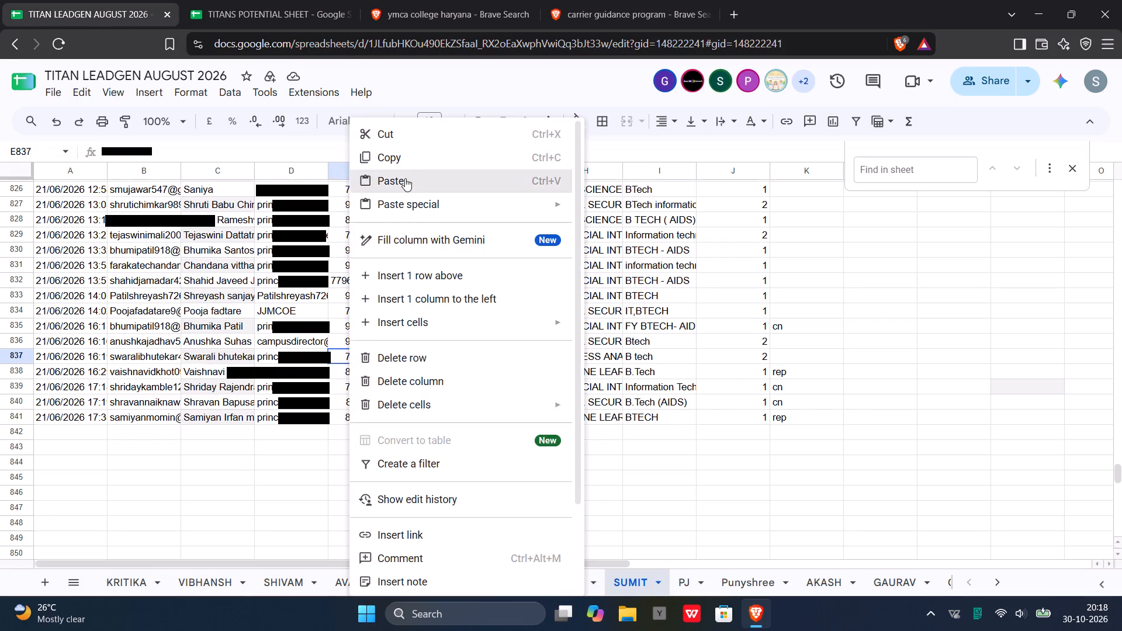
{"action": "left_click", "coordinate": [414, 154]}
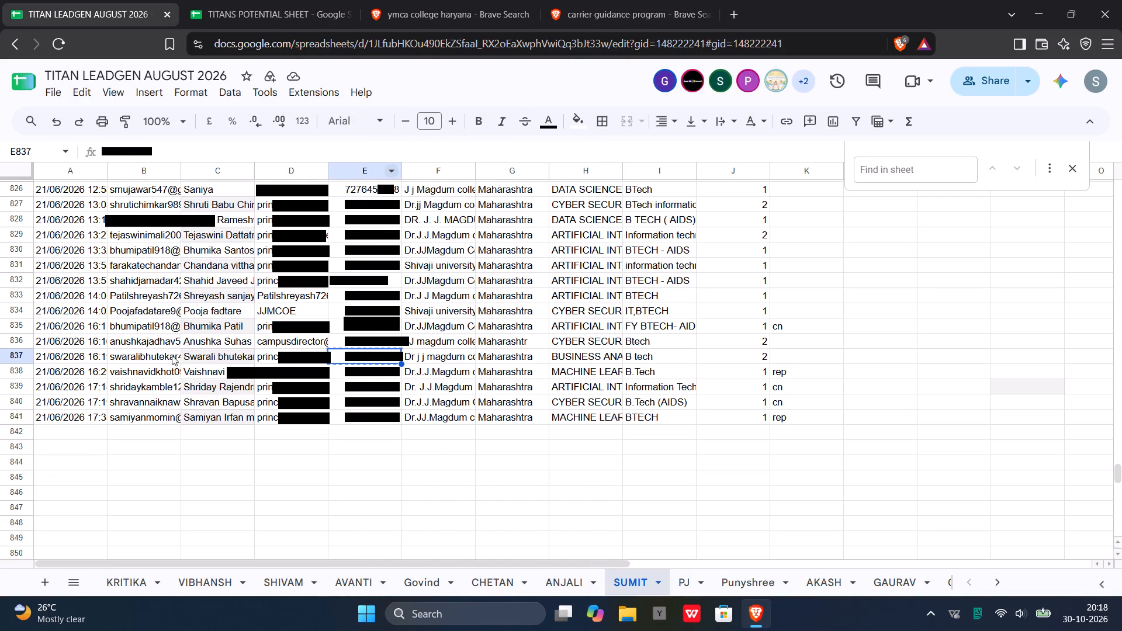
Copy the lead's e-mail address from cell B837.
{"action": "right_click", "coordinate": [144, 355]}
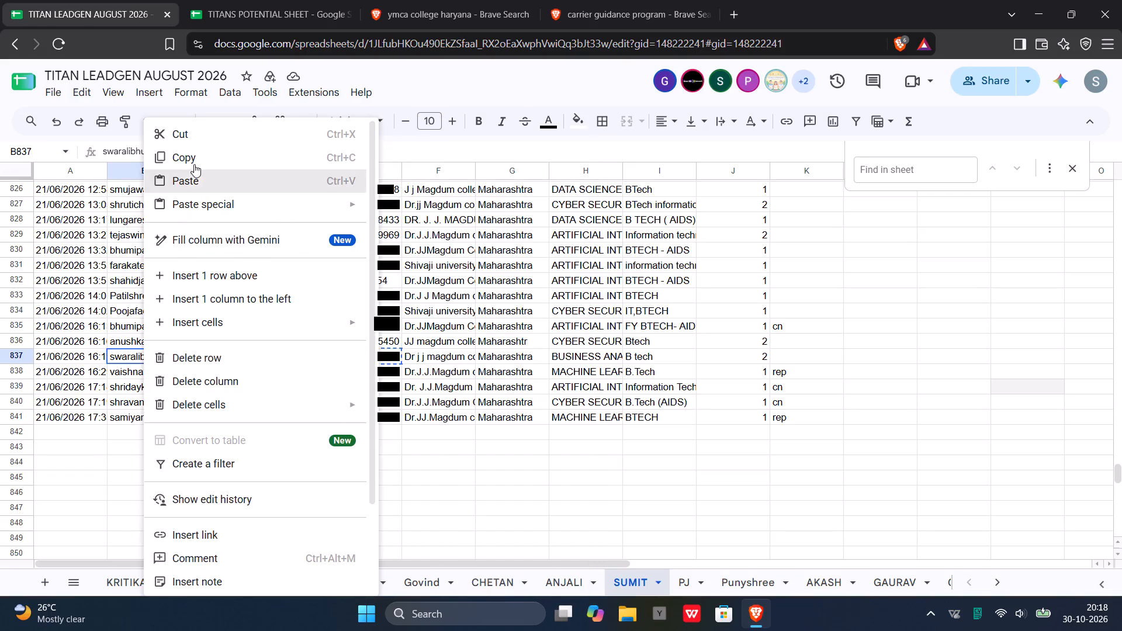
{"action": "left_click", "coordinate": [198, 158]}
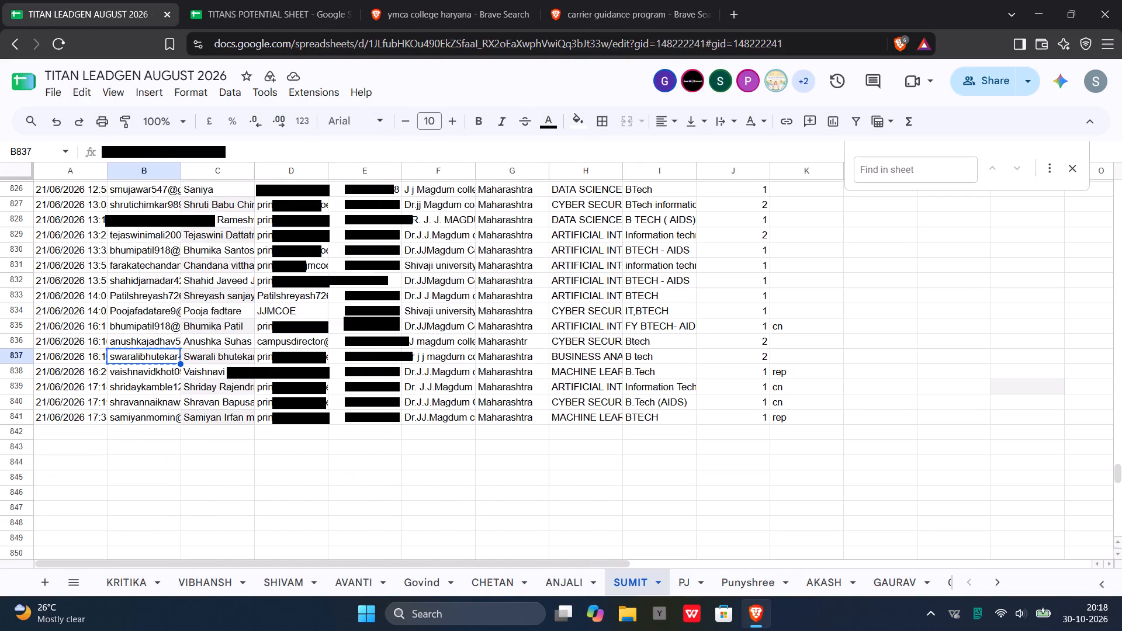
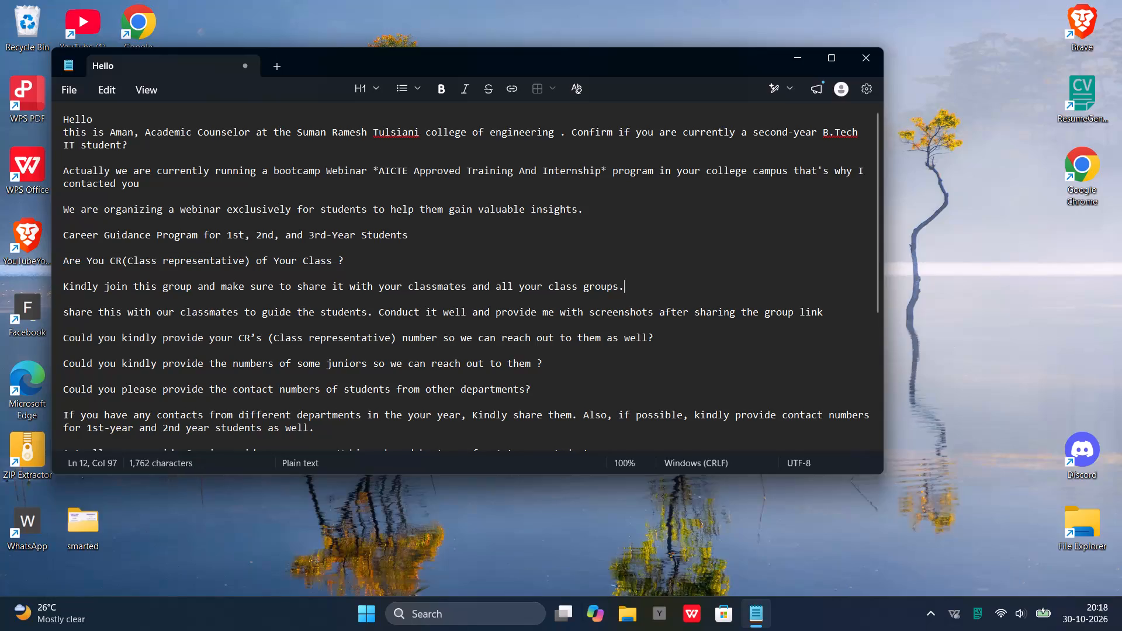
Copy the Hello note's line starting "Kindly join this group and make sure to share it with your classmates".
{"action": "key", "text": "ctrl+c"}
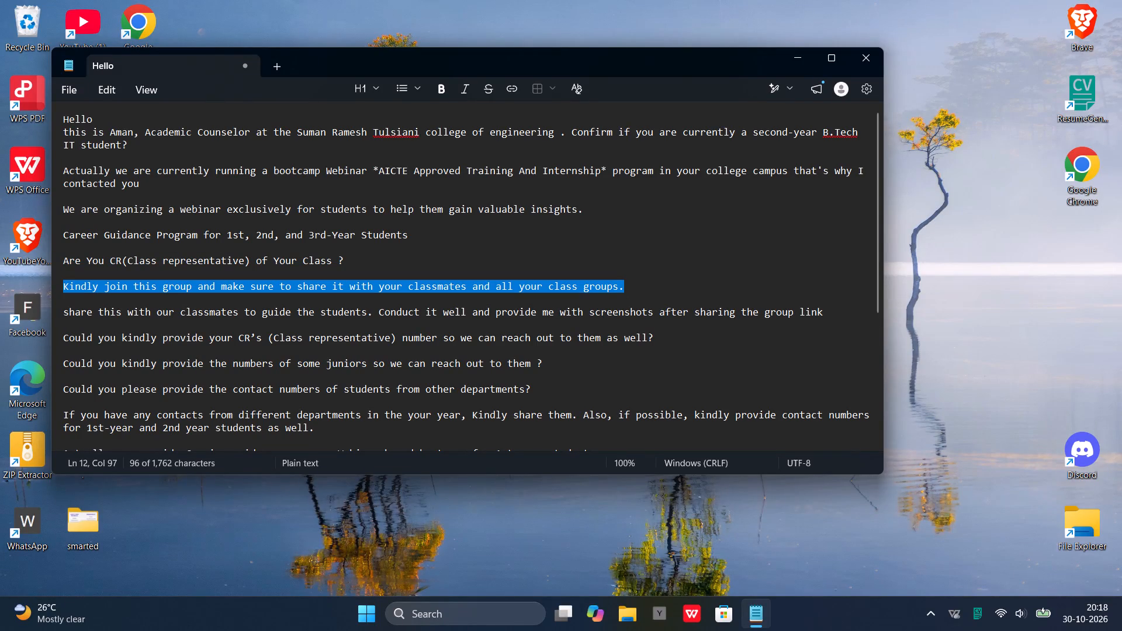
{"action": "left_click", "coordinate": [782, 368]}
Copy the line starting "share this with our classmates to guide the students" from the Hello note.
{"action": "left_click_drag", "start_coordinate": [842, 318], "coordinate": [842, 296]}
{"action": "key", "text": "ctrl+c"}
{"action": "left_click", "coordinate": [729, 373]}
Select the line starting "After sharing the official group link, send the *screenshots*" further down the Hello note.
{"action": "scroll", "coordinate": [732, 369], "scroll_direction": "down", "scroll_amount": 2}
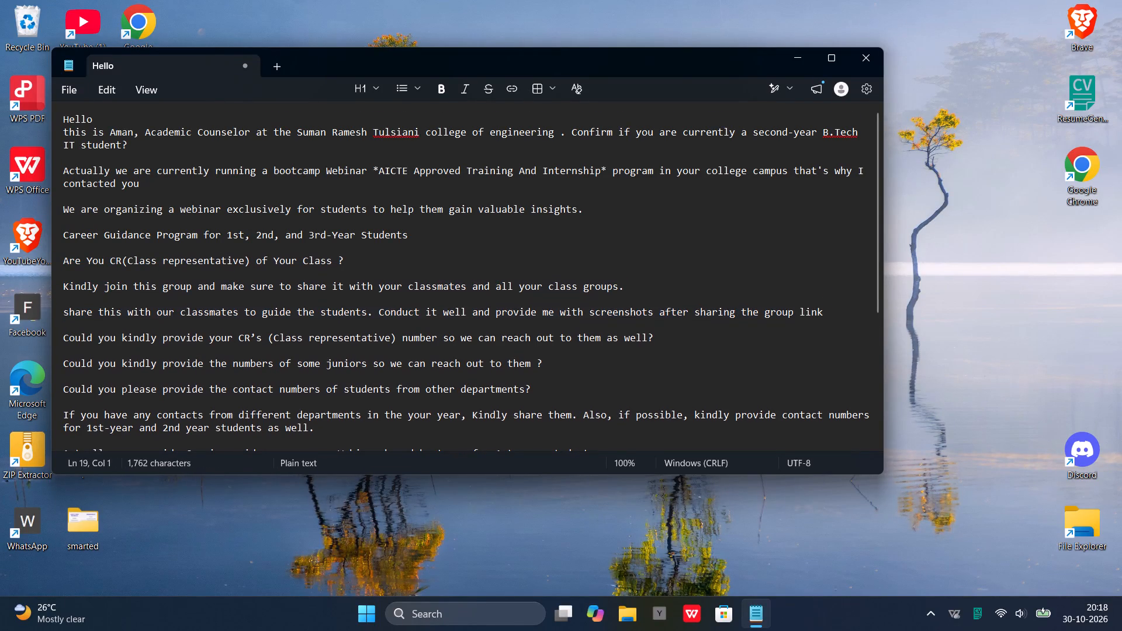
{"action": "scroll", "coordinate": [733, 369], "scroll_direction": "down", "scroll_amount": 8}
{"action": "left_click_drag", "start_coordinate": [847, 297], "coordinate": [847, 282]}
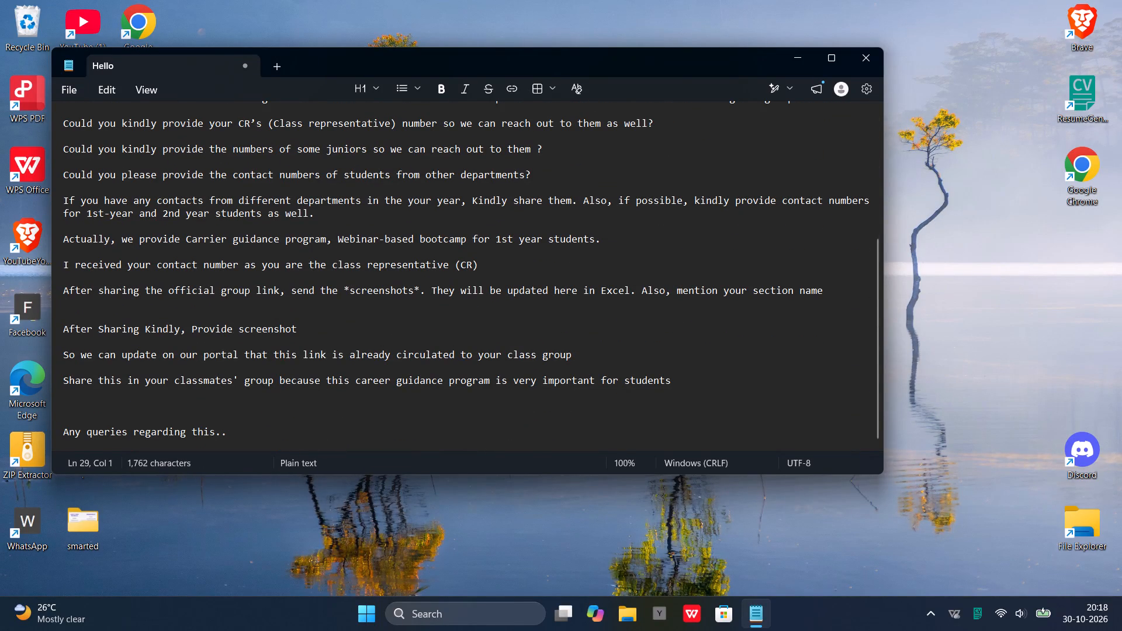
{"action": "left_click_drag", "start_coordinate": [847, 282], "coordinate": [847, 278]}
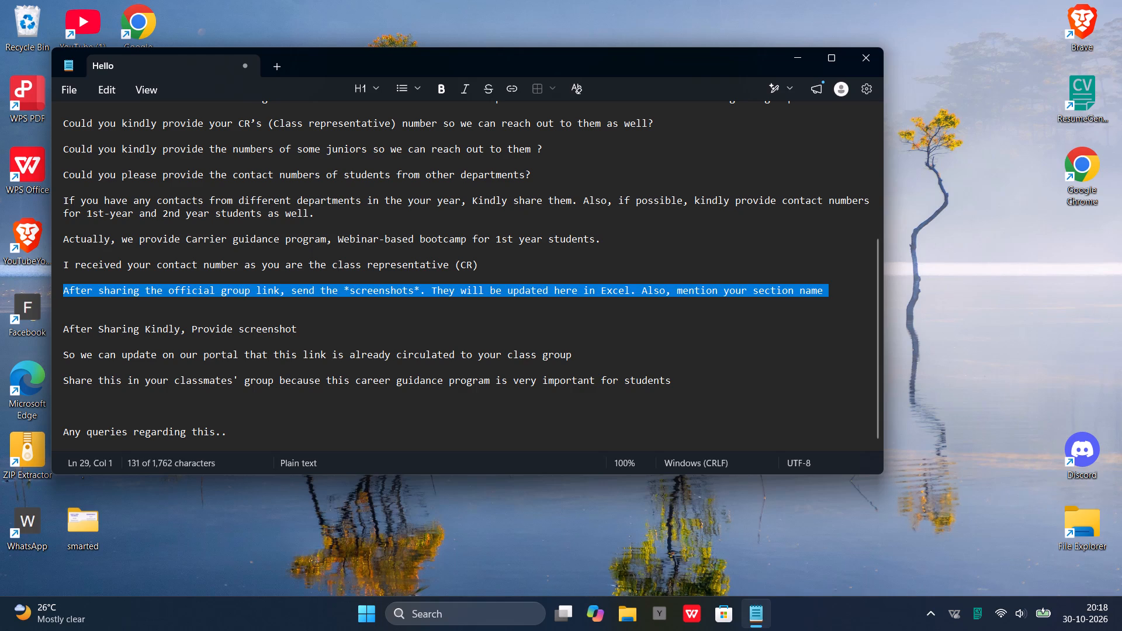
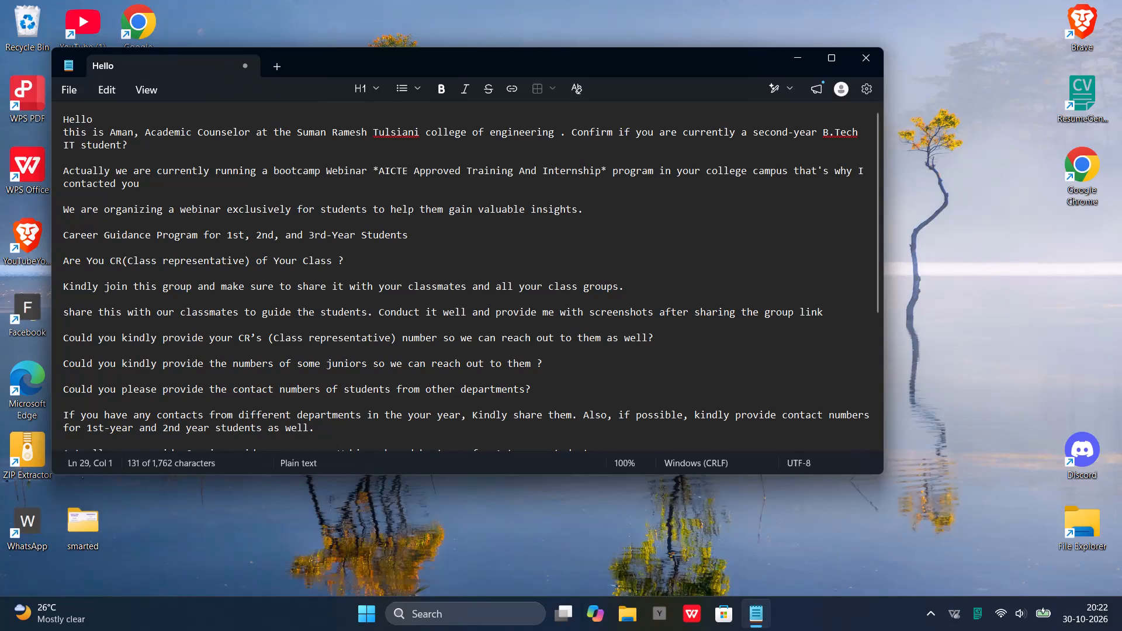
Copy the paragraph about the bootcamp webinar "AICTE Approved Training And Internship" program from the Hello note.
{"action": "left_click_drag", "start_coordinate": [148, 183], "coordinate": [138, 154]}
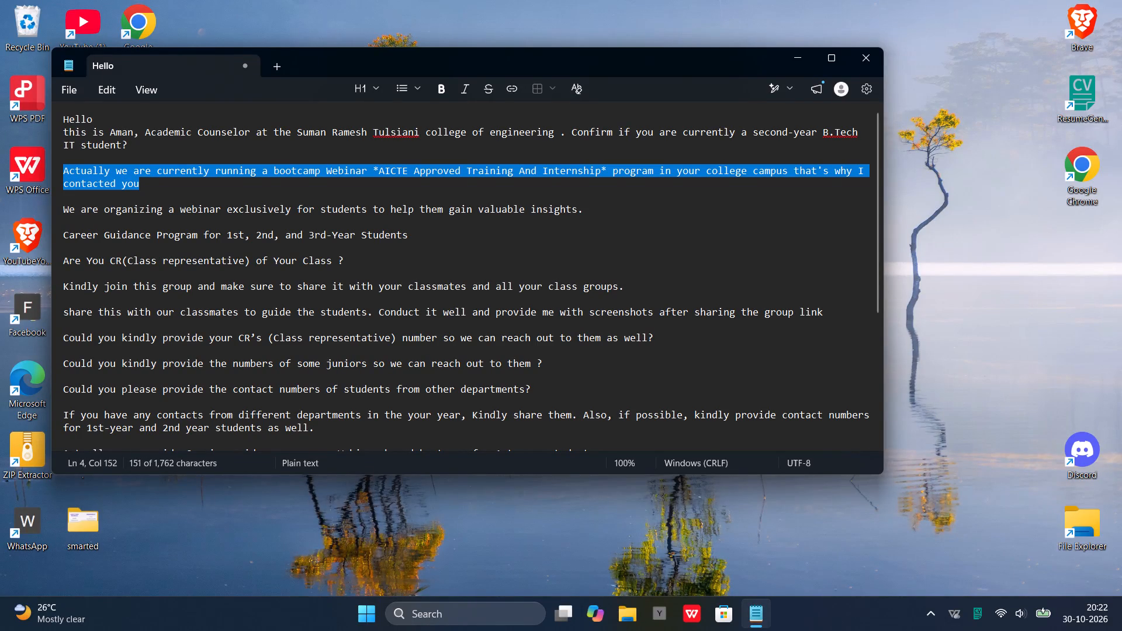
{"action": "key", "text": "ctrl+c"}
Copy the line "We are organizing a webinar exclusively for students to help them gain valuable insights.".
{"action": "left_click_drag", "start_coordinate": [619, 210], "coordinate": [613, 196]}
{"action": "key", "text": "ctrl+c"}
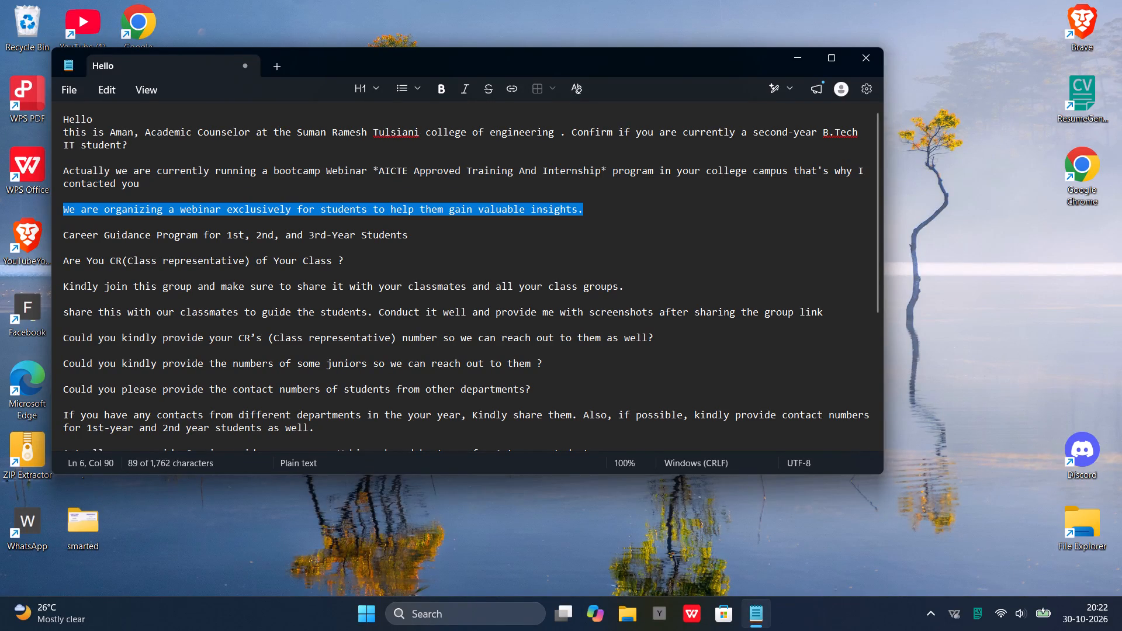
Select the question "Are You CR(Class representative) of Your Class ?" in the Hello note.
{"action": "left_click_drag", "start_coordinate": [360, 265], "coordinate": [360, 251]}
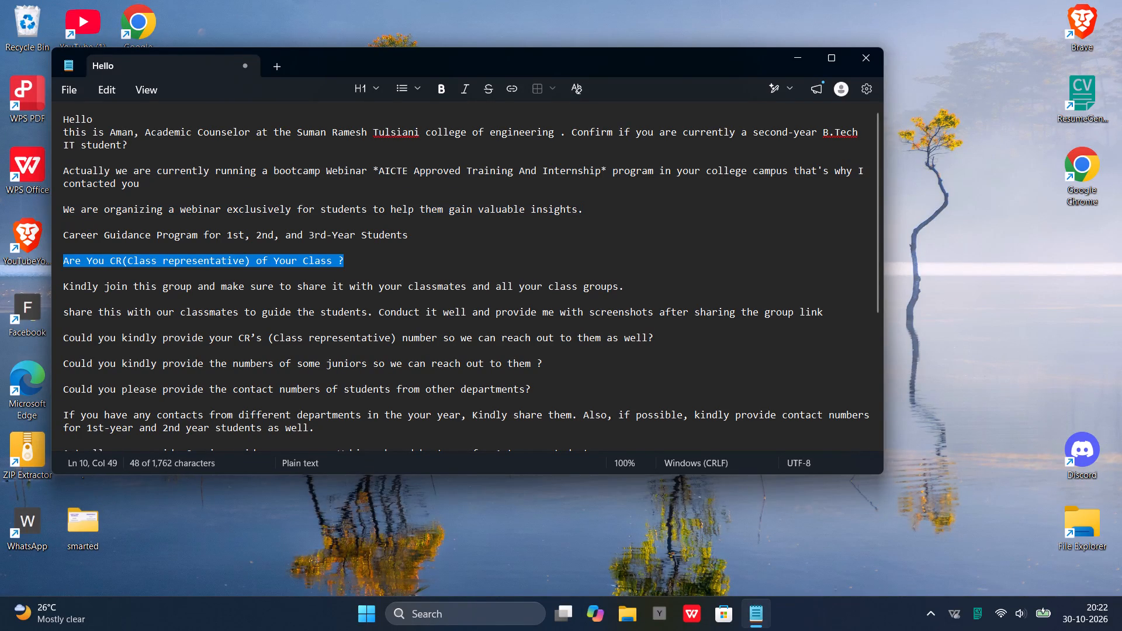
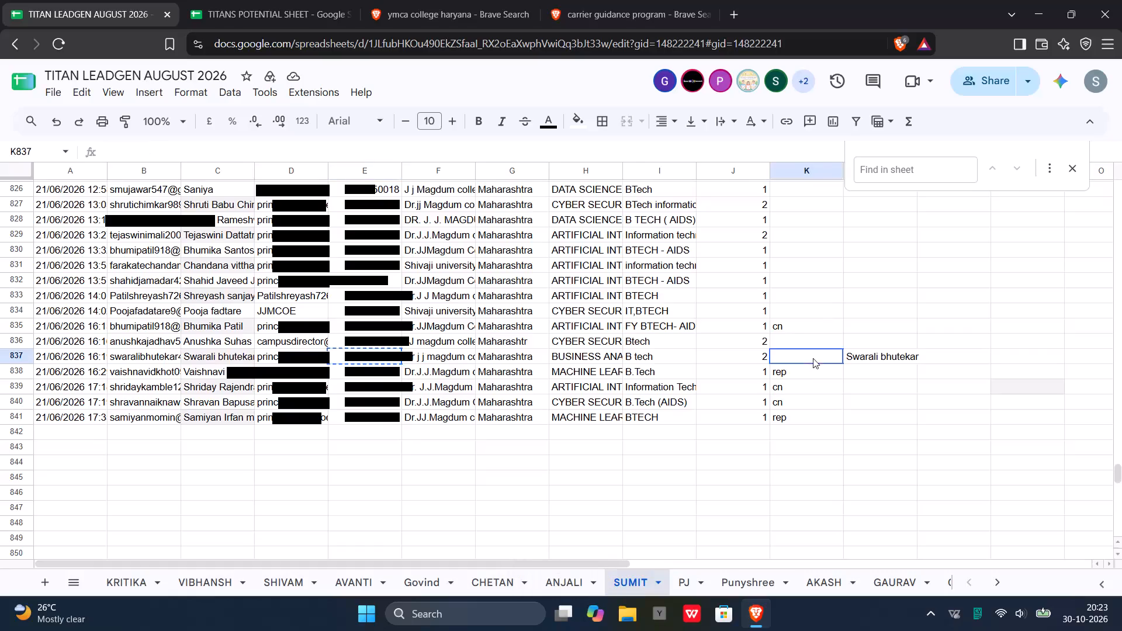
Record the remark "cn" in K837 and clear the student's name from L837 beside it.
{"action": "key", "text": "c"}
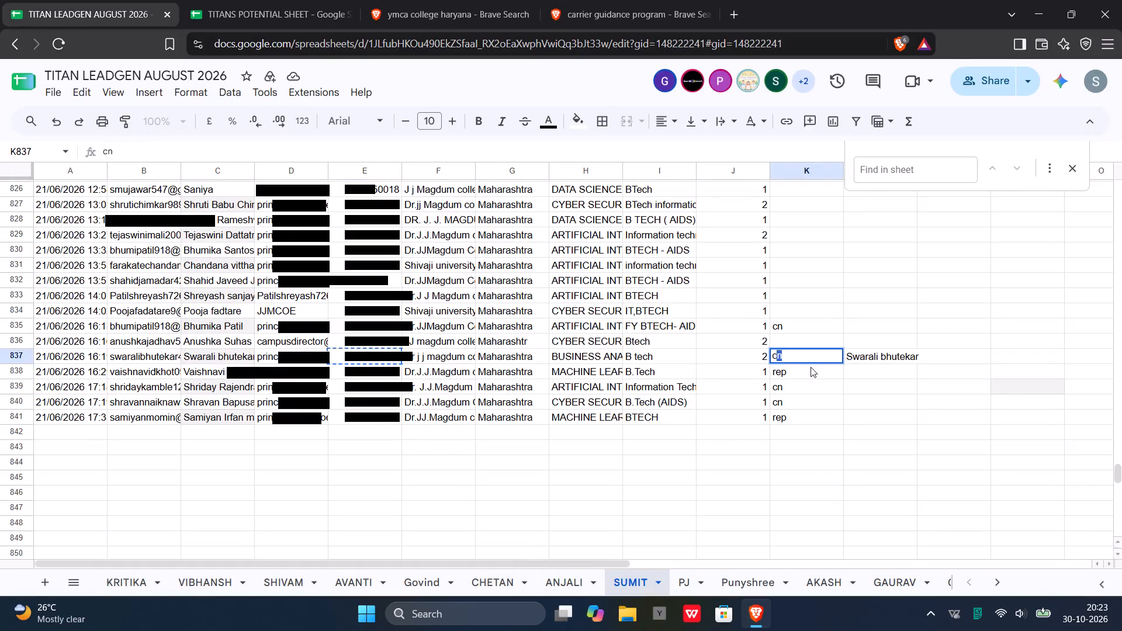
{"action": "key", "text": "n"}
{"action": "left_click", "coordinate": [871, 359]}
{"action": "key", "text": "BackSpace"}
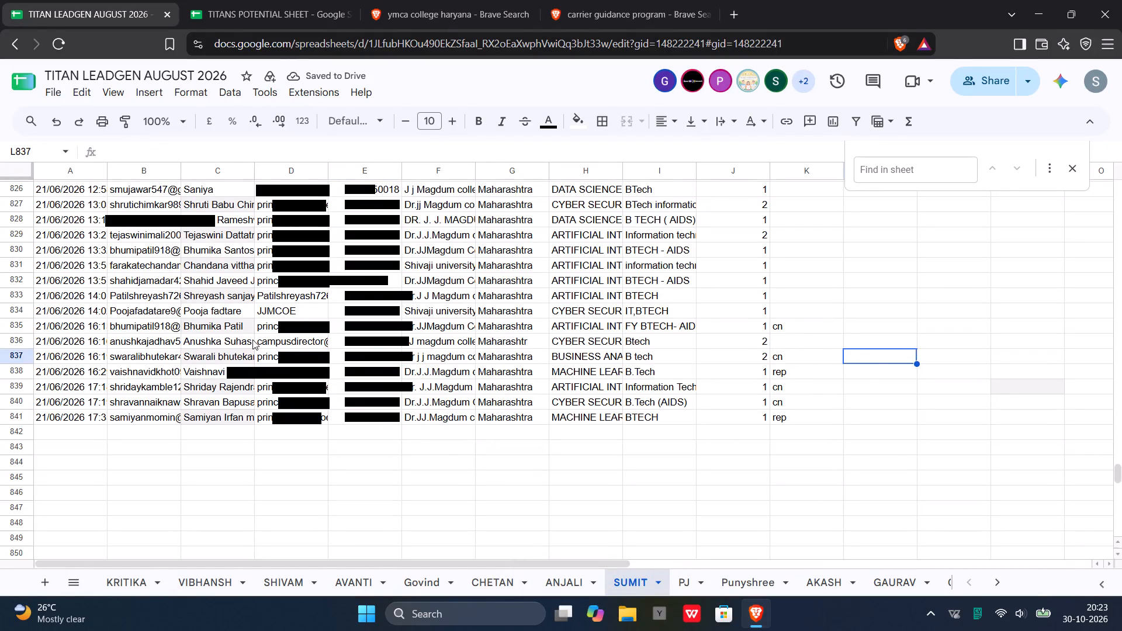
Copy the student's name from C836, followed by the phone number from E836 in the same lead row.
{"action": "right_click", "coordinate": [238, 342]}
{"action": "left_click", "coordinate": [272, 159]}
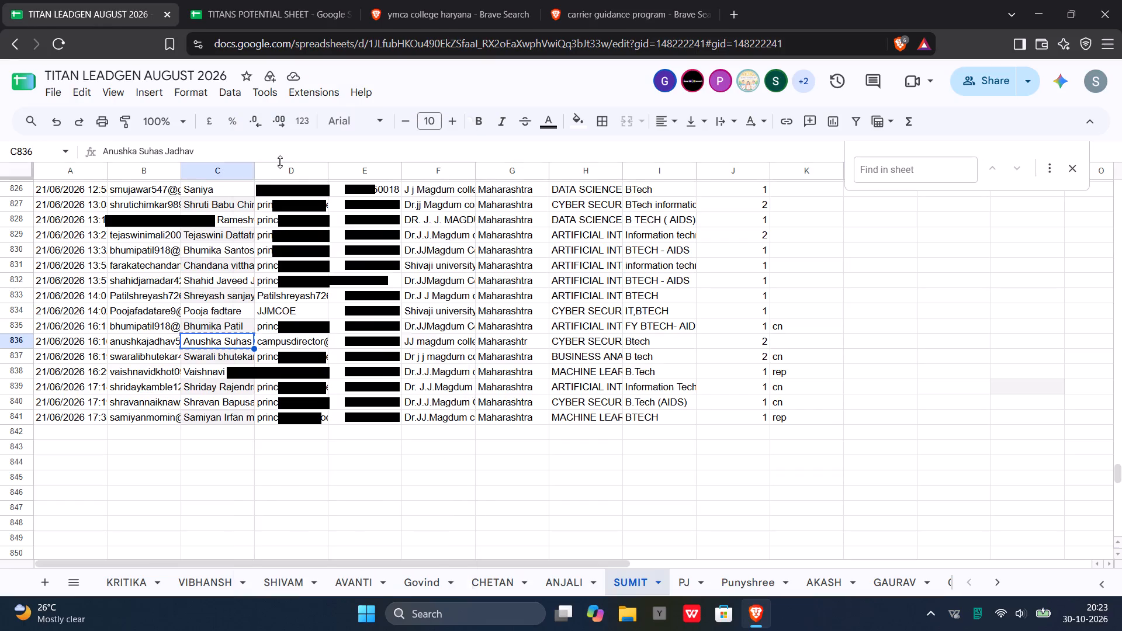
{"action": "right_click_drag", "start_coordinate": [376, 339], "coordinate": [375, 346]}
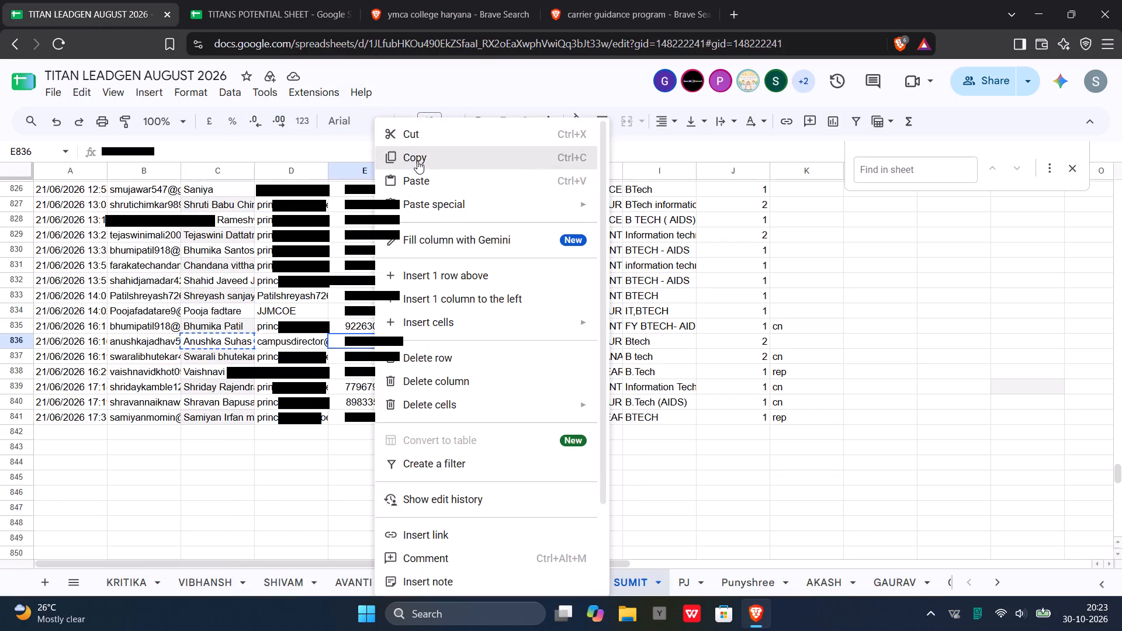
{"action": "left_click", "coordinate": [417, 161]}
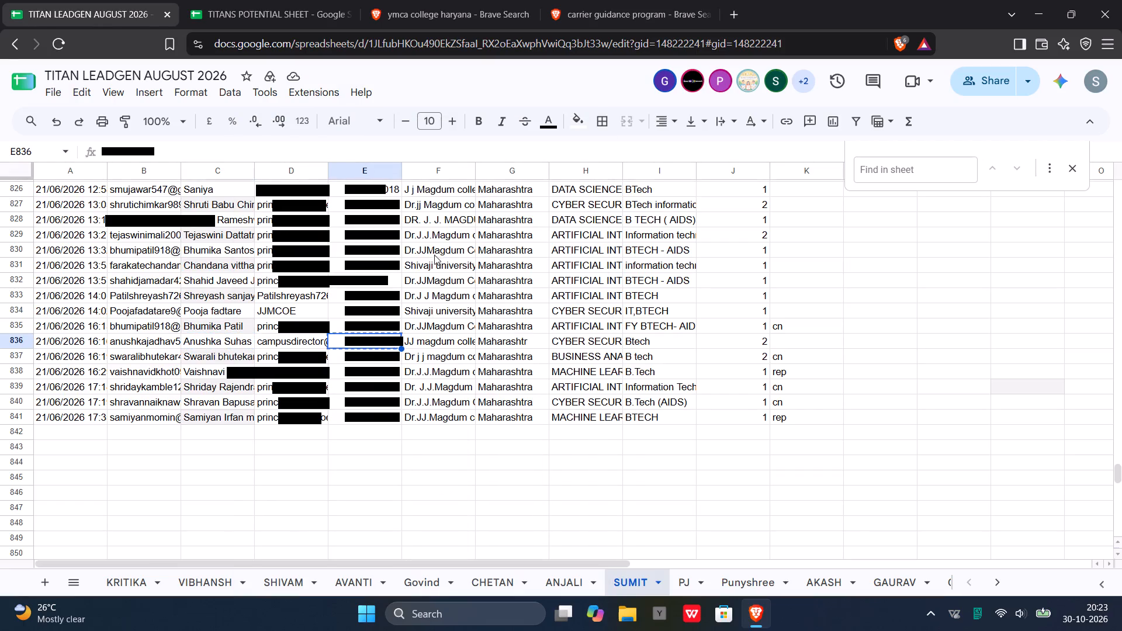
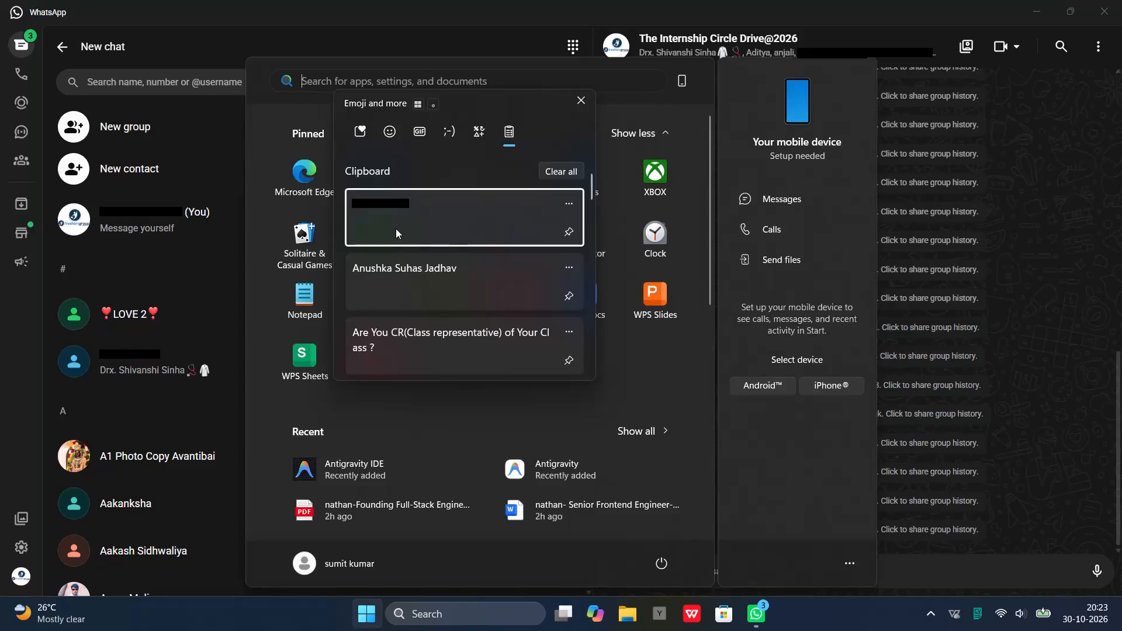
Paste the lead's copied phone number from the clipboard history into the Windows search.
{"action": "key", "text": "ctrl+v"}
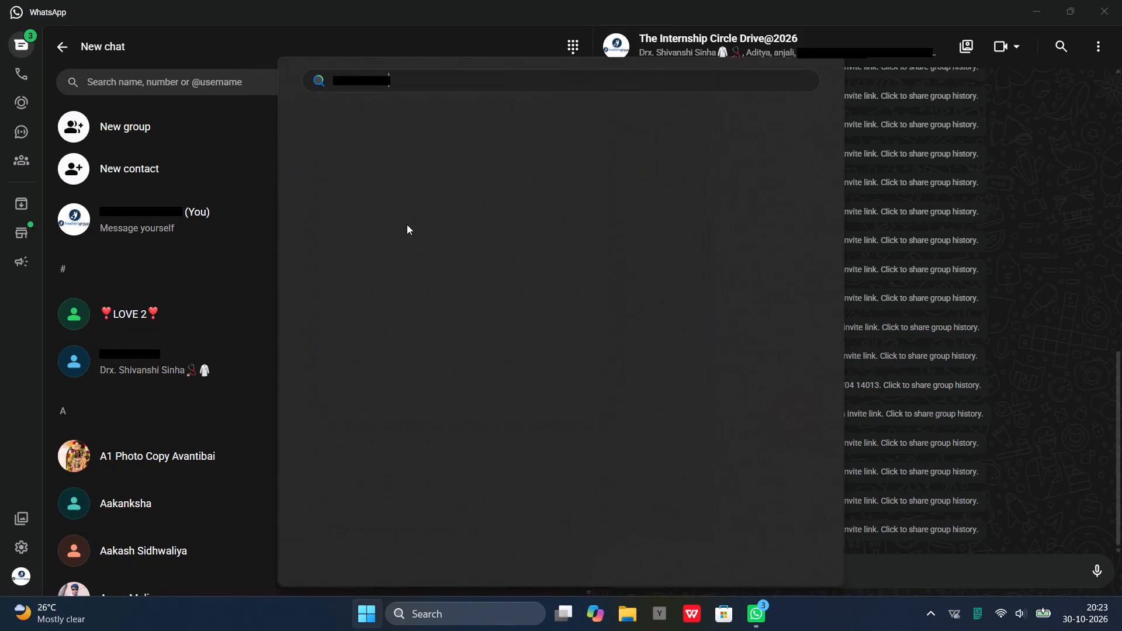
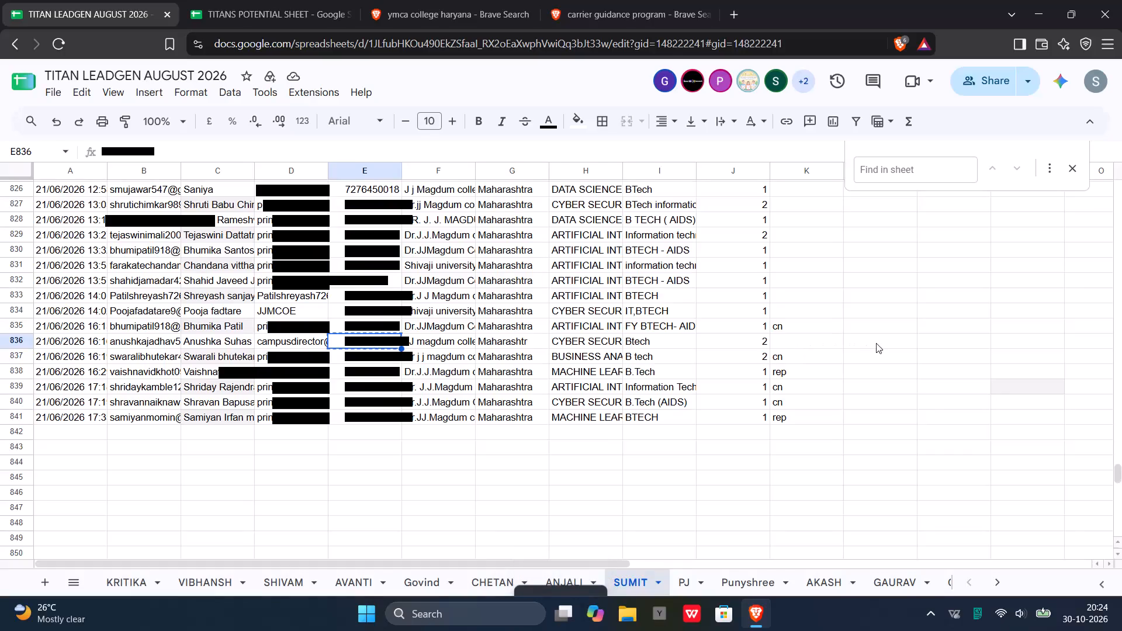
Paste the student's copied name from the clipboard history into L836, beside the row 836 lead.
{"action": "left_click", "coordinate": [877, 342]}
{"action": "key", "text": "super+v"}
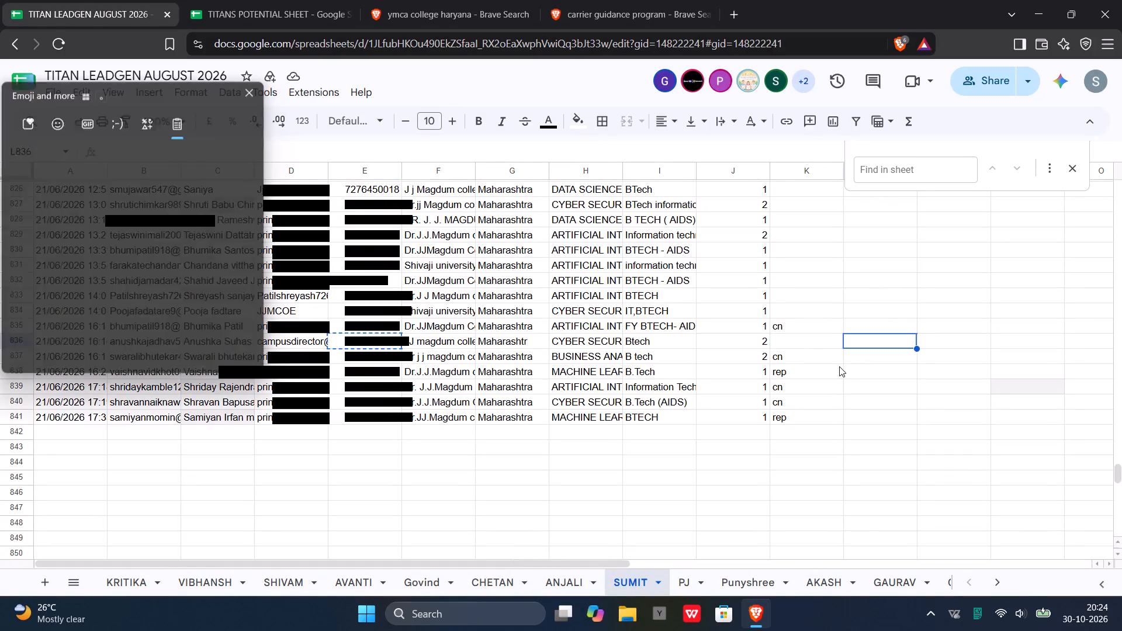
{"action": "left_click", "coordinate": [115, 259]}
{"action": "key", "text": "ctrl+v"}
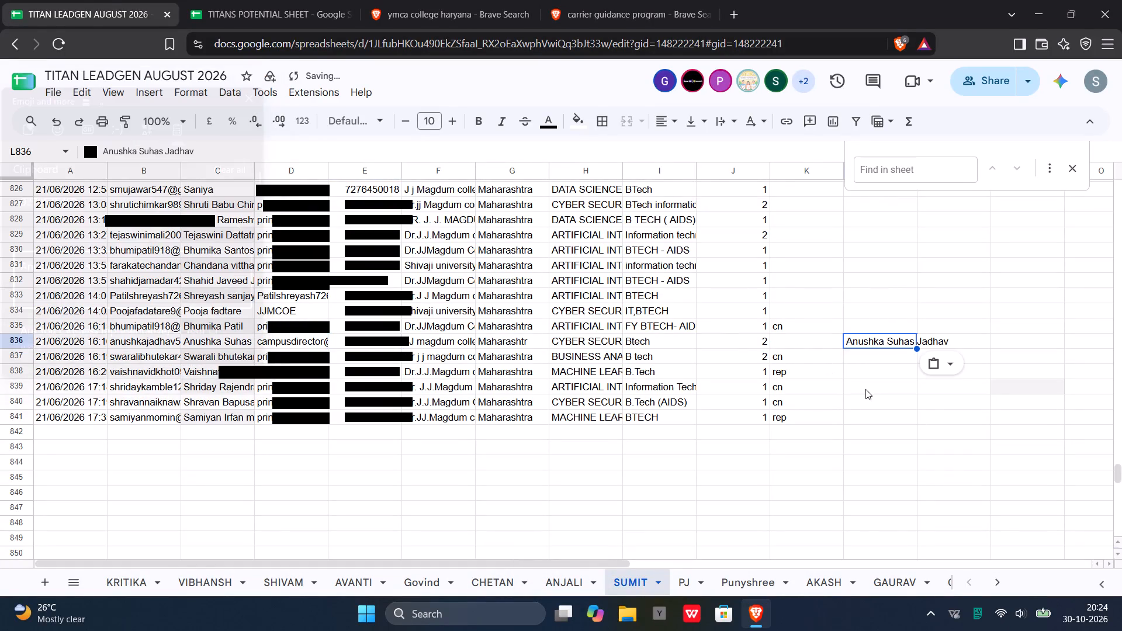
{"action": "left_click", "coordinate": [865, 389]}
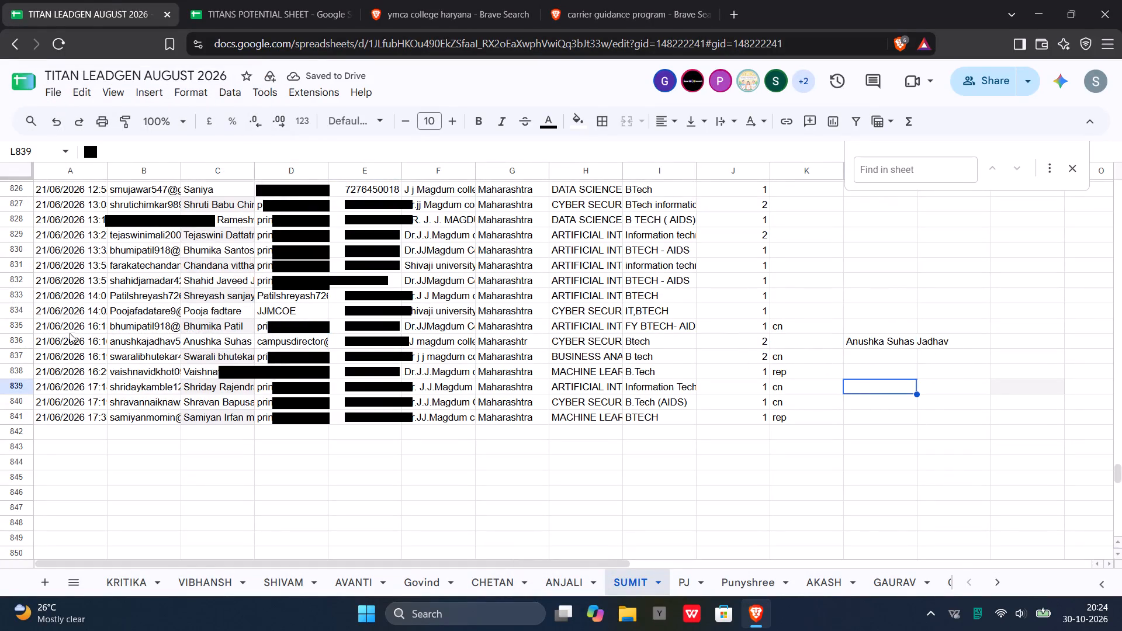
Select the row 836 lead's cells from A836 through N836 to review the entry.
{"action": "left_click_drag", "start_coordinate": [46, 339], "coordinate": [1012, 339]}
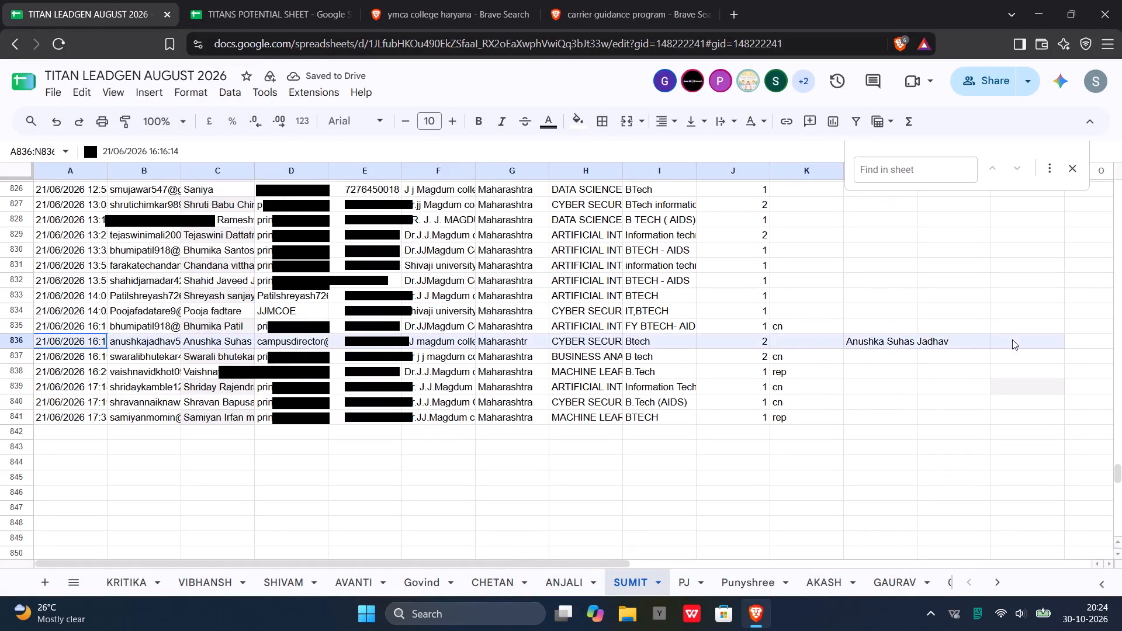
{"action": "left_click_drag", "start_coordinate": [1012, 339], "coordinate": [1013, 339]}
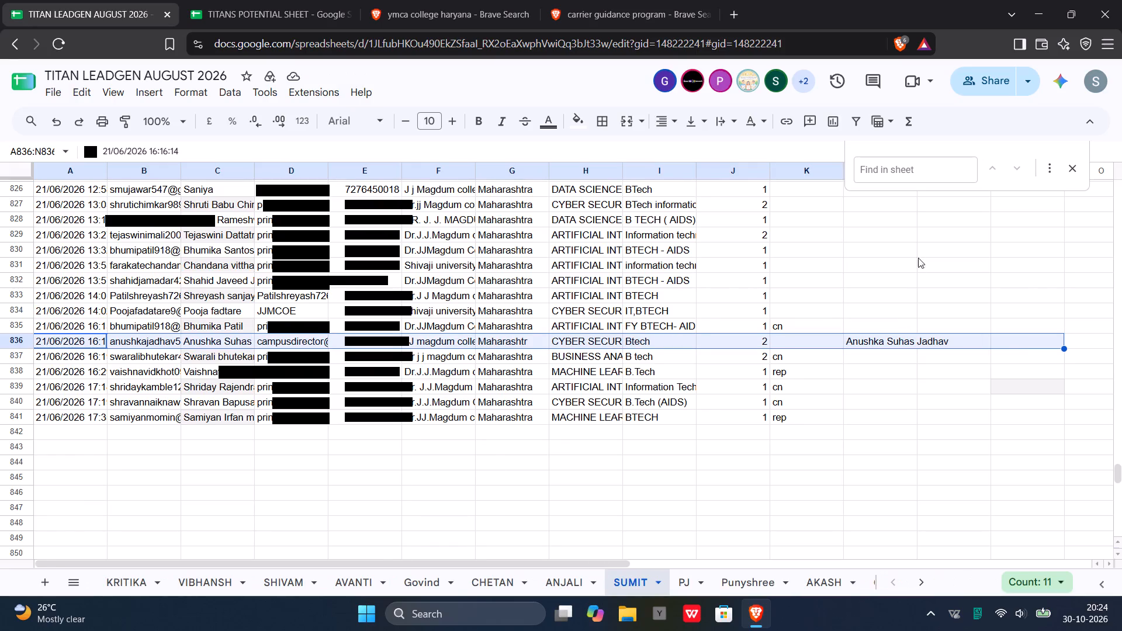
{"action": "scroll", "coordinate": [917, 283], "scroll_direction": "down", "scroll_amount": 1}
{"action": "scroll", "coordinate": [917, 283], "scroll_direction": "up", "scroll_amount": 1}
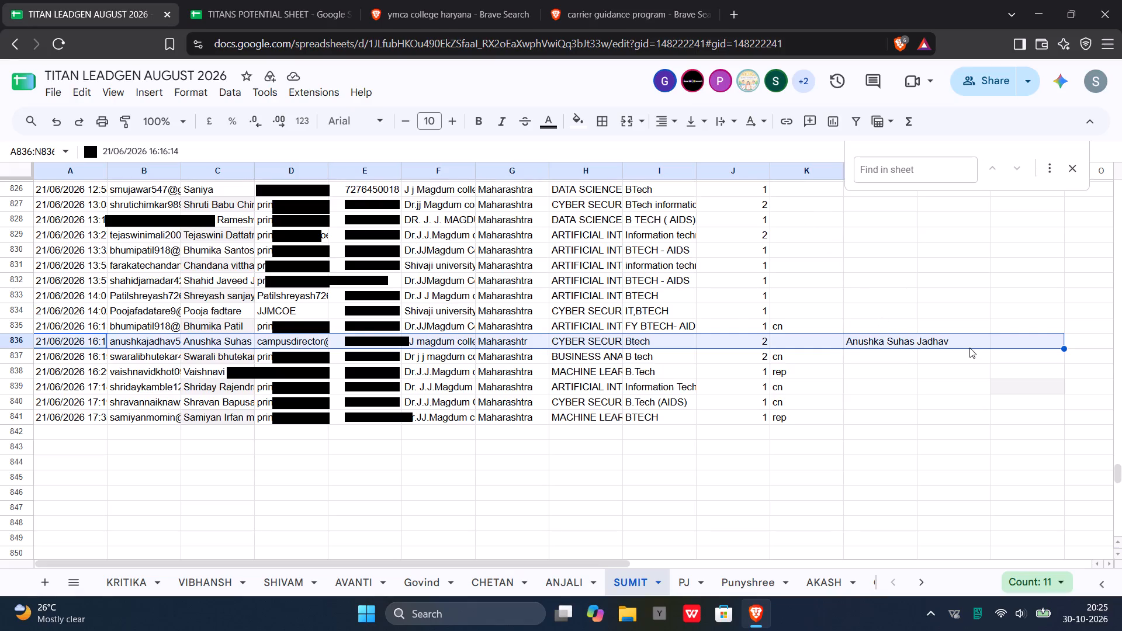
Look through the Haryana and Maharashtra student leads and their call statuses on the SUMIT sheet, down to the last filled rows.
{"action": "scroll", "coordinate": [941, 352], "scroll_direction": "down", "scroll_amount": 3}
{"action": "scroll", "coordinate": [940, 351], "scroll_direction": "up", "scroll_amount": 8}
{"action": "scroll", "coordinate": [697, 304], "scroll_direction": "up", "scroll_amount": 4}
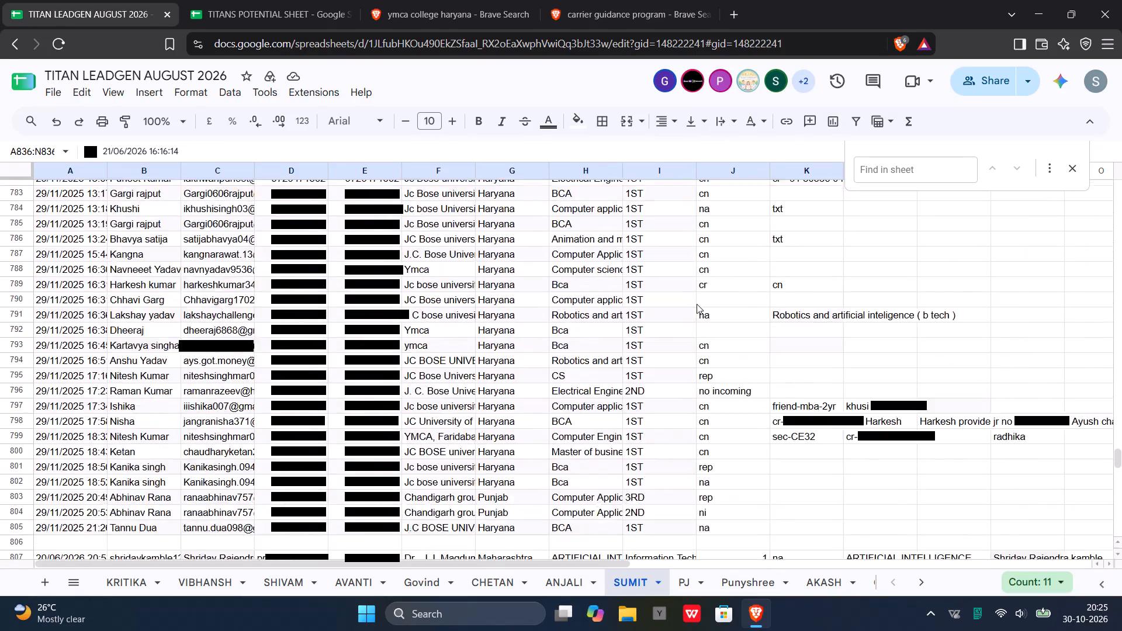
{"action": "scroll", "coordinate": [697, 304], "scroll_direction": "up", "scroll_amount": 12}
{"action": "scroll", "coordinate": [722, 301], "scroll_direction": "down", "scroll_amount": 6}
{"action": "scroll", "coordinate": [732, 255], "scroll_direction": "down", "scroll_amount": 3}
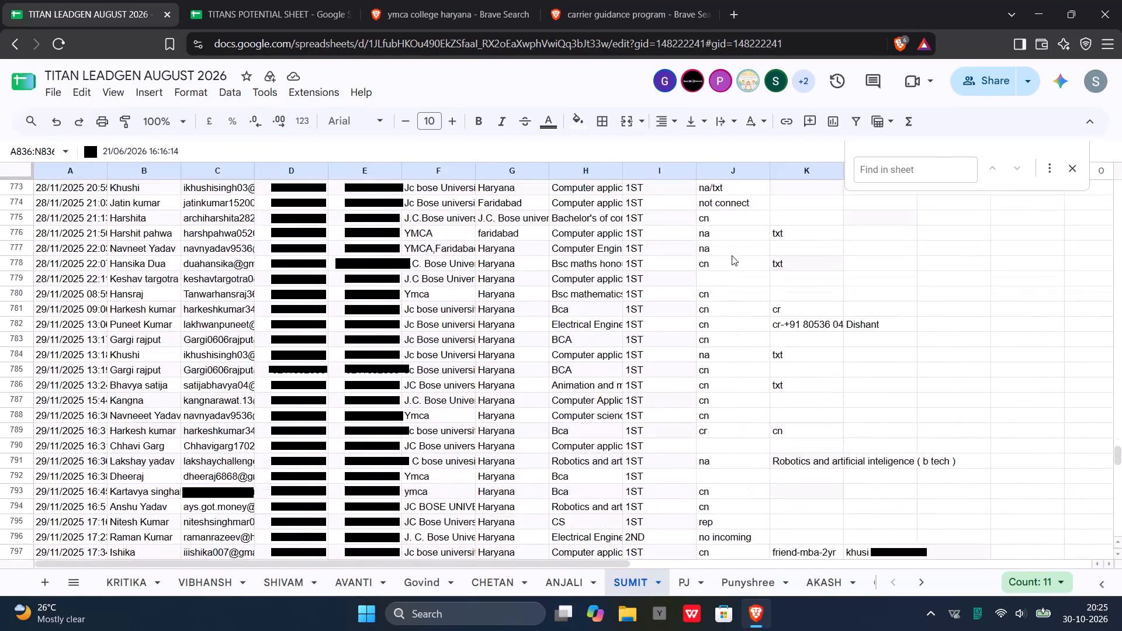
{"action": "scroll", "coordinate": [732, 255], "scroll_direction": "down", "scroll_amount": 17}
{"action": "scroll", "coordinate": [738, 262], "scroll_direction": "up", "scroll_amount": 5}
{"action": "scroll", "coordinate": [740, 264], "scroll_direction": "down", "scroll_amount": 3}
{"action": "scroll", "coordinate": [740, 264], "scroll_direction": "up", "scroll_amount": 4}
{"action": "scroll", "coordinate": [741, 266], "scroll_direction": "down", "scroll_amount": 5}
{"action": "scroll", "coordinate": [741, 267], "scroll_direction": "up", "scroll_amount": 3}
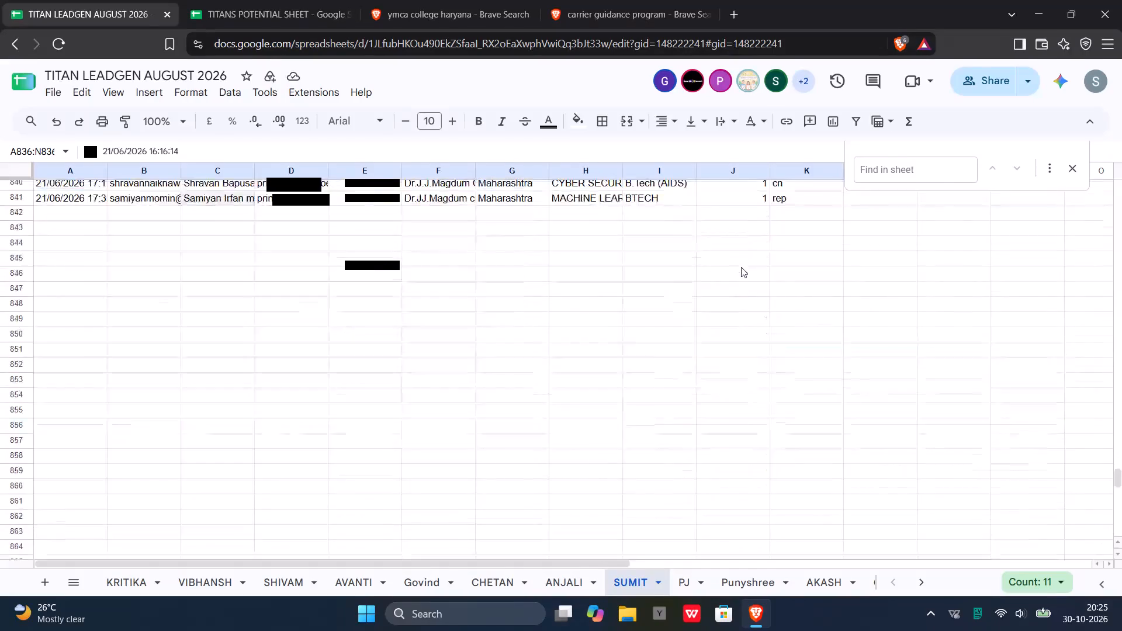
{"action": "scroll", "coordinate": [741, 267], "scroll_direction": "up", "scroll_amount": 2}
{"action": "scroll", "coordinate": [741, 267], "scroll_direction": "down", "scroll_amount": 7}
{"action": "scroll", "coordinate": [740, 266], "scroll_direction": "up", "scroll_amount": 6}
{"action": "scroll", "coordinate": [740, 266], "scroll_direction": "down", "scroll_amount": 7}
{"action": "scroll", "coordinate": [740, 262], "scroll_direction": "up", "scroll_amount": 9}
{"action": "scroll", "coordinate": [744, 260], "scroll_direction": "down", "scroll_amount": 3}
{"action": "scroll", "coordinate": [744, 260], "scroll_direction": "up", "scroll_amount": 4}
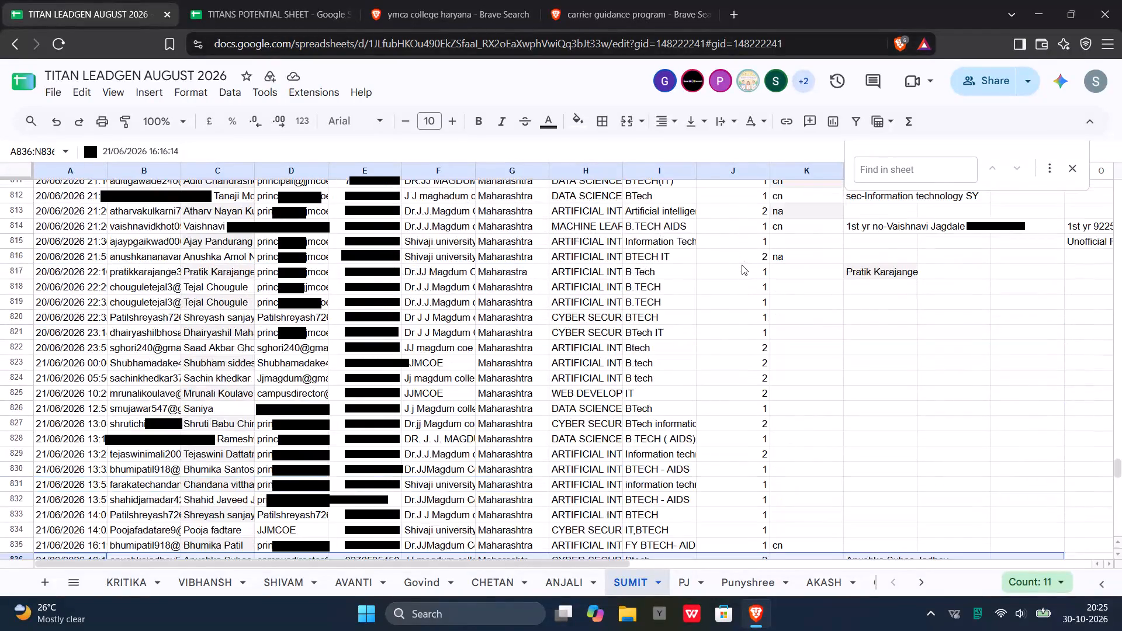
{"action": "scroll", "coordinate": [740, 267], "scroll_direction": "down", "scroll_amount": 2}
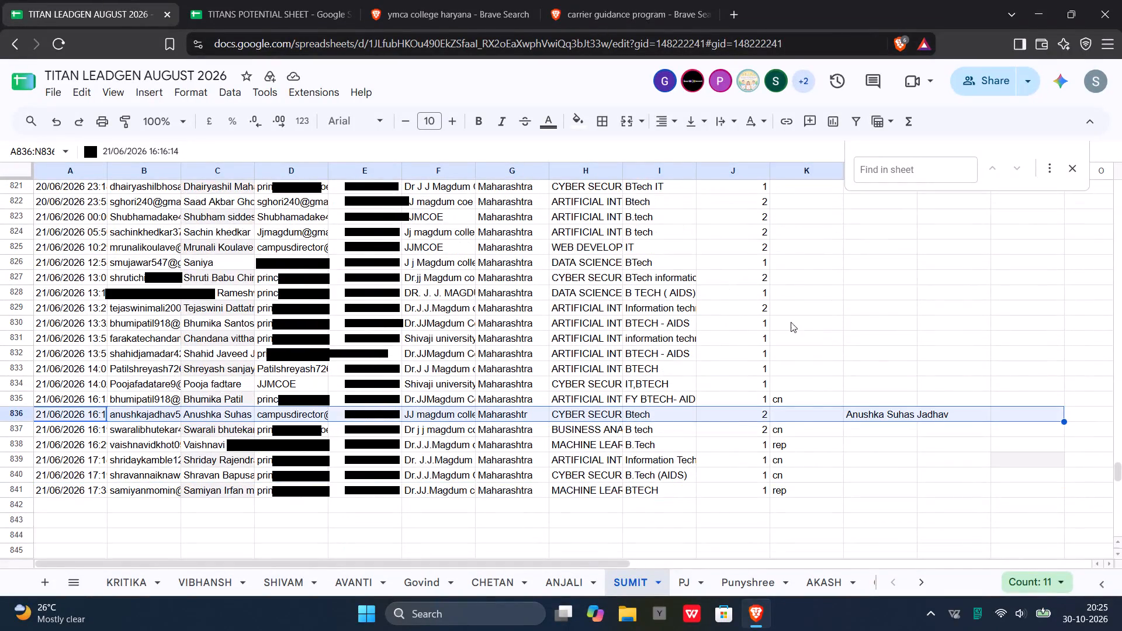
{"action": "scroll", "coordinate": [897, 356], "scroll_direction": "down", "scroll_amount": 1}
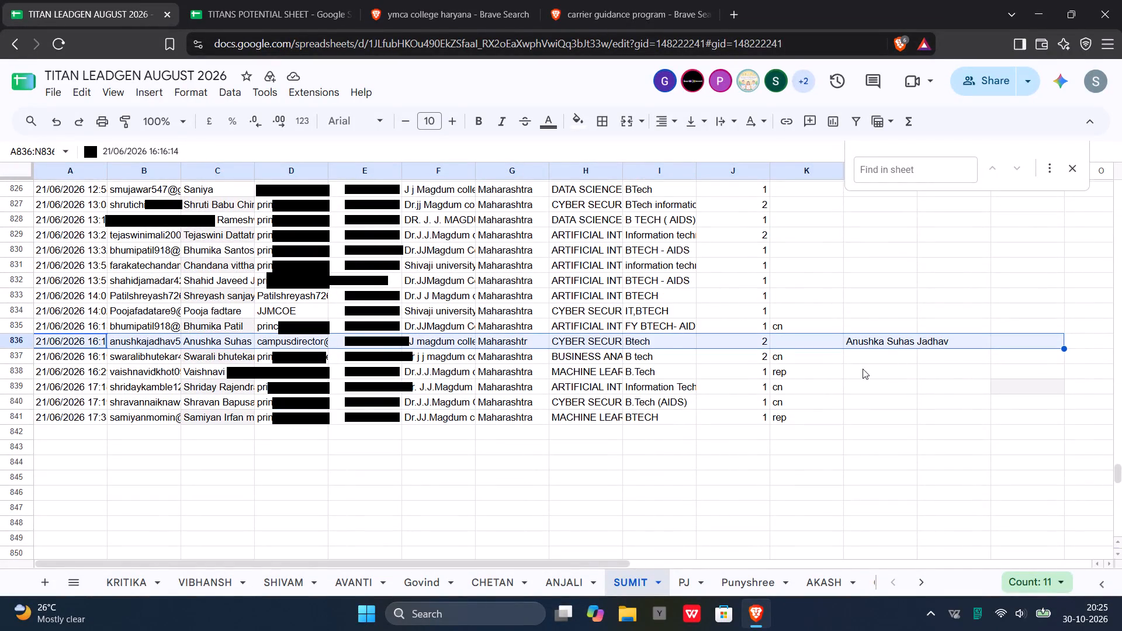
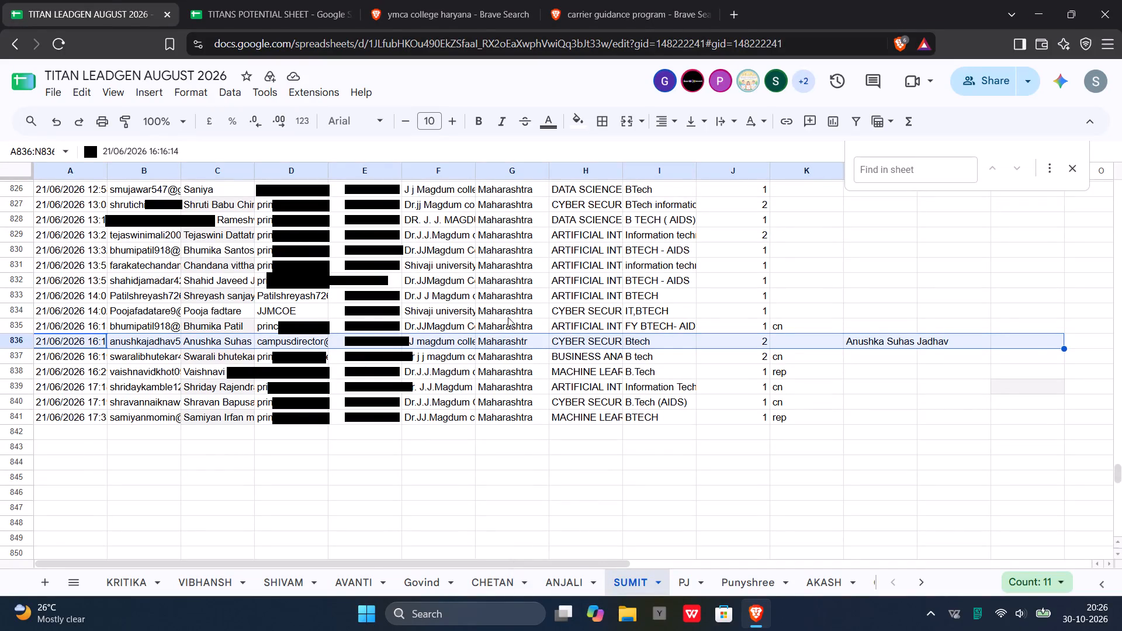
Copy the phone number and the student name from row 834 in turn, and highlight that lead's row.
{"action": "scroll", "coordinate": [508, 317], "scroll_direction": "up", "scroll_amount": 3}
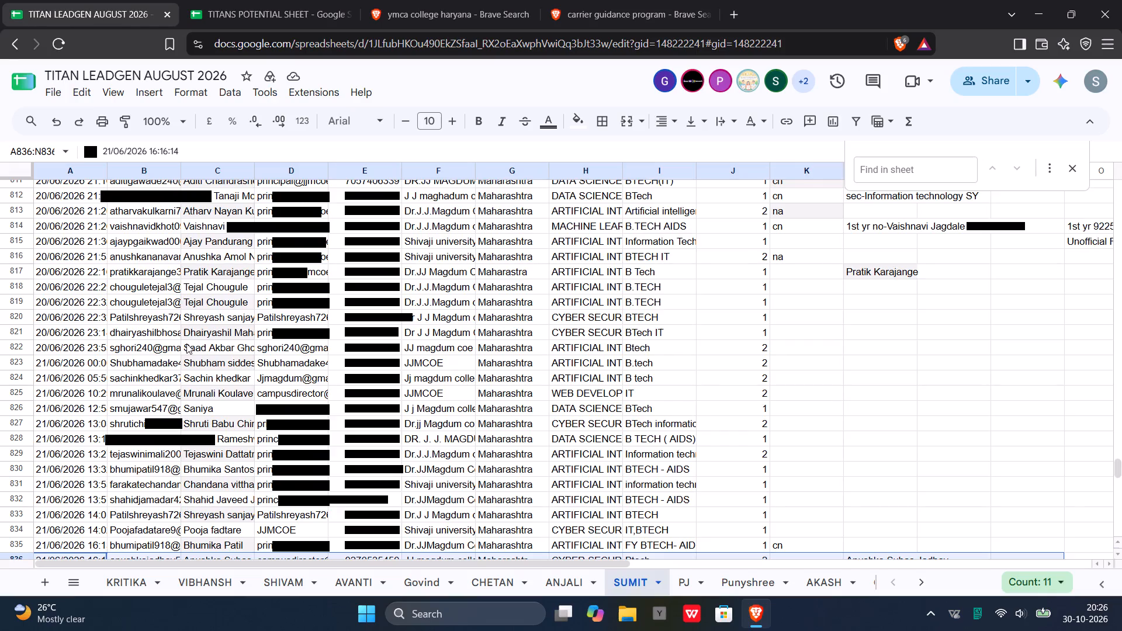
{"action": "scroll", "coordinate": [186, 344], "scroll_direction": "down", "scroll_amount": 2}
{"action": "scroll", "coordinate": [179, 346], "scroll_direction": "up", "scroll_amount": 1}
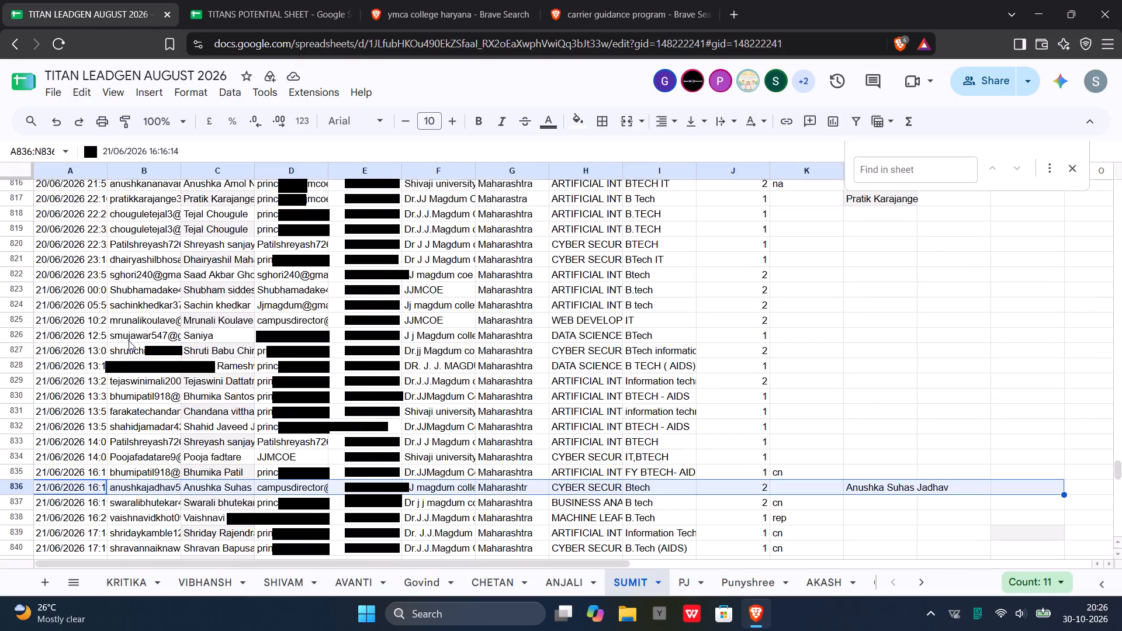
{"action": "scroll", "coordinate": [227, 379], "scroll_direction": "down", "scroll_amount": 1}
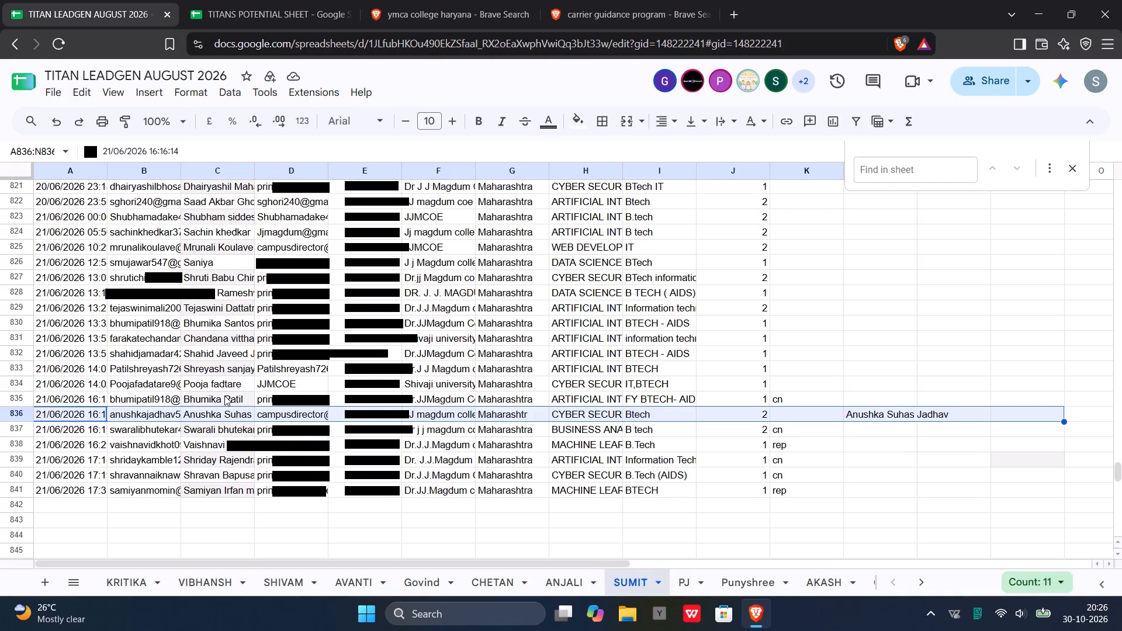
{"action": "right_click", "coordinate": [385, 386]}
{"action": "left_click", "coordinate": [423, 157]}
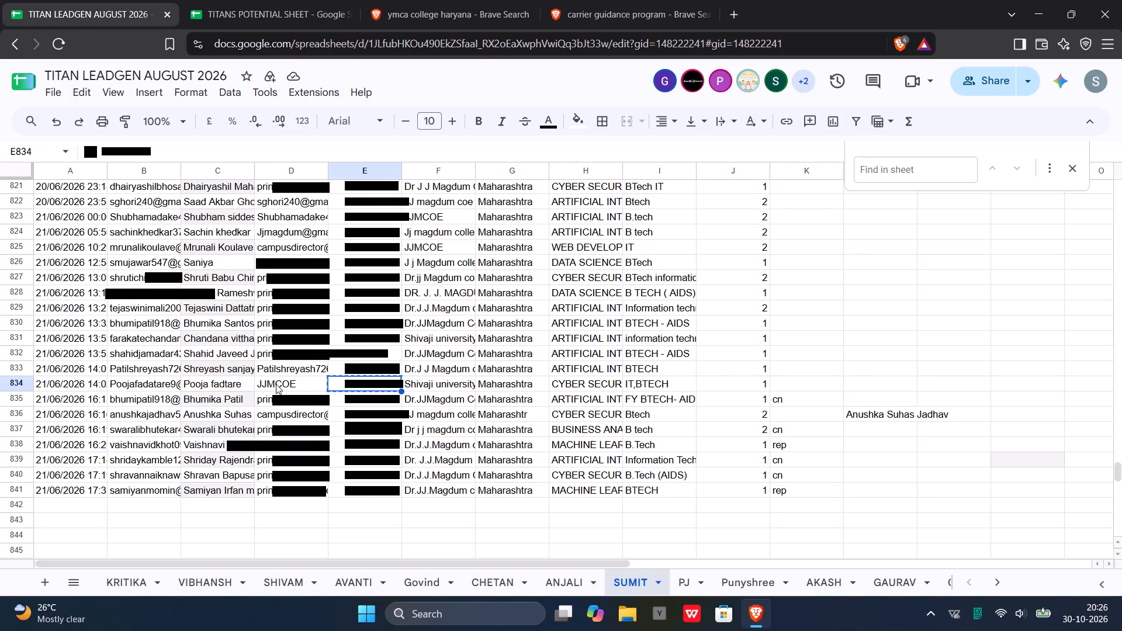
{"action": "right_click", "coordinate": [201, 381]}
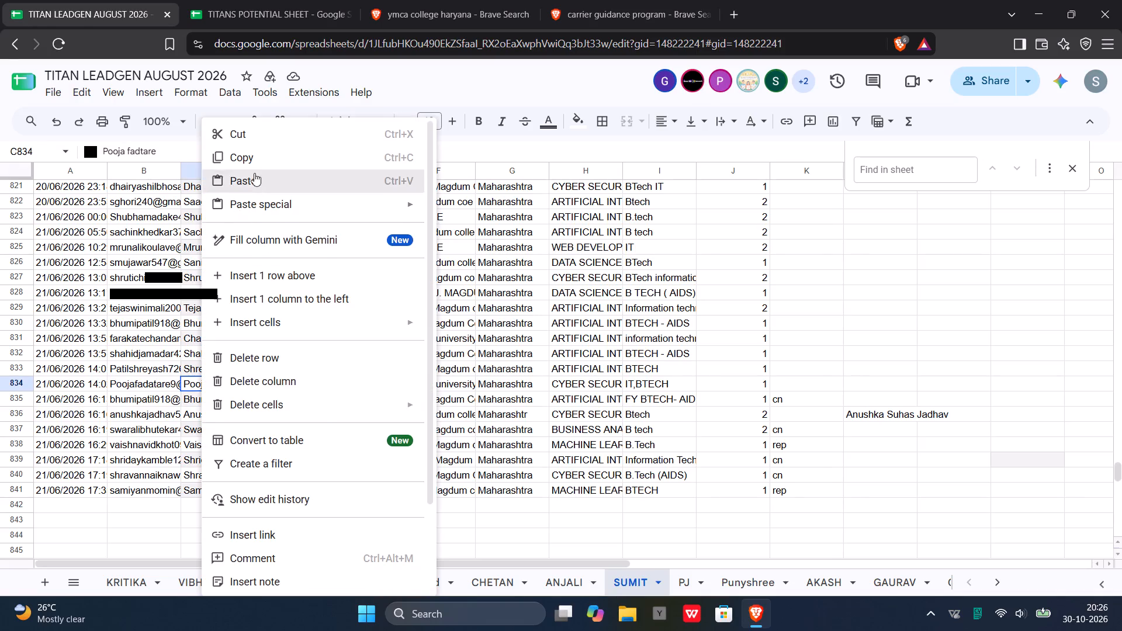
{"action": "left_click", "coordinate": [257, 159]}
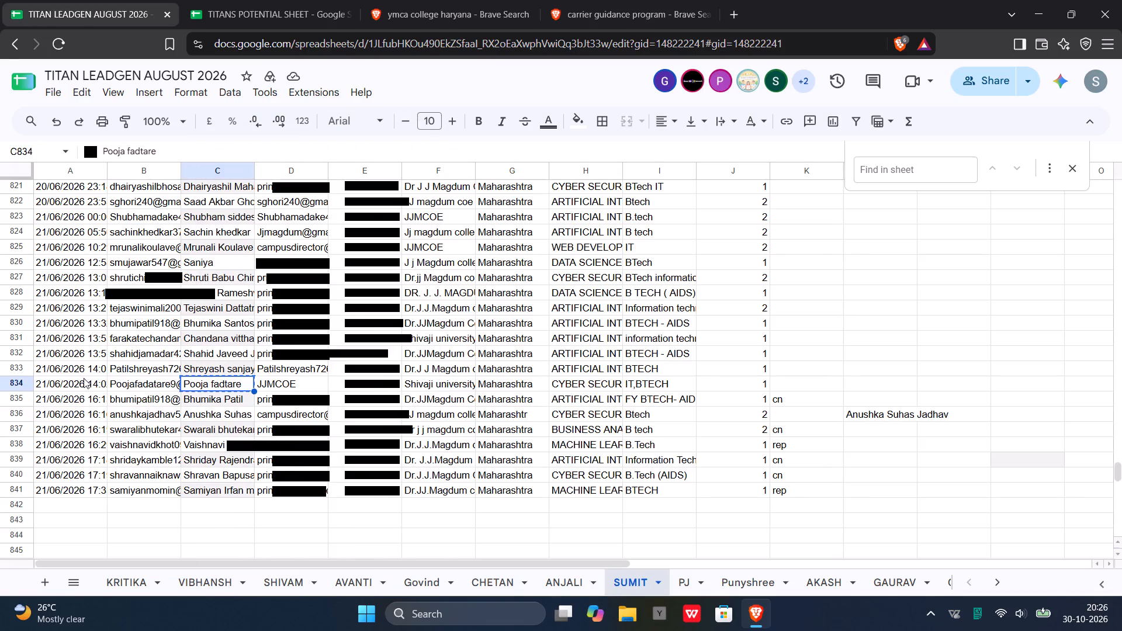
{"action": "left_click_drag", "start_coordinate": [77, 381], "coordinate": [577, 379]}
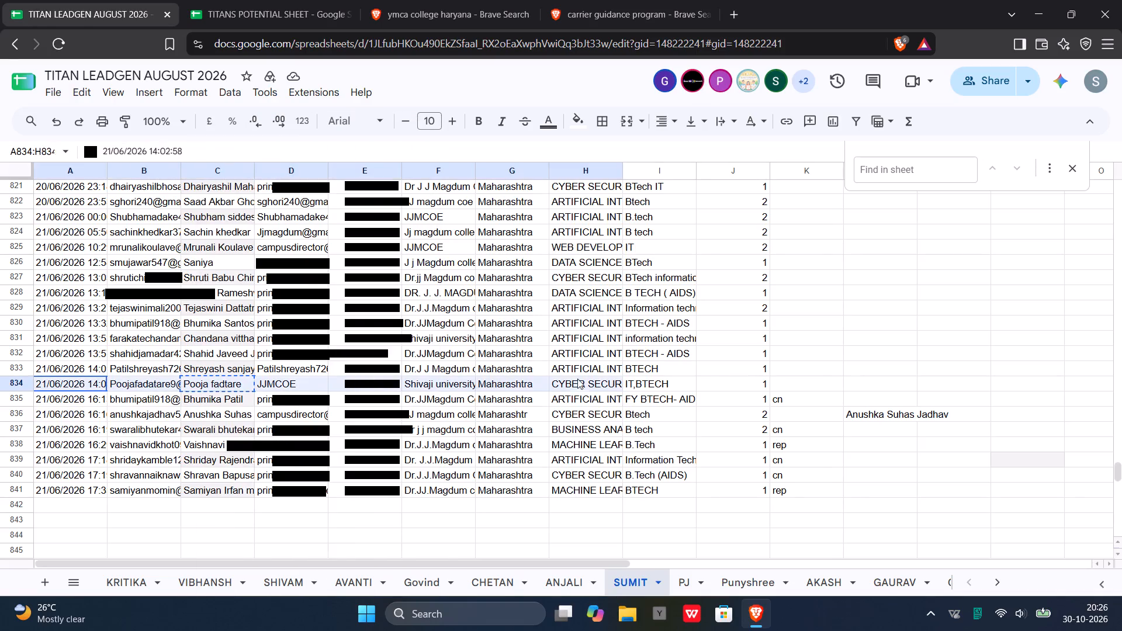
{"action": "left_click_drag", "start_coordinate": [577, 379], "coordinate": [872, 379]}
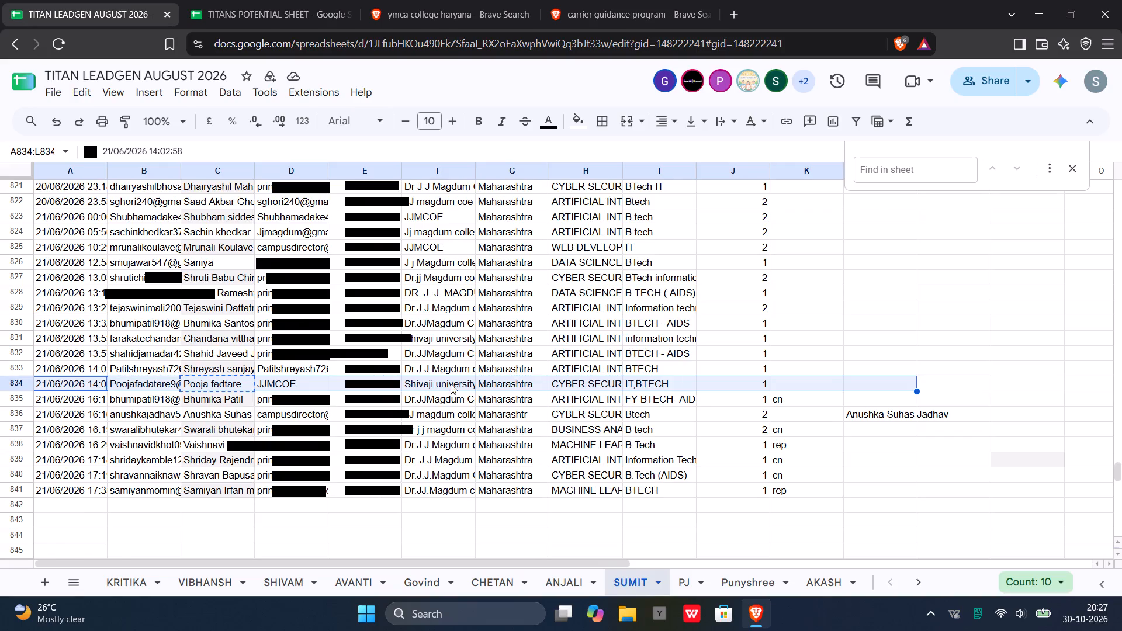
Look back through the earlier Maharashtra and Haryana student leads and their call statuses on the SUMIT sheet.
{"action": "scroll", "coordinate": [451, 384], "scroll_direction": "up", "scroll_amount": 9}
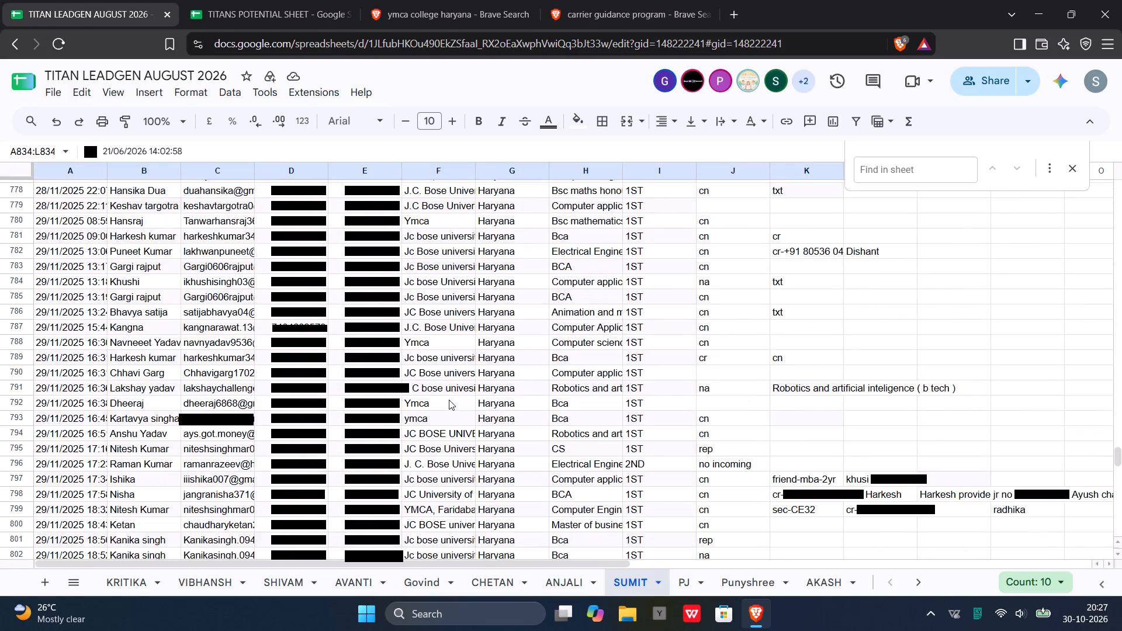
{"action": "scroll", "coordinate": [449, 403], "scroll_direction": "up", "scroll_amount": 1}
{"action": "scroll", "coordinate": [449, 403], "scroll_direction": "down", "scroll_amount": 6}
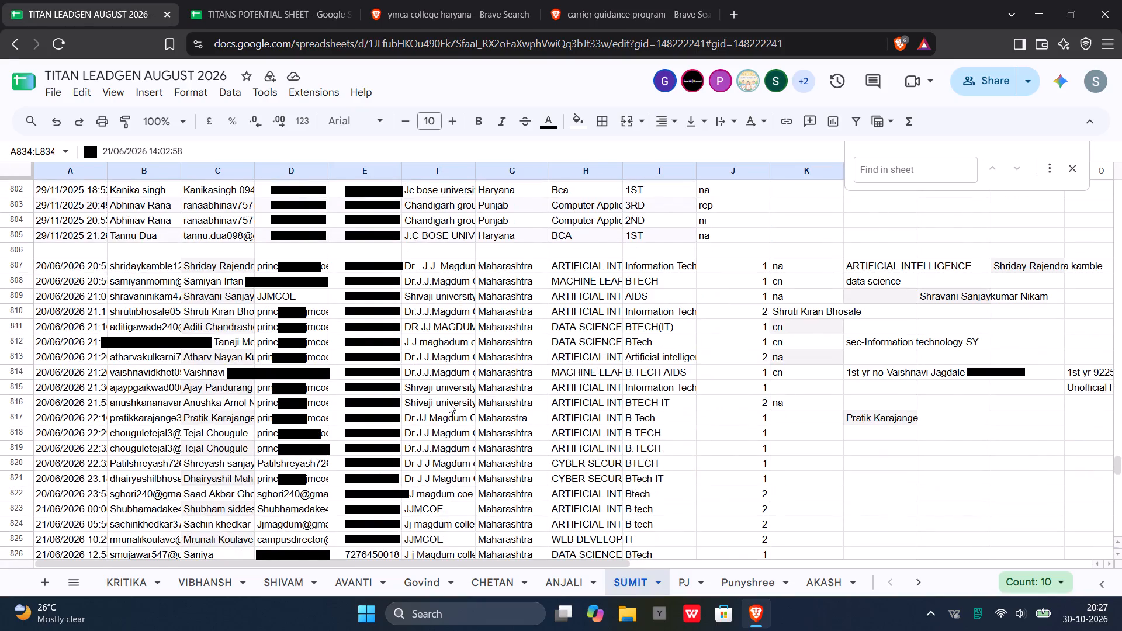
{"action": "scroll", "coordinate": [442, 383], "scroll_direction": "up", "scroll_amount": 17}
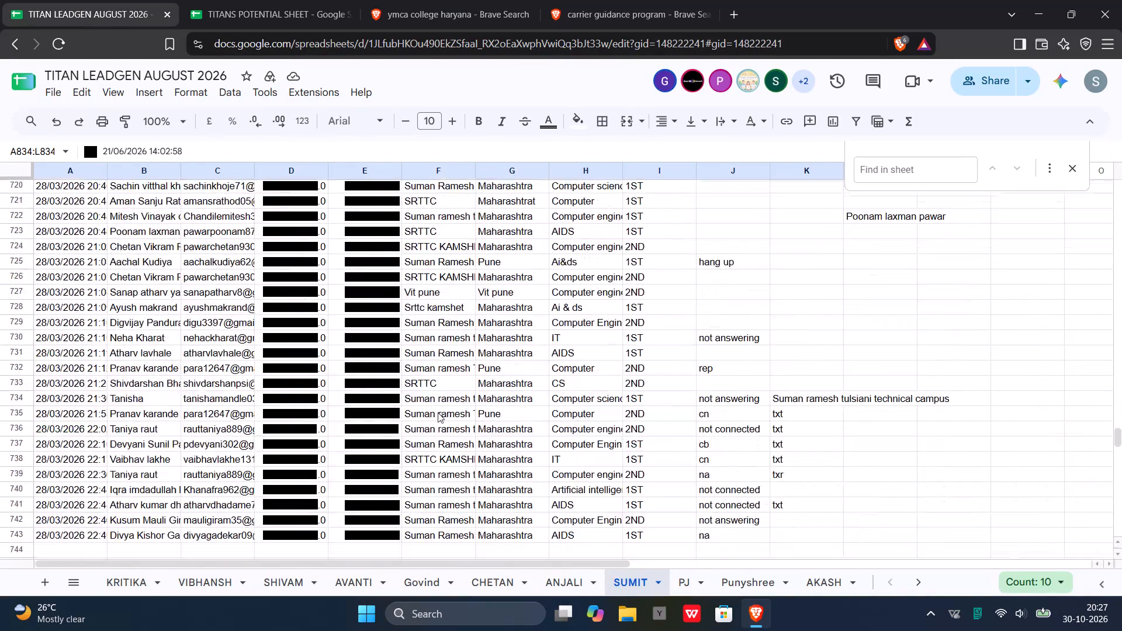
{"action": "scroll", "coordinate": [438, 419], "scroll_direction": "up", "scroll_amount": 12}
{"action": "scroll", "coordinate": [438, 419], "scroll_direction": "down", "scroll_amount": 16}
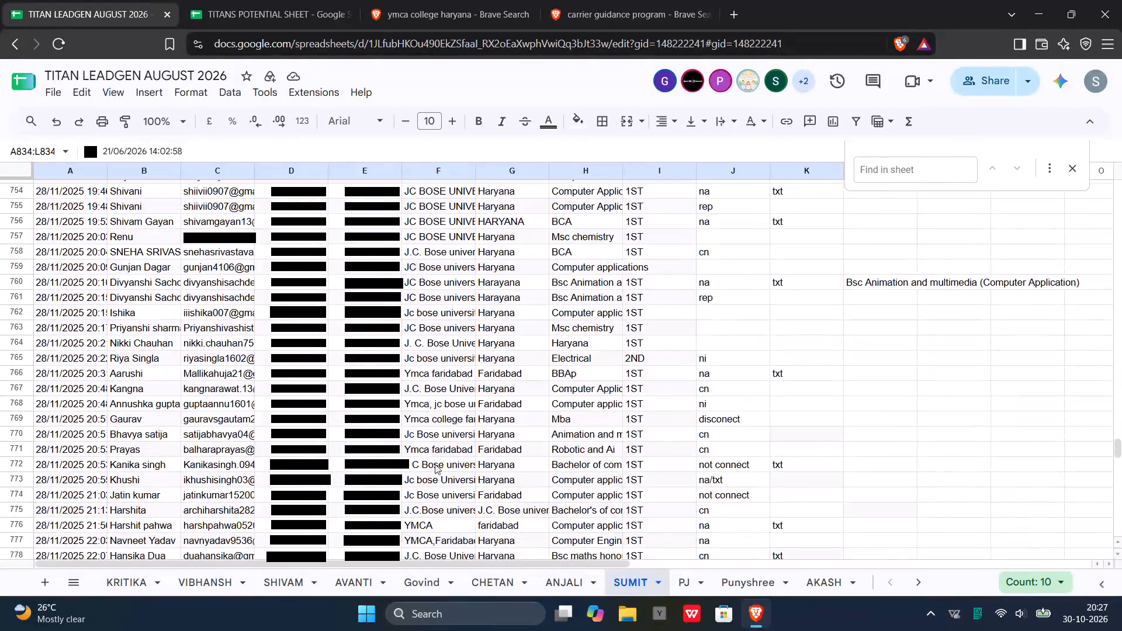
{"action": "scroll", "coordinate": [435, 464], "scroll_direction": "down", "scroll_amount": 20}
{"action": "scroll", "coordinate": [432, 462], "scroll_direction": "up", "scroll_amount": 4}
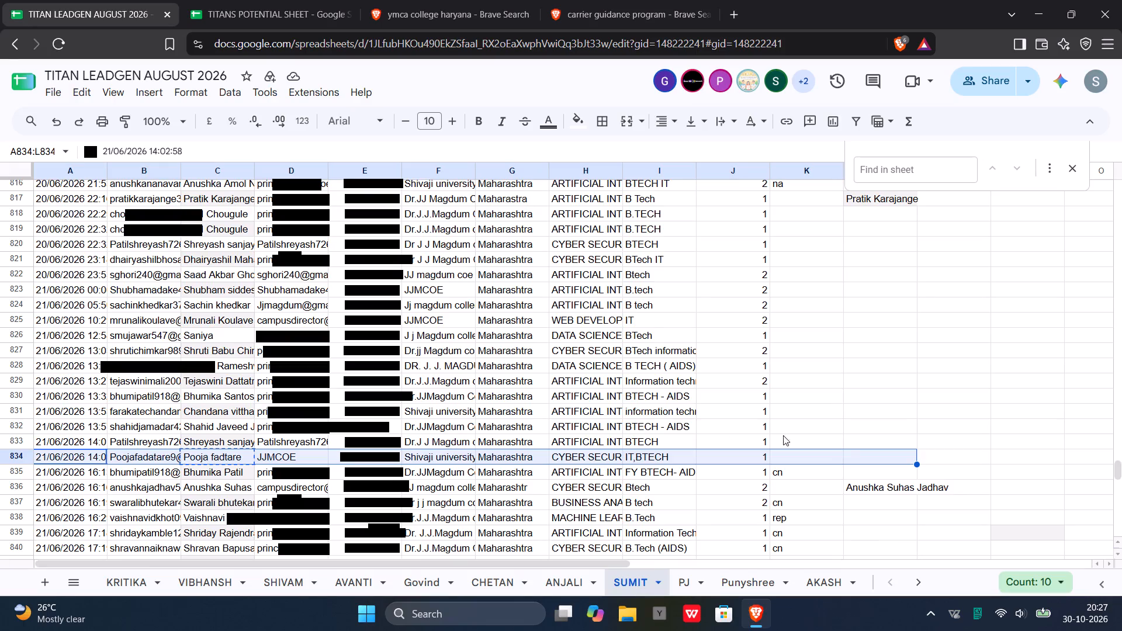
Record the call status "switch off" in column K for the lead in row 834.
{"action": "left_click", "coordinate": [825, 456]}
{"action": "type", "text": "switch off"}
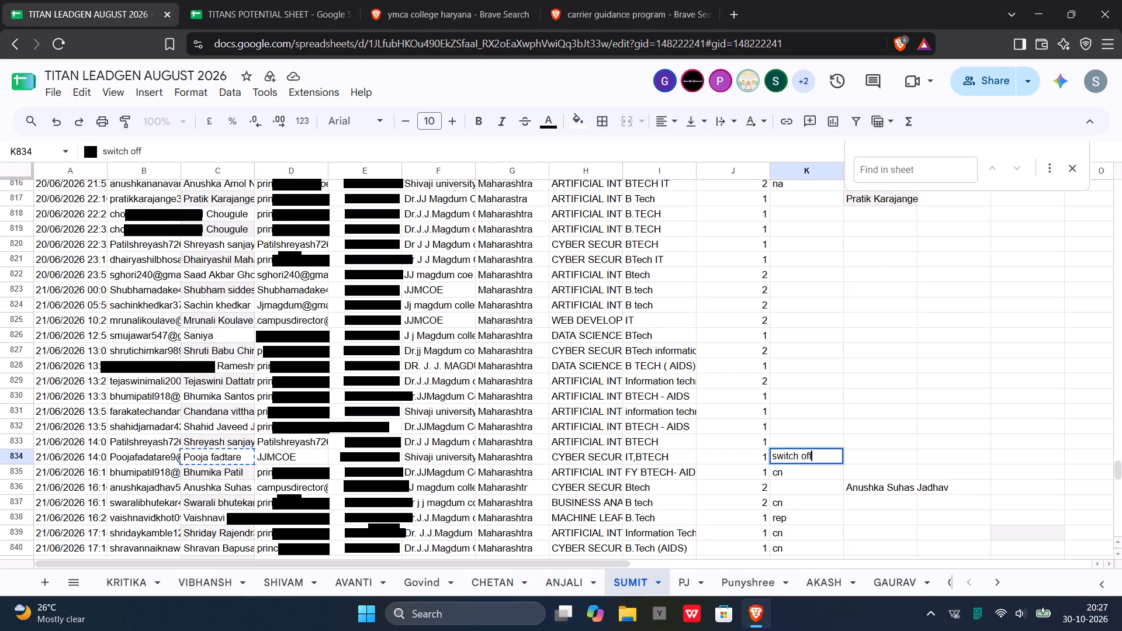
{"action": "key", "text": "Return"}
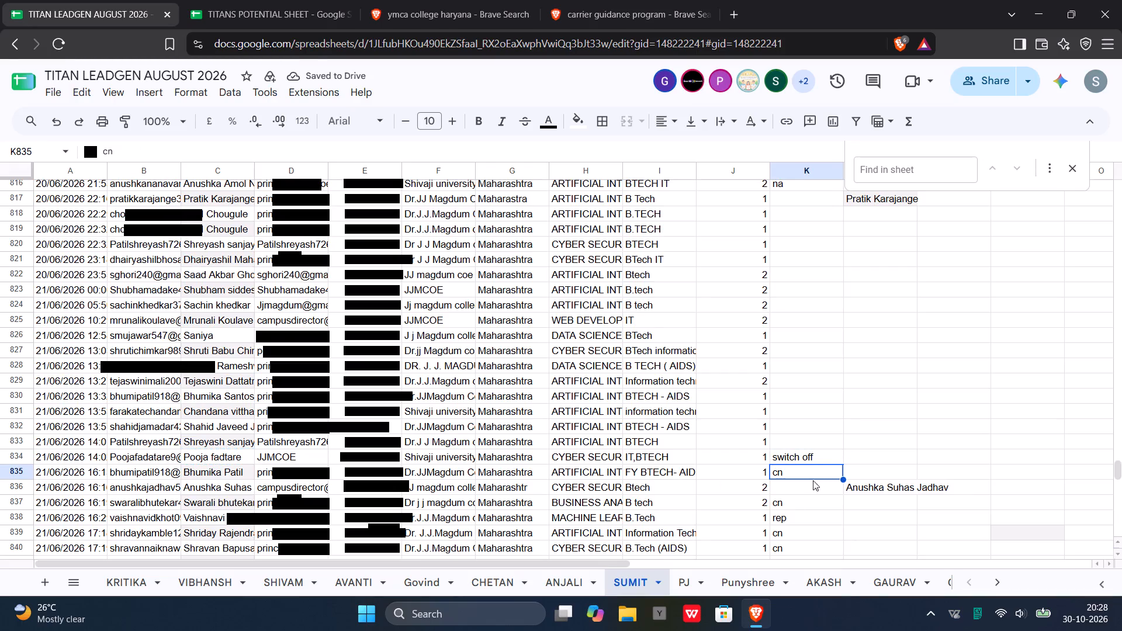
Record the call status "na" in column K for the lead in row 836.
{"action": "left_click", "coordinate": [793, 490]}
{"action": "key", "text": "n"}
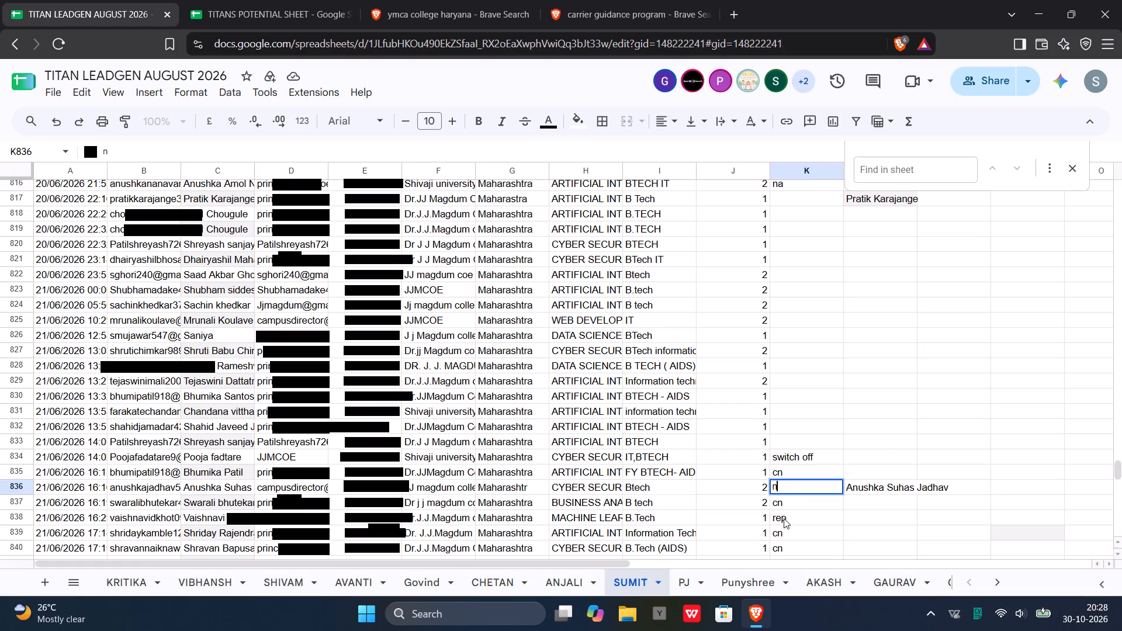
{"action": "key", "text": "a"}
{"action": "left_click", "coordinate": [874, 483]}
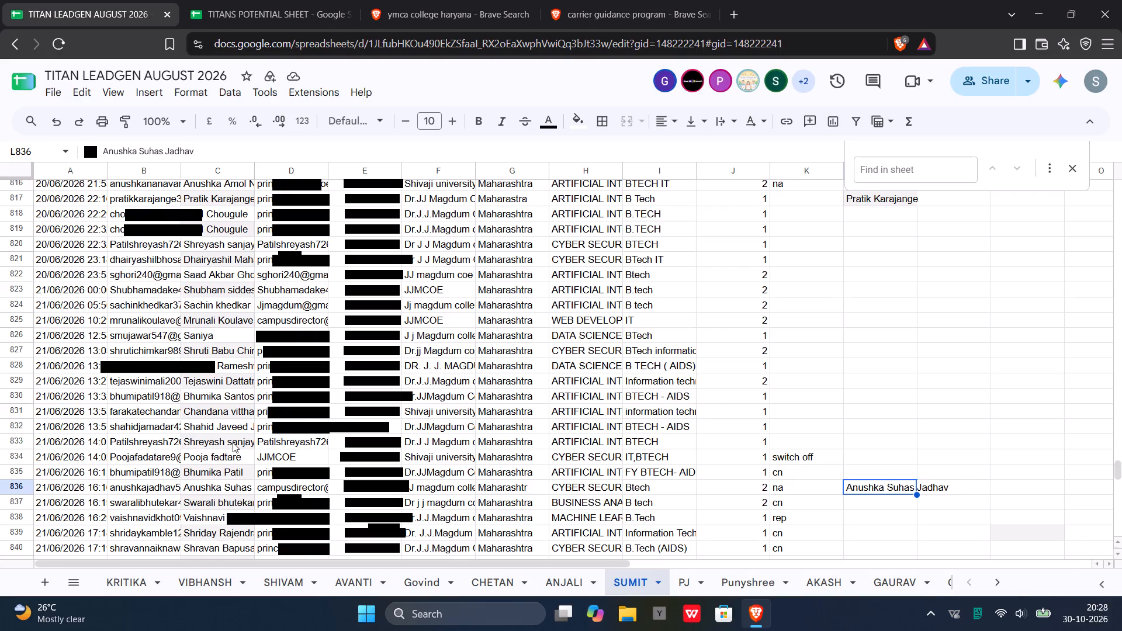
Copy the phone number and the student name from row 833 in turn, and highlight that lead's row.
{"action": "right_click", "coordinate": [372, 436]}
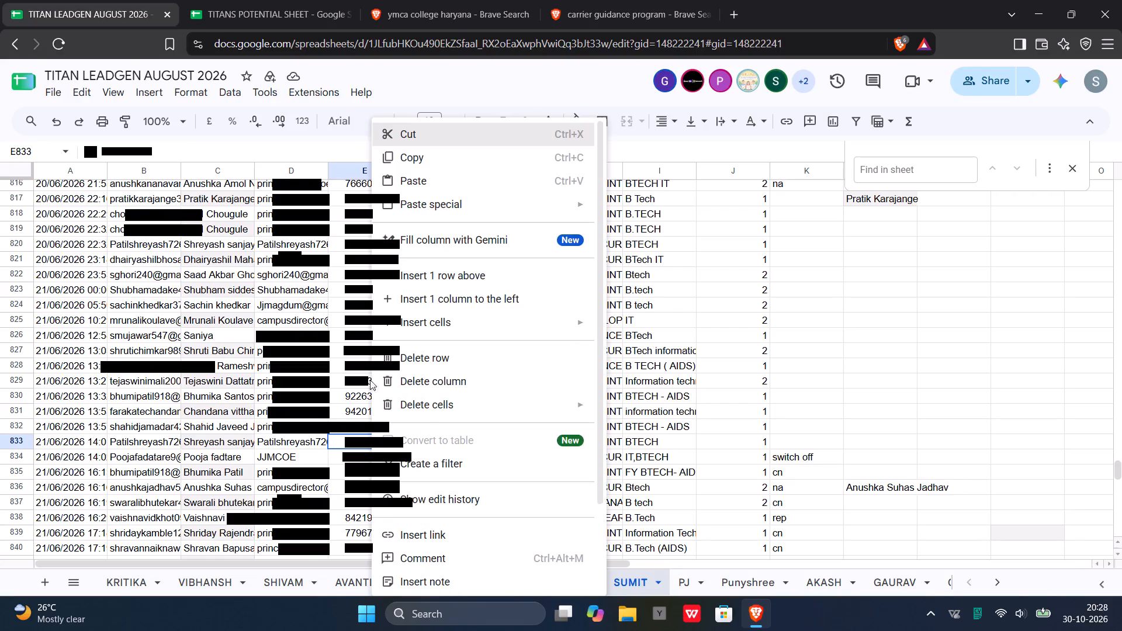
{"action": "left_click", "coordinate": [446, 158]}
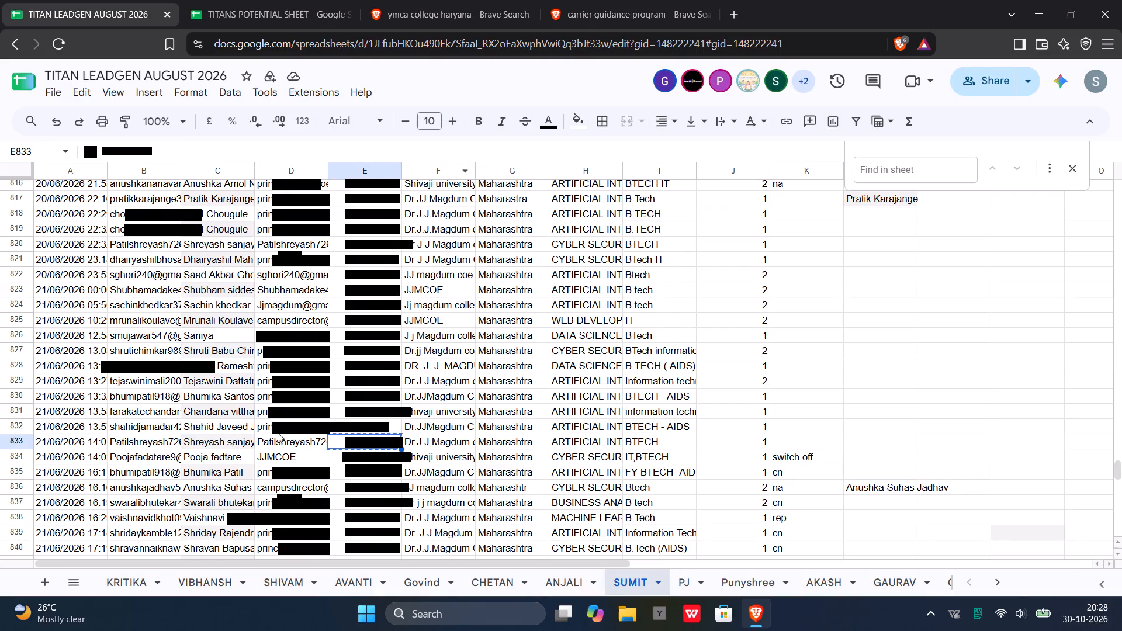
{"action": "right_click", "coordinate": [230, 442]}
{"action": "left_click", "coordinate": [283, 160]}
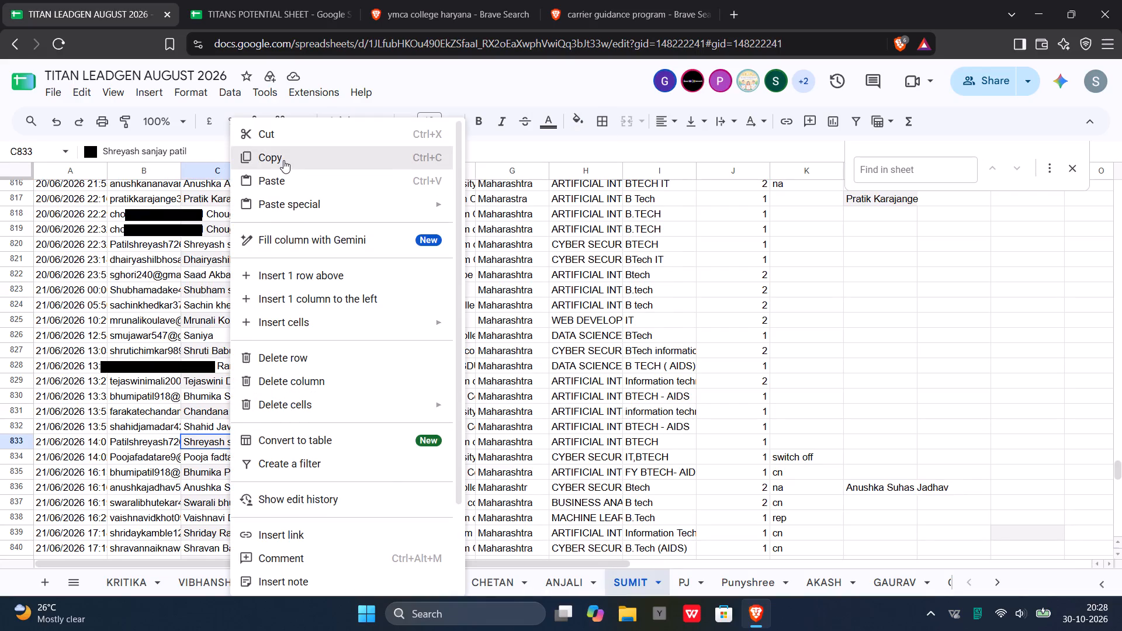
{"action": "left_click_drag", "start_coordinate": [116, 439], "coordinate": [280, 450]}
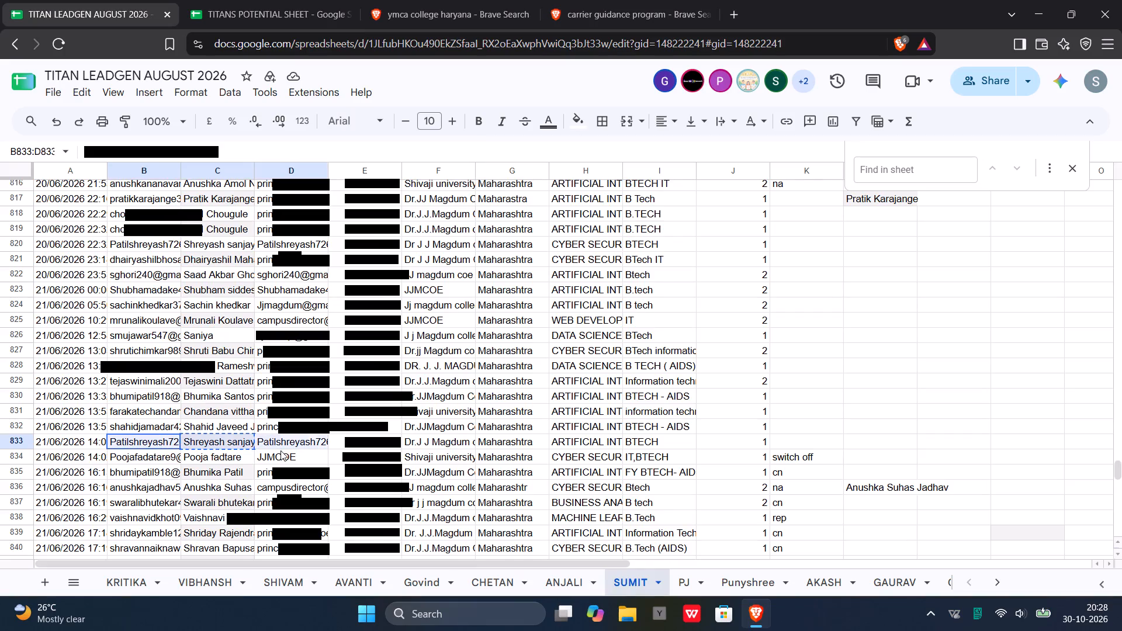
{"action": "left_click_drag", "start_coordinate": [280, 450], "coordinate": [946, 444]}
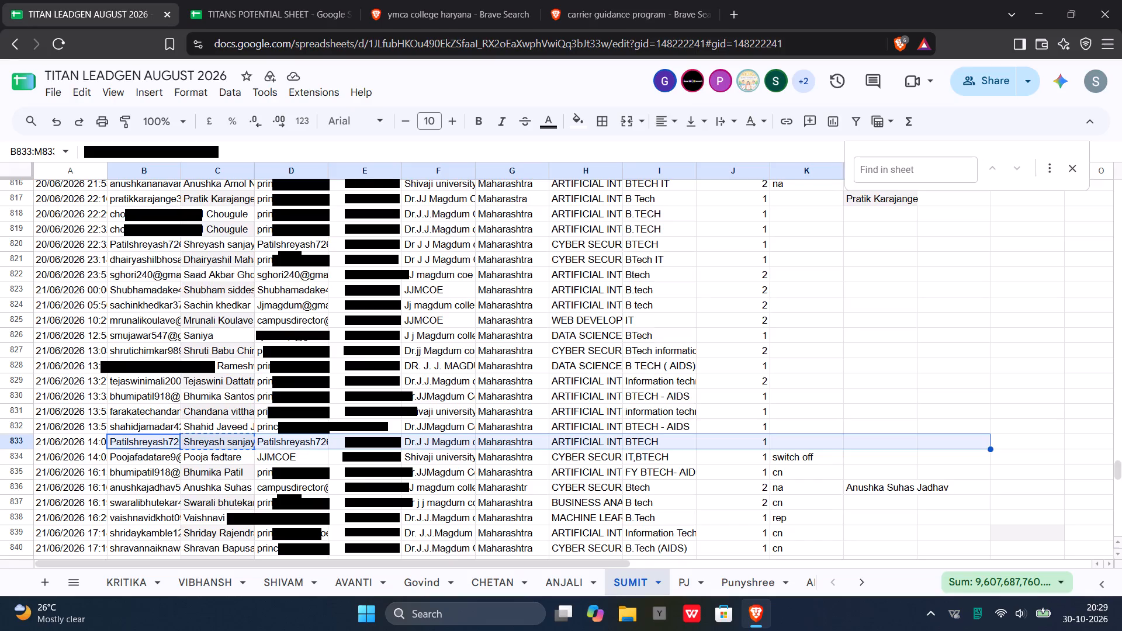
Copy the student name from row 833 into cell M831.
{"action": "left_click", "coordinate": [231, 465]}
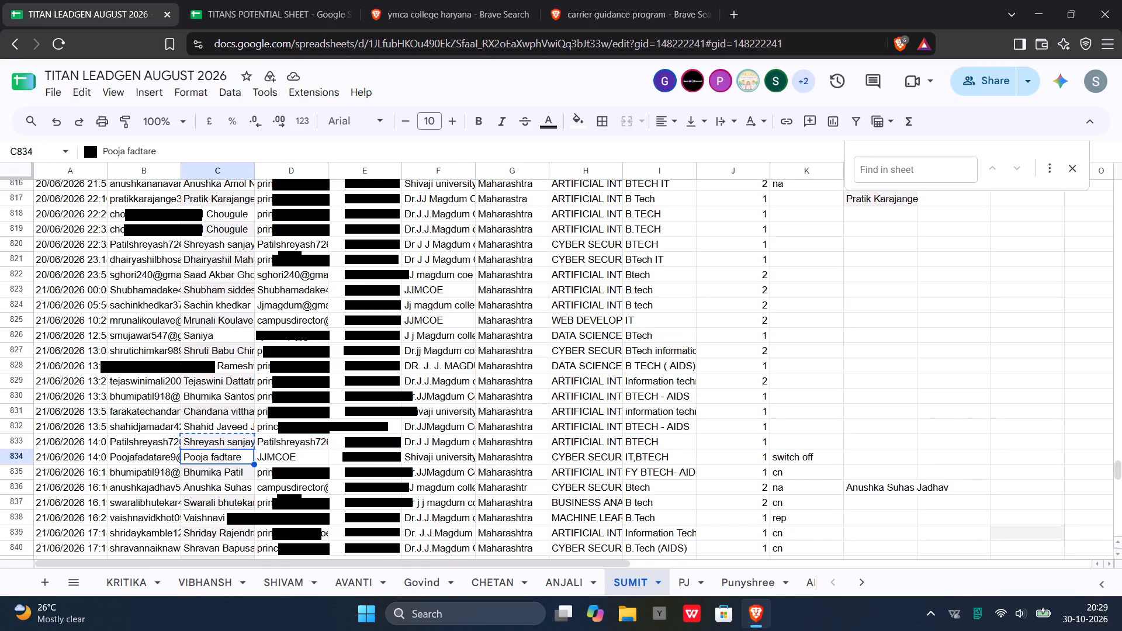
{"action": "right_click", "coordinate": [222, 447]}
{"action": "left_click", "coordinate": [272, 155]}
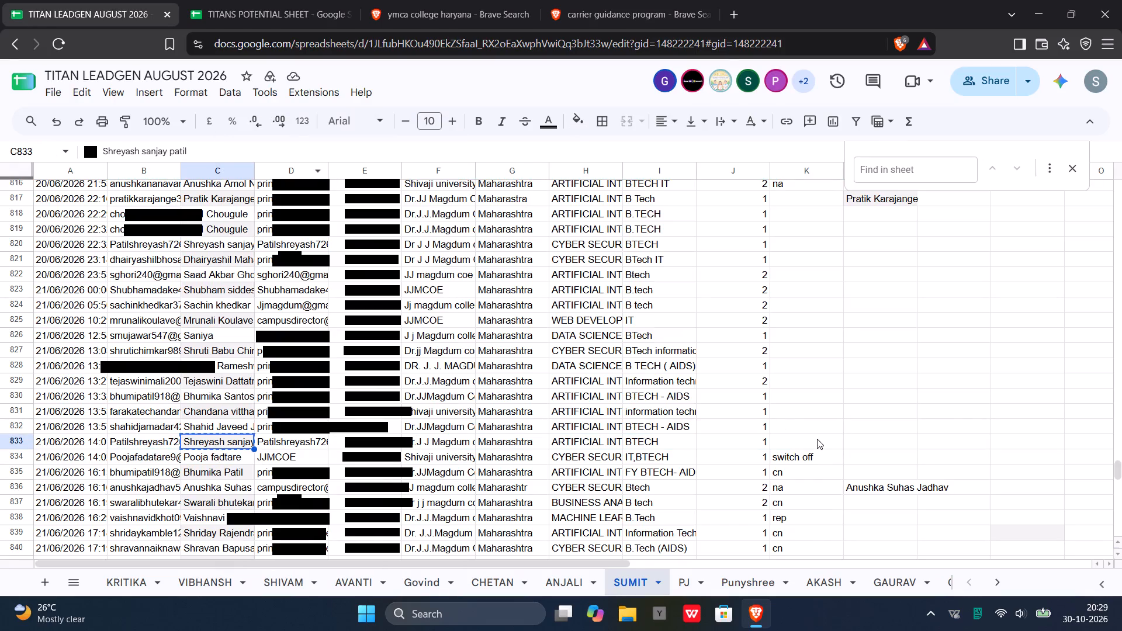
{"action": "left_click", "coordinate": [947, 408]}
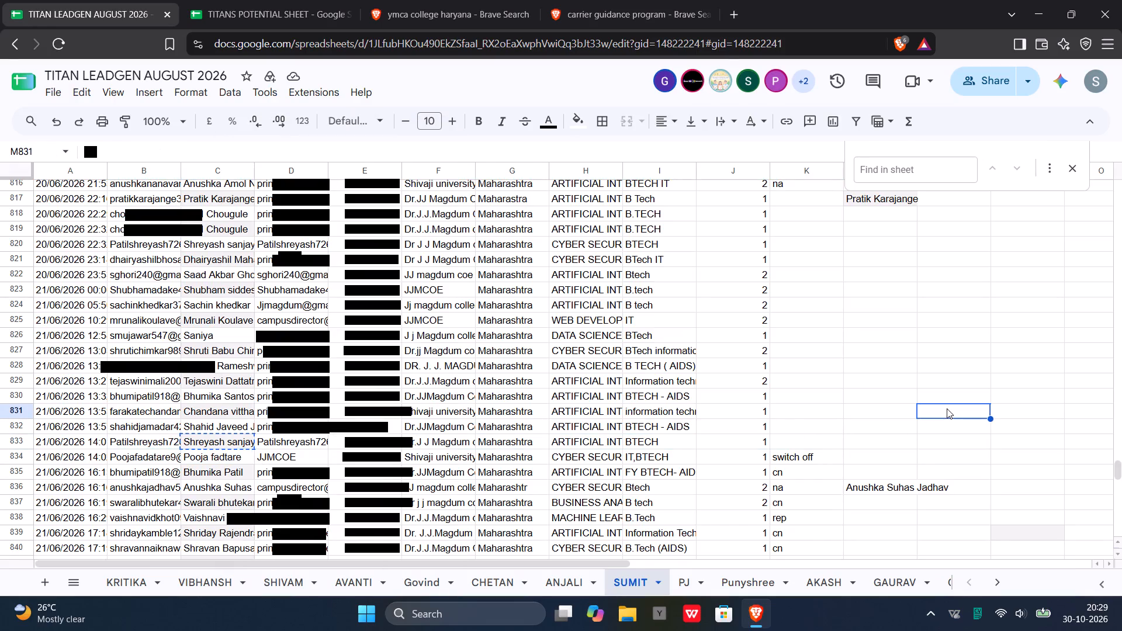
{"action": "key", "text": "ctrl+v"}
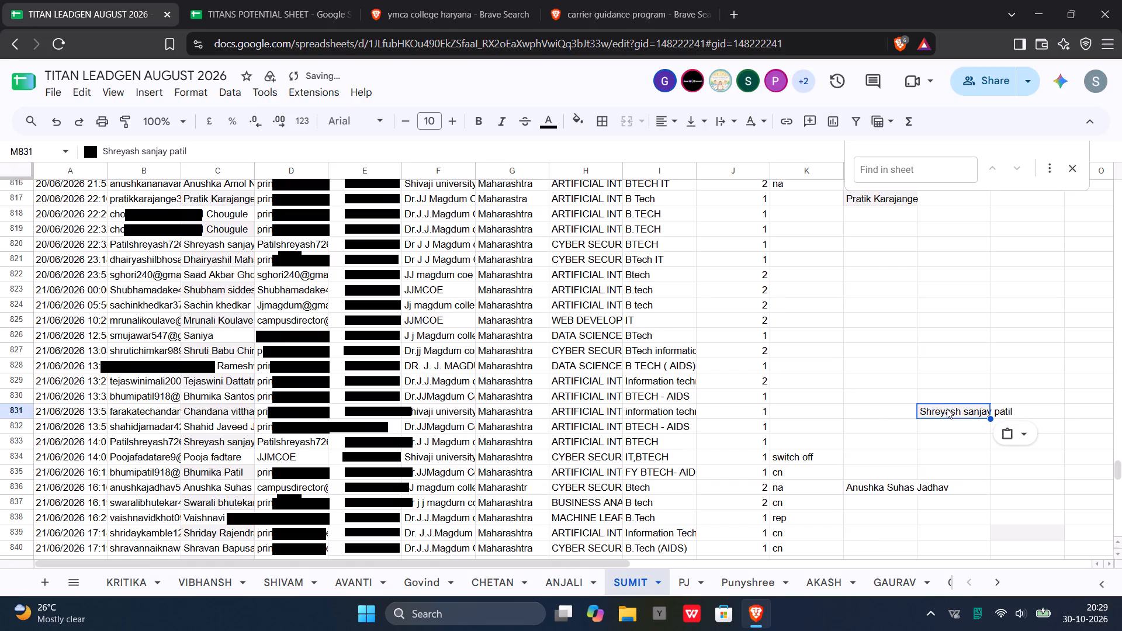
{"action": "left_click", "coordinate": [885, 414]}
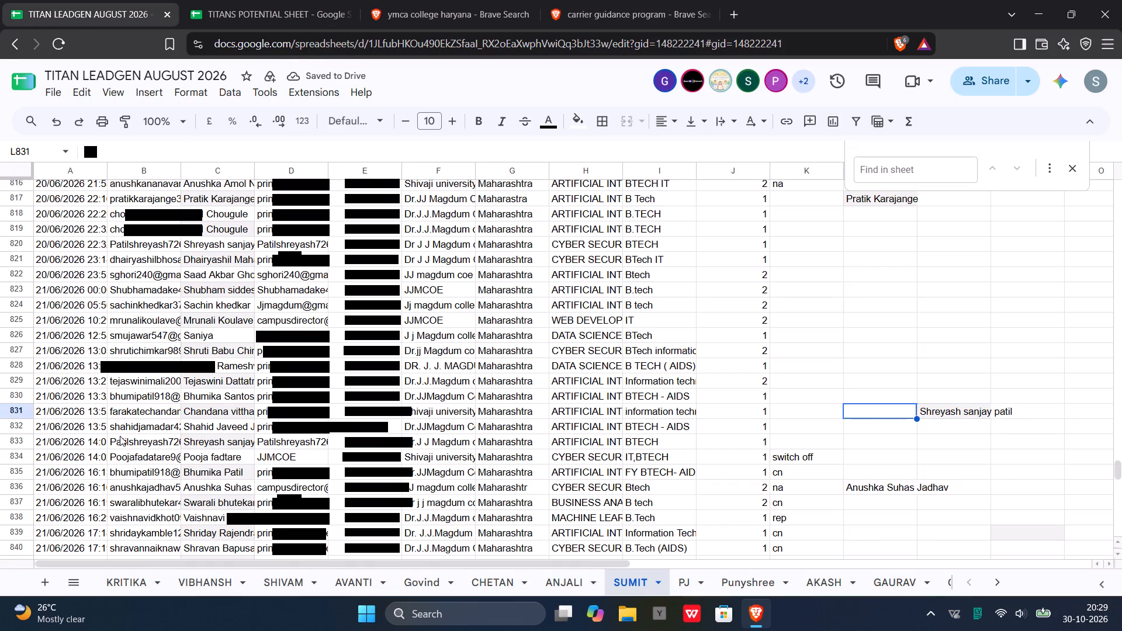
Highlight the lead in row 833 and record its call status as "nc" in column K.
{"action": "left_click_drag", "start_coordinate": [112, 440], "coordinate": [620, 454]}
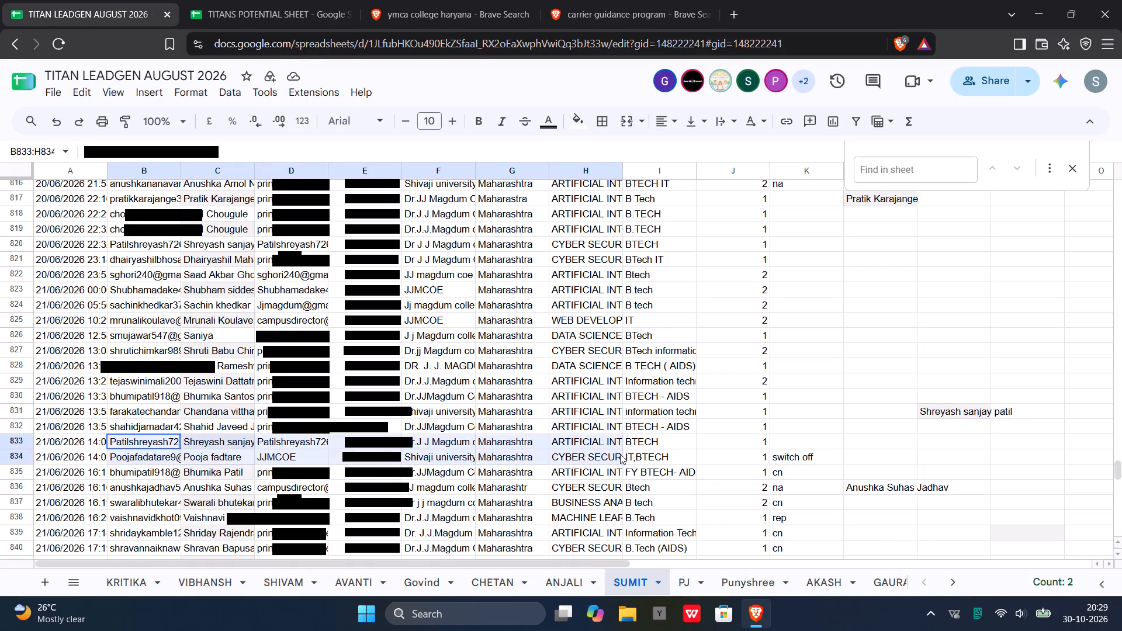
{"action": "left_click_drag", "start_coordinate": [620, 454], "coordinate": [795, 439]}
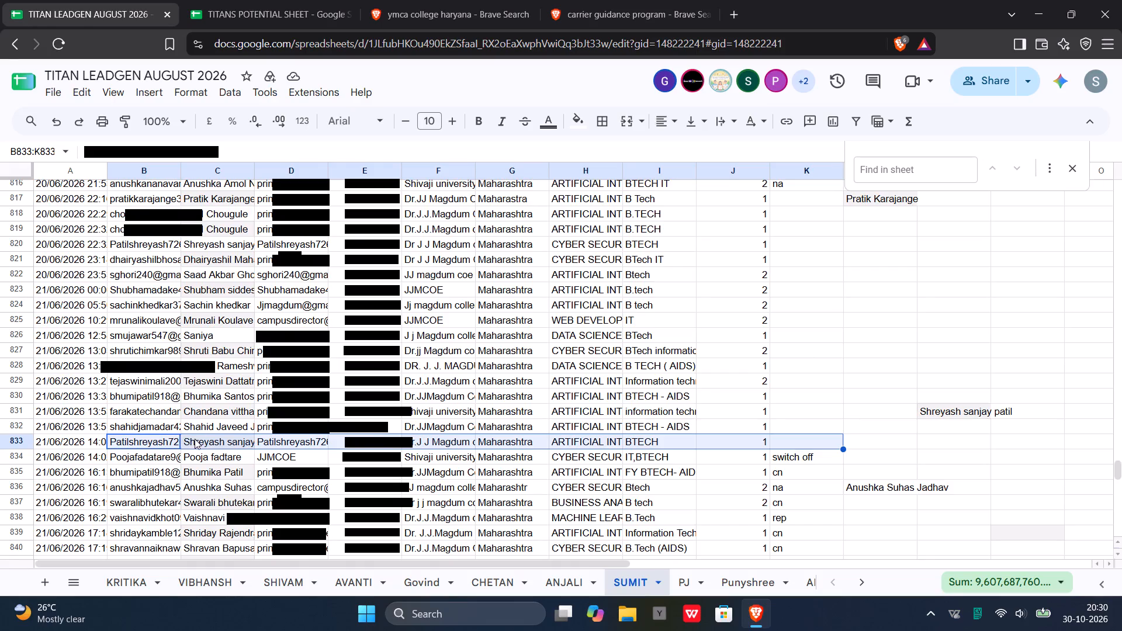
{"action": "left_click", "coordinate": [801, 442]}
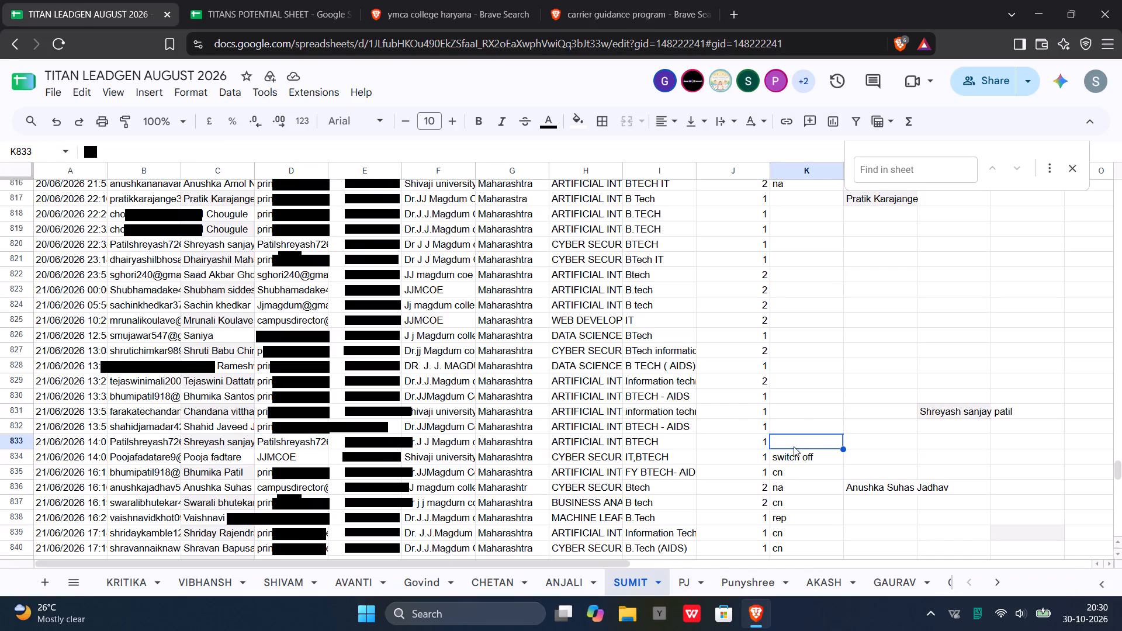
{"action": "key", "text": "n"}
{"action": "key", "text": "c"}
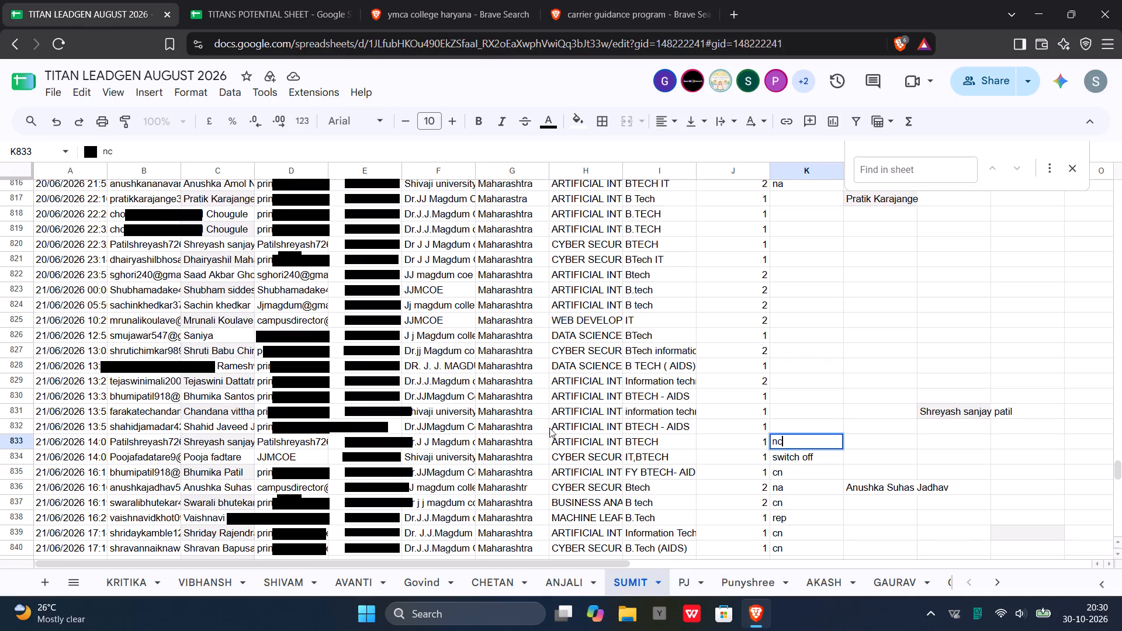
Copy the phone number and the student name from row 832 in turn.
{"action": "right_click", "coordinate": [362, 424]}
{"action": "left_click", "coordinate": [415, 152]}
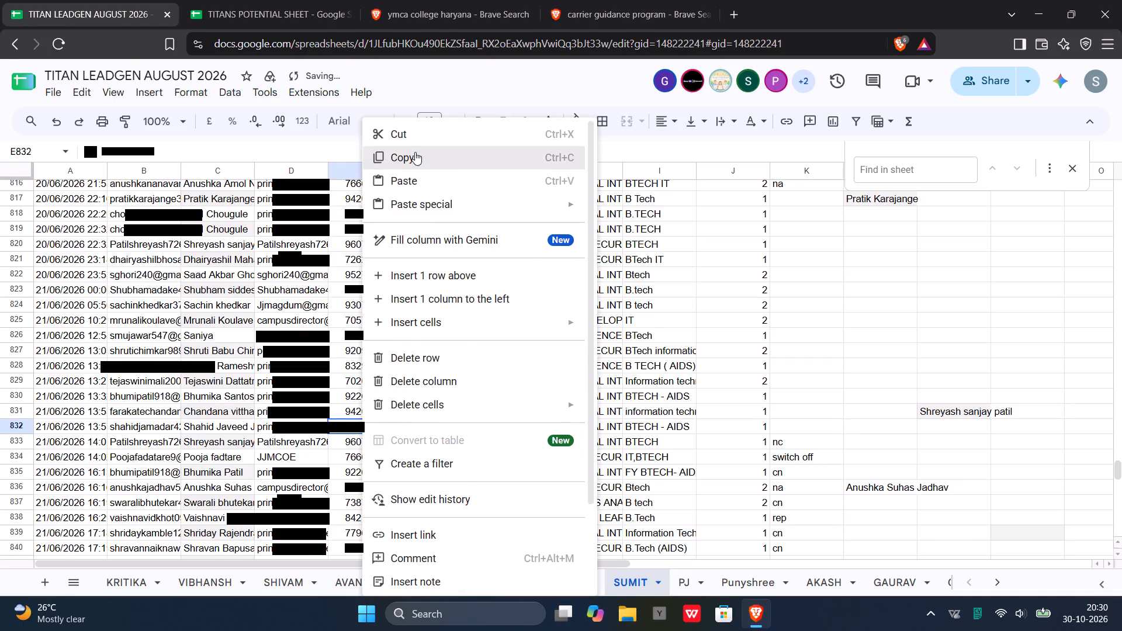
{"action": "right_click", "coordinate": [212, 426]}
{"action": "left_click", "coordinate": [266, 158]}
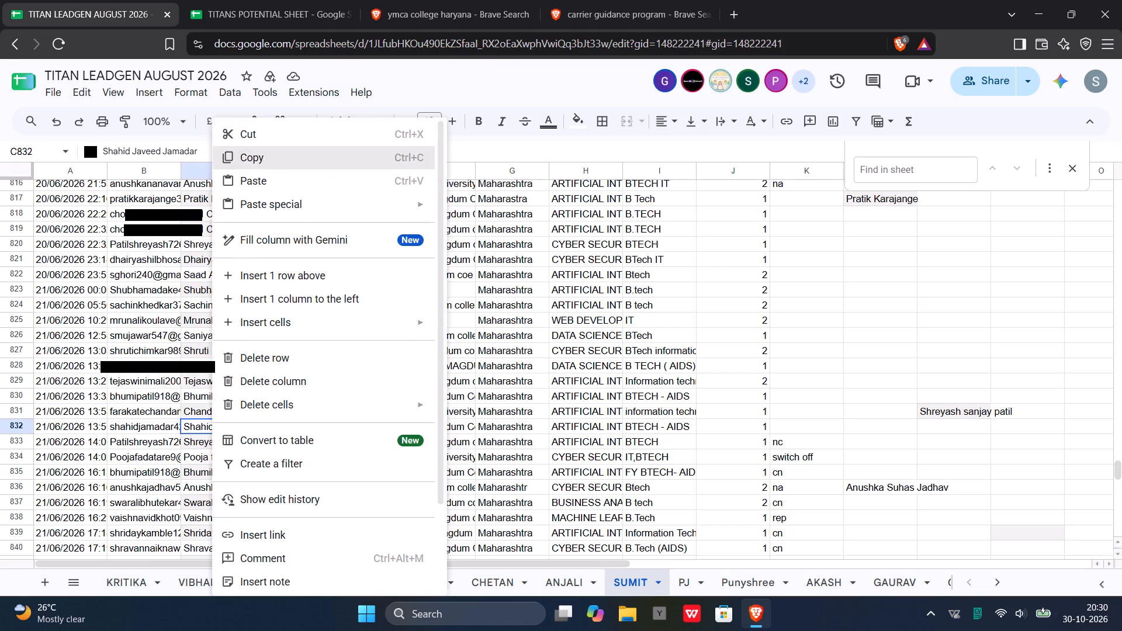
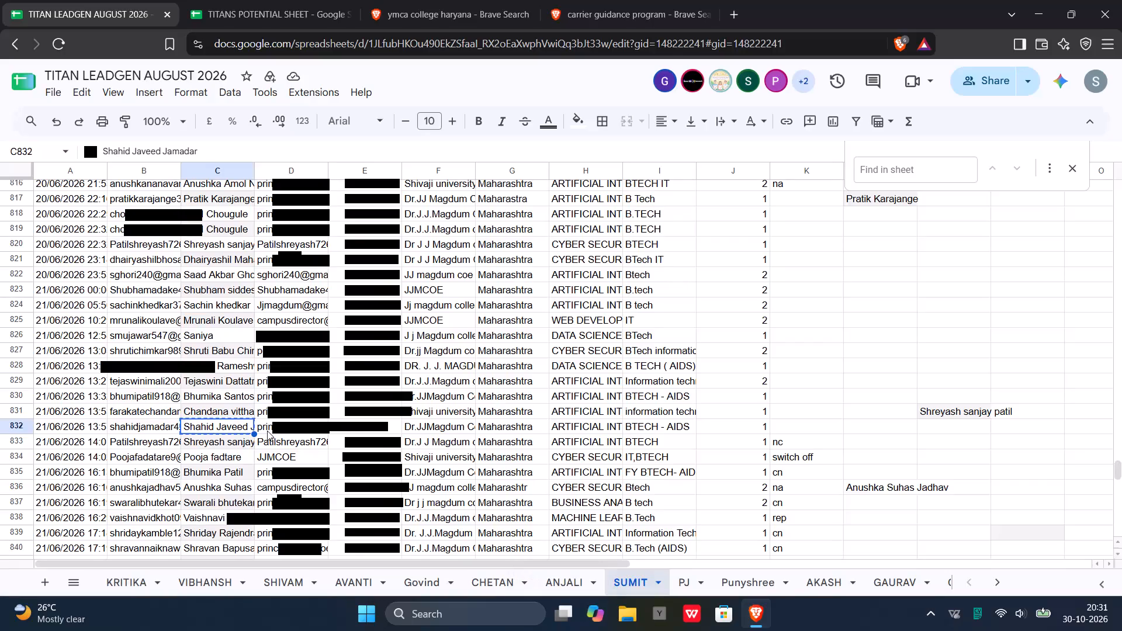
Select the phone number in row 832, then highlight that lead's row from column A through column M.
{"action": "left_click", "coordinate": [367, 427]}
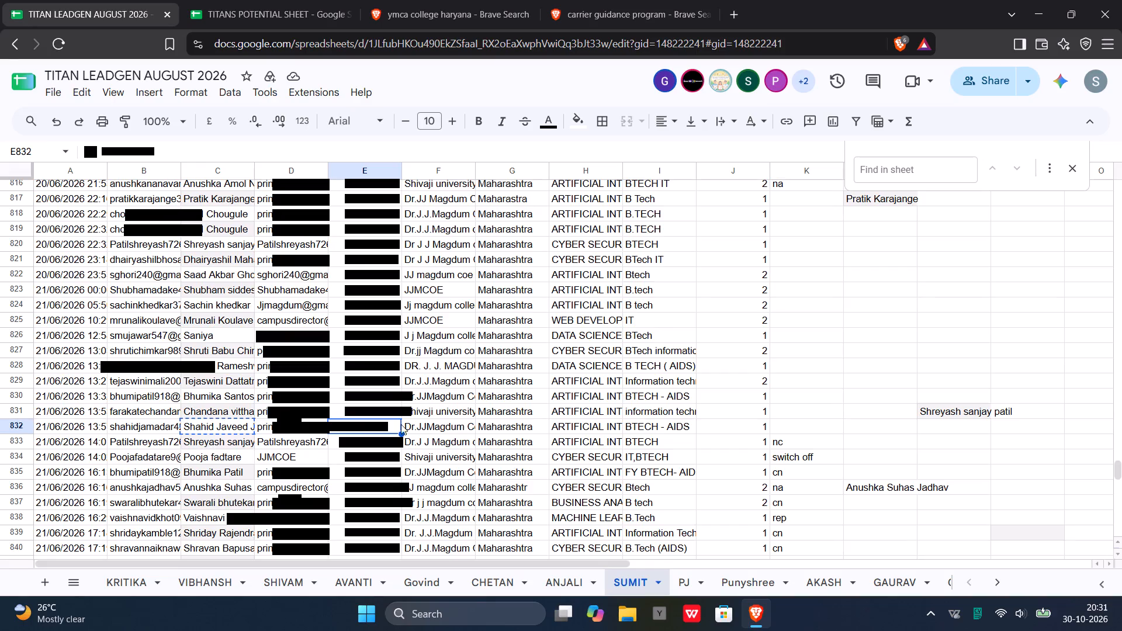
{"action": "left_click_drag", "start_coordinate": [102, 427], "coordinate": [129, 432]}
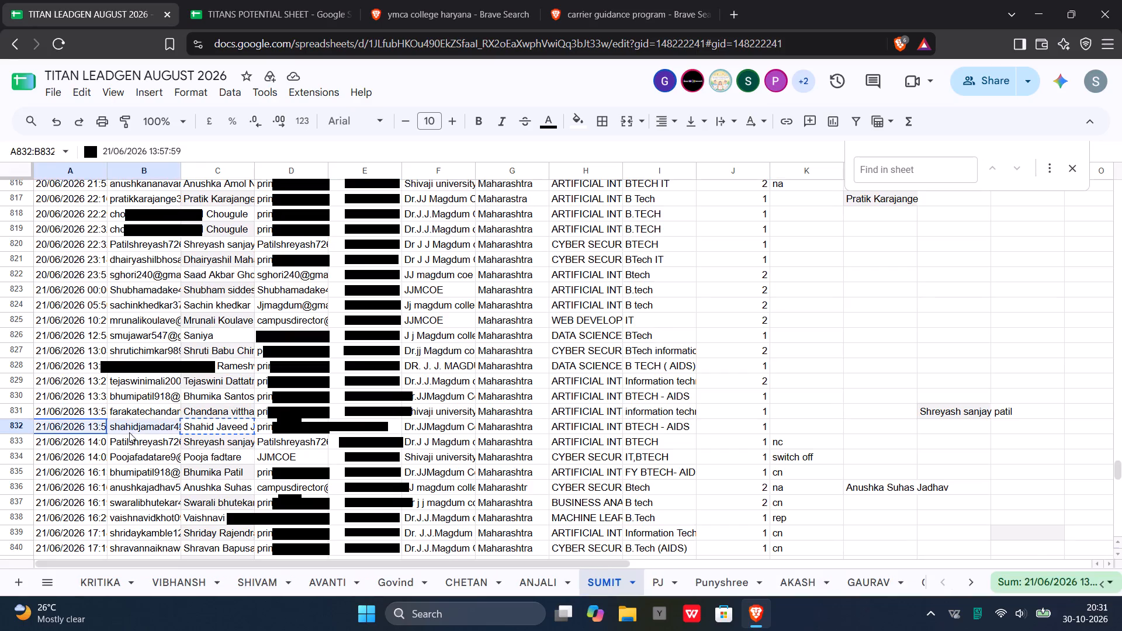
{"action": "left_click_drag", "start_coordinate": [129, 432], "coordinate": [971, 431]}
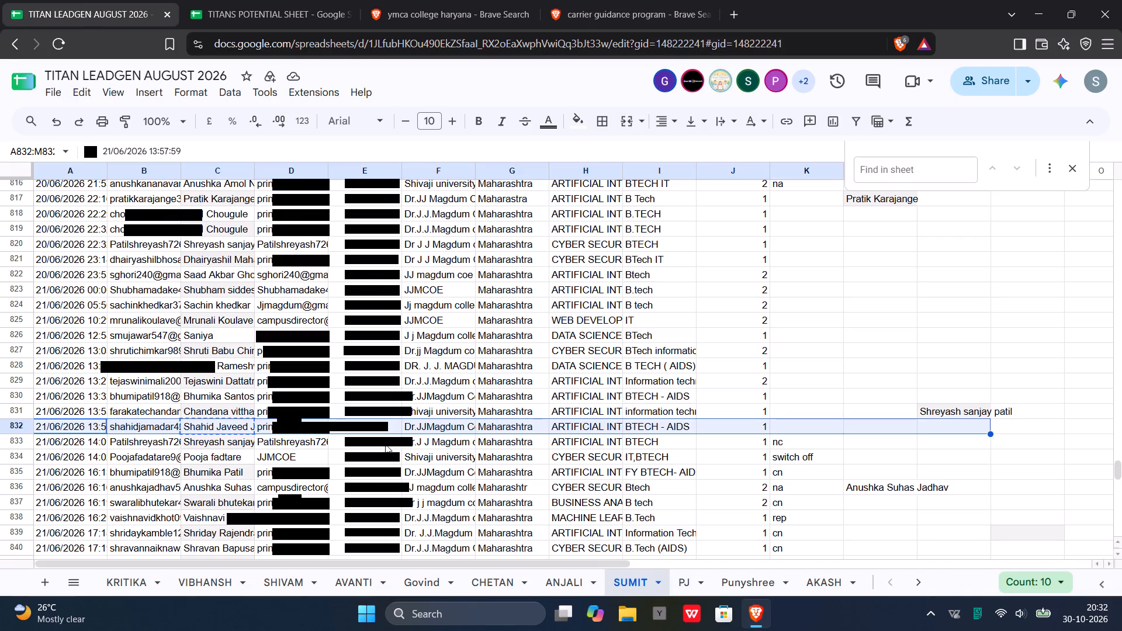
Copy the student's phone number from column E of row 832 again.
{"action": "left_click", "coordinate": [368, 445]}
{"action": "right_click", "coordinate": [358, 431]}
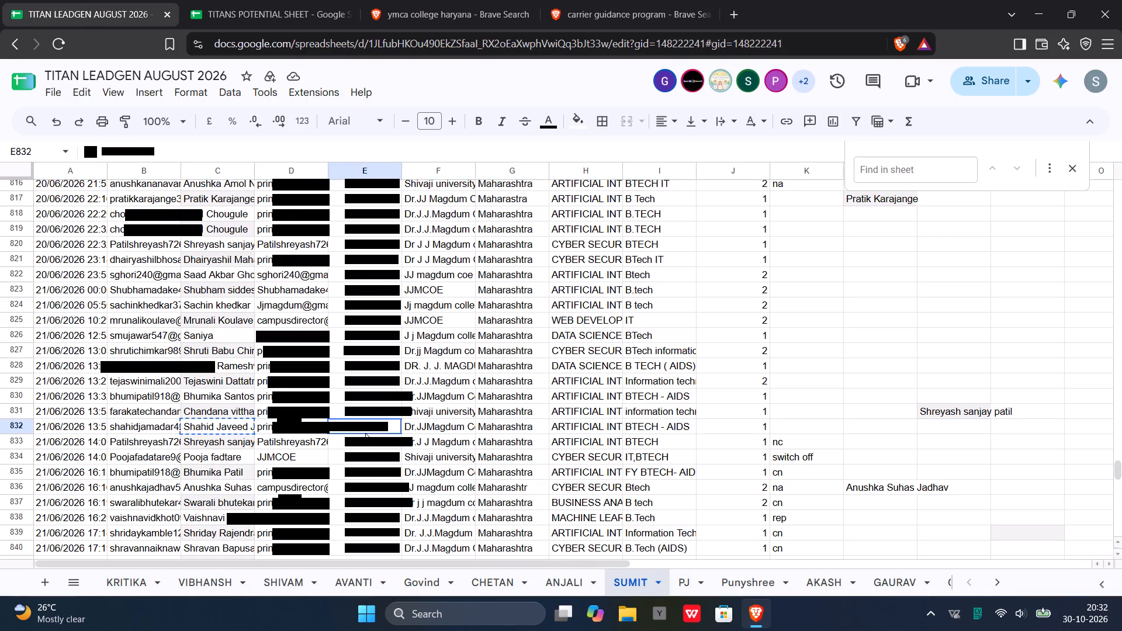
{"action": "left_click", "coordinate": [403, 154]}
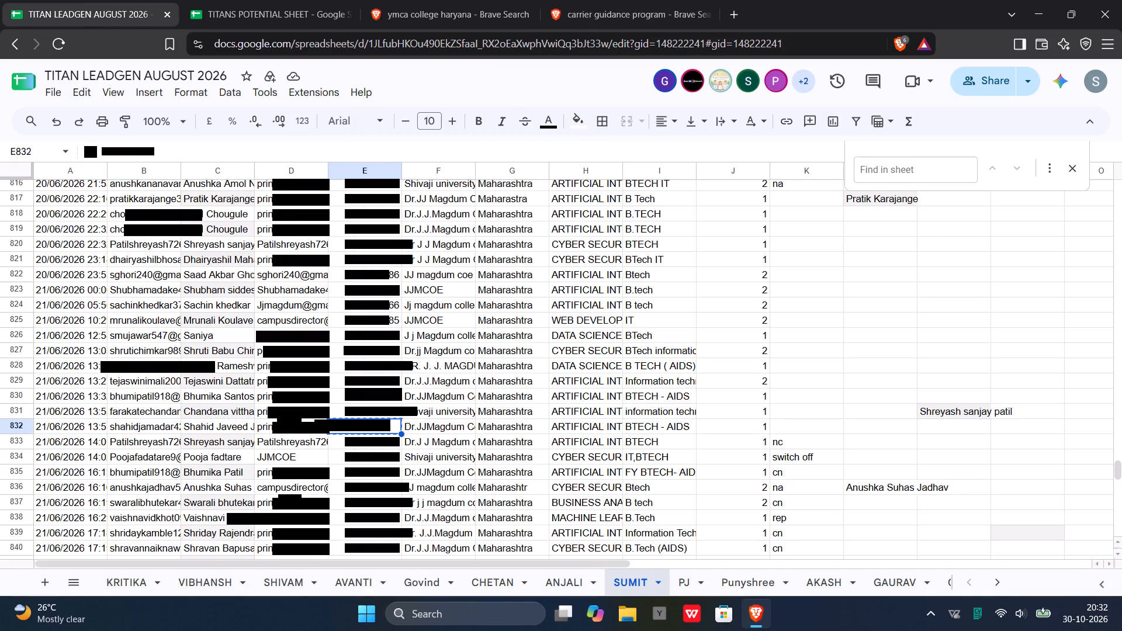
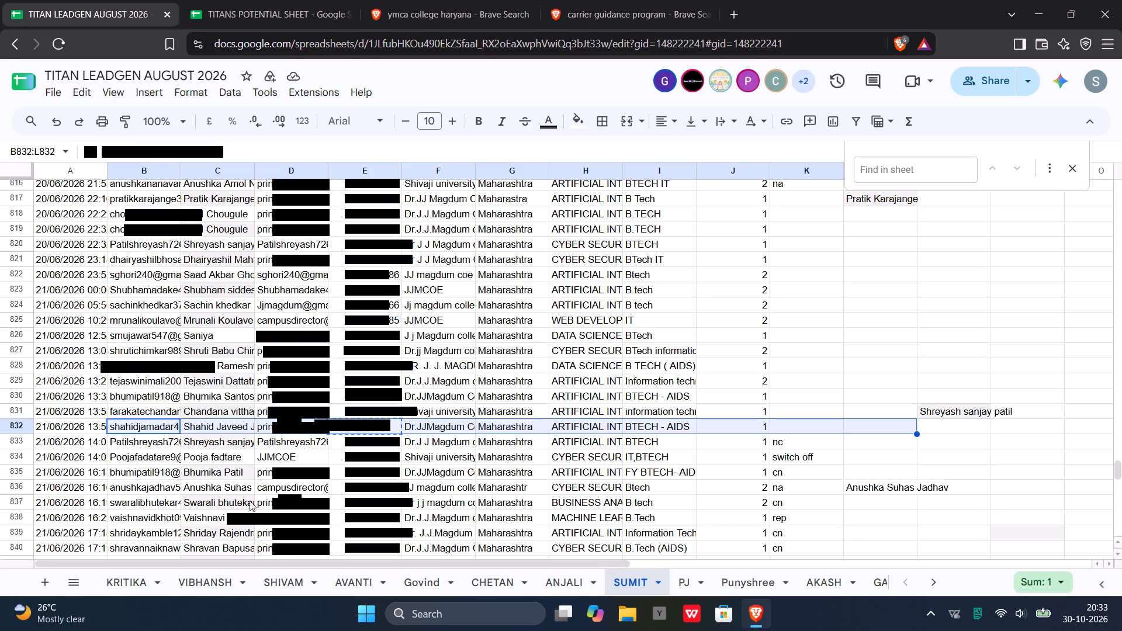
Copy the lead details in B832 to L832 and paste them starting at cell M829.
{"action": "right_click", "coordinate": [228, 427]}
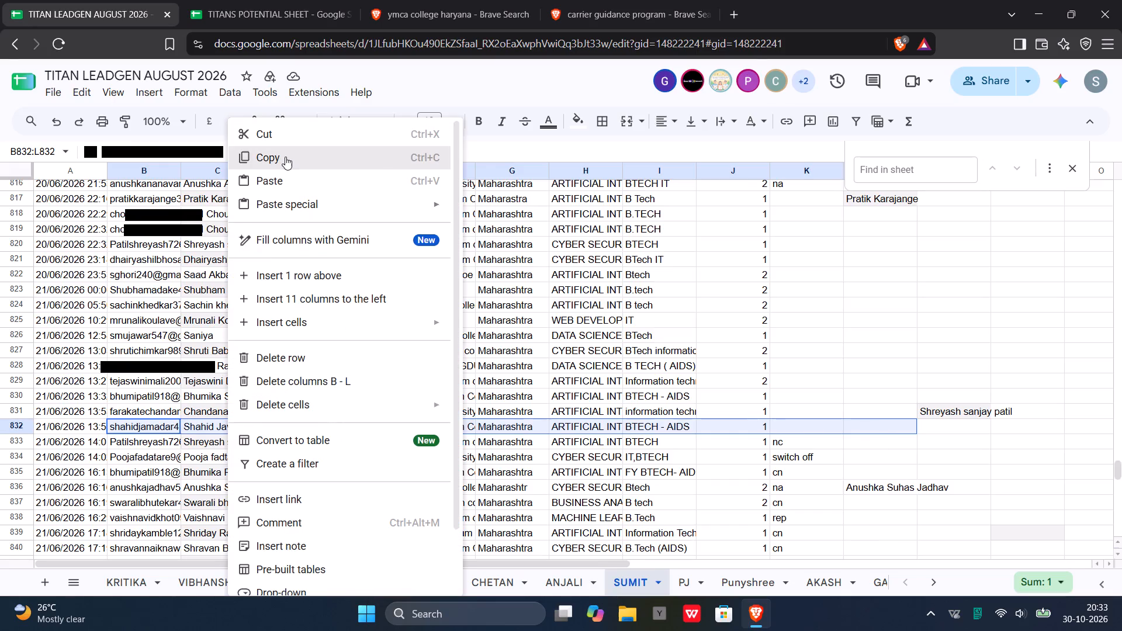
{"action": "left_click", "coordinate": [285, 156]}
{"action": "left_click", "coordinate": [950, 380]}
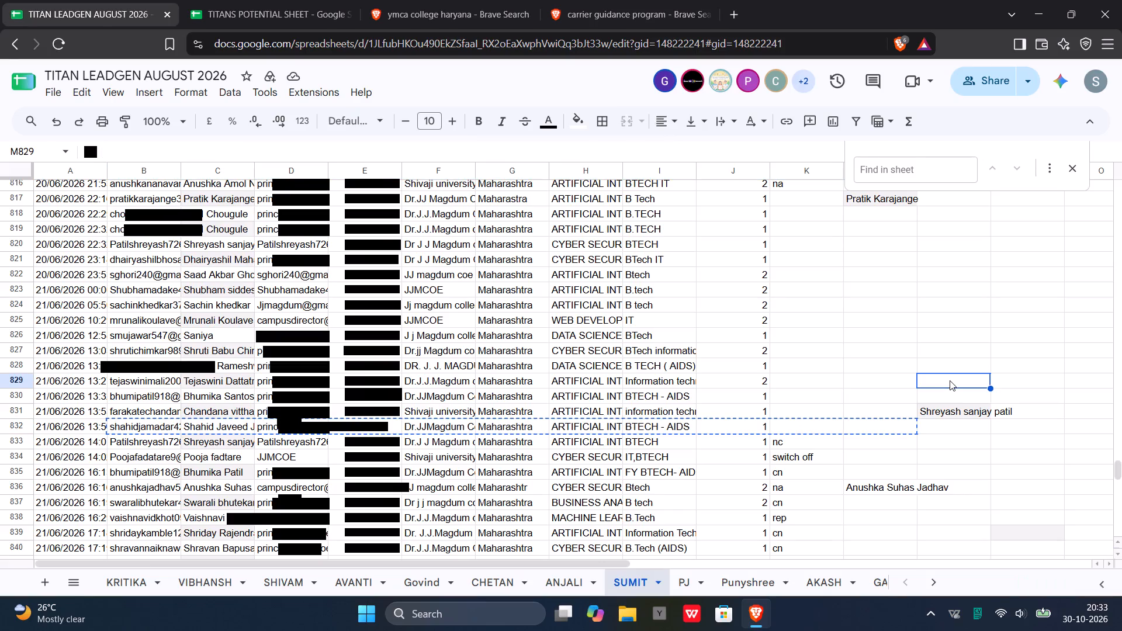
{"action": "key", "text": "ctrl+v"}
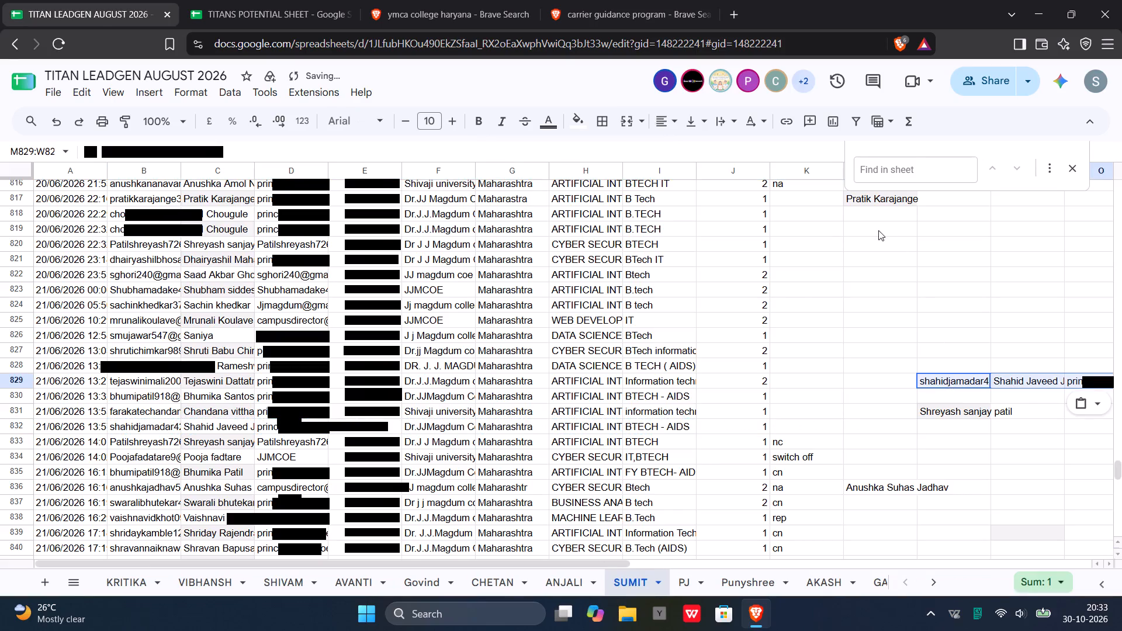
{"action": "left_click", "coordinate": [869, 226]}
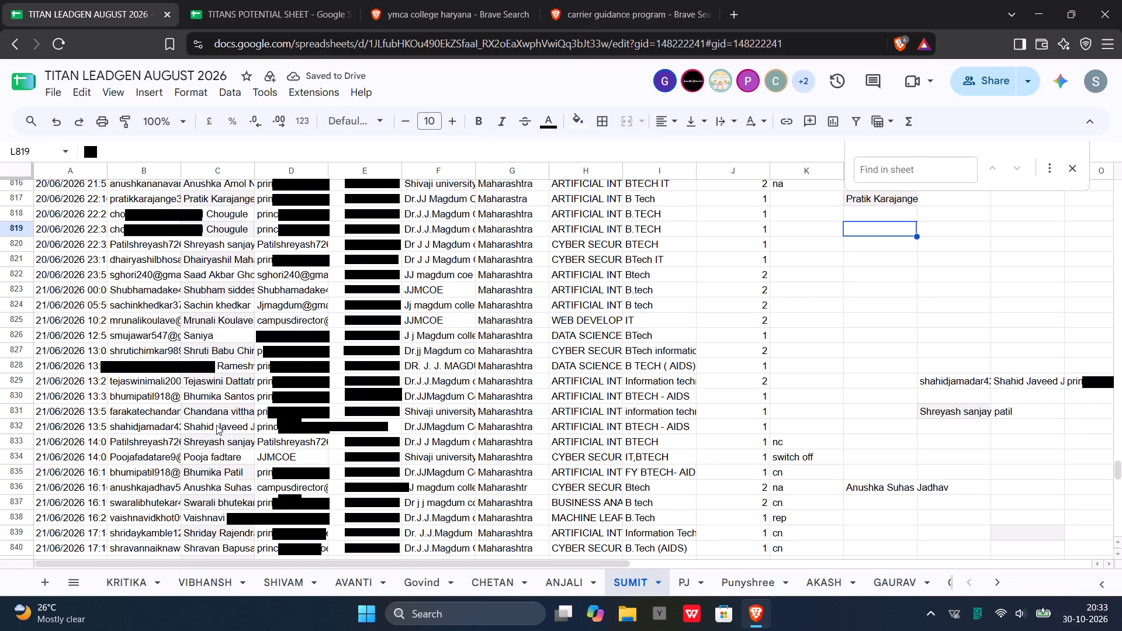
Copy the student's name from C832 and paste it into cell M824.
{"action": "right_click", "coordinate": [216, 425]}
{"action": "left_click", "coordinate": [280, 157]}
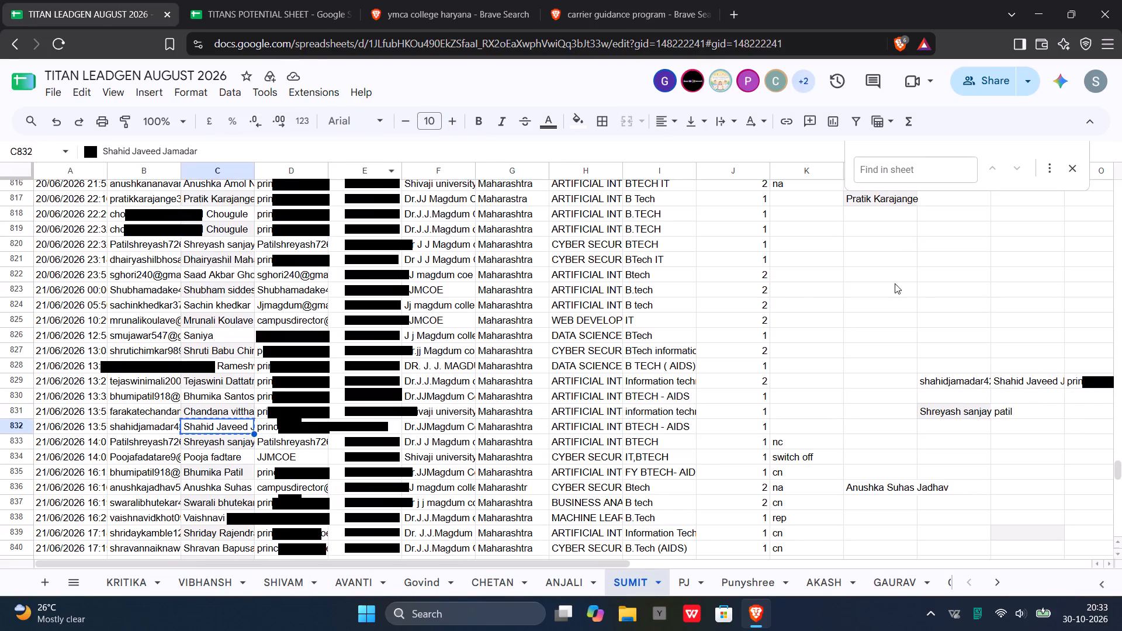
{"action": "left_click", "coordinate": [923, 307]}
{"action": "key", "text": "ctrl+v"}
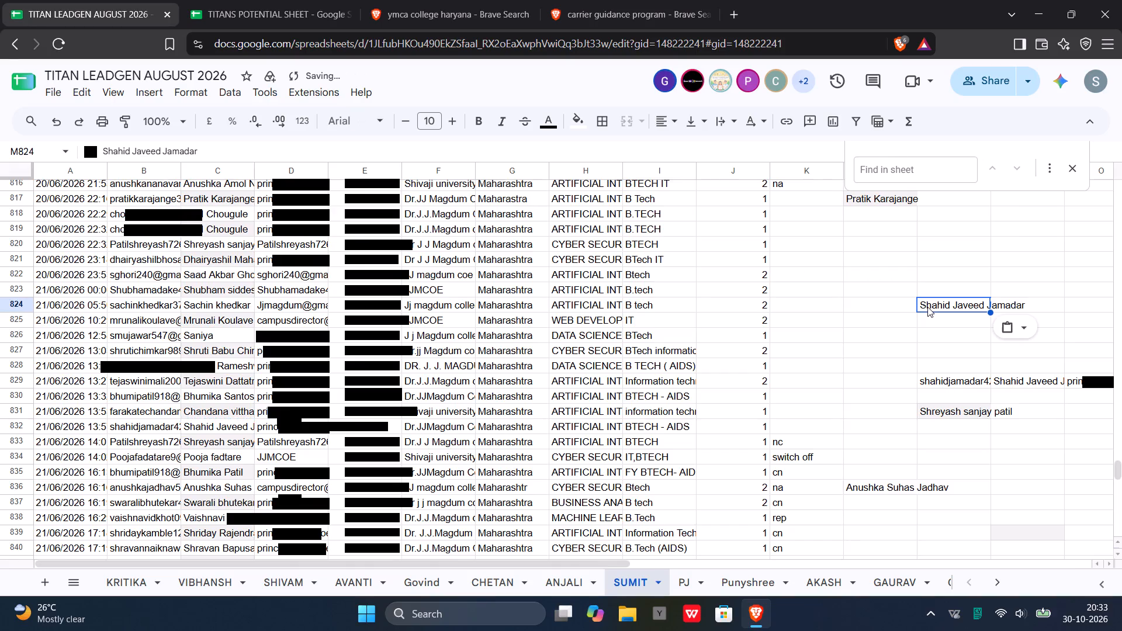
{"action": "left_click", "coordinate": [974, 331]}
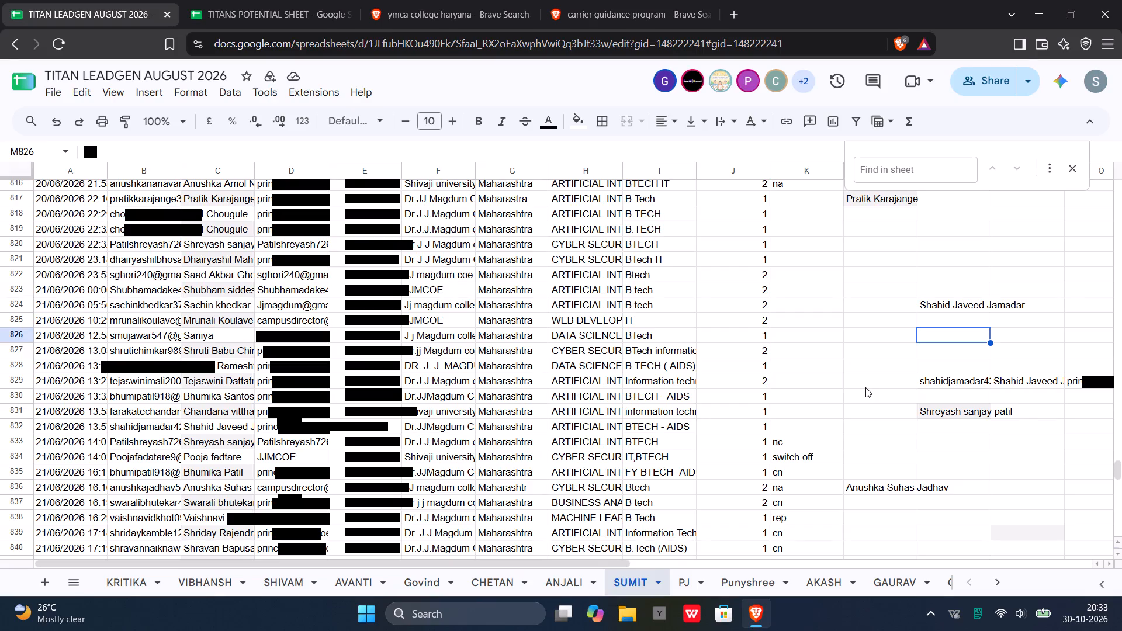
Clear the student names from cells M824 and M831.
{"action": "left_click", "coordinate": [939, 308]}
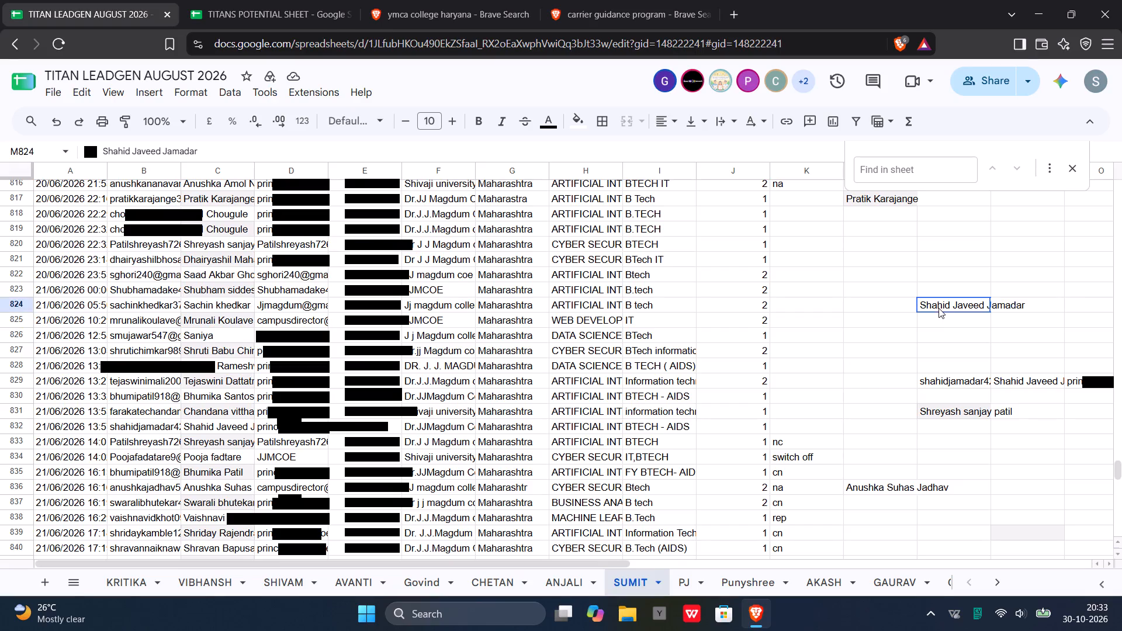
{"action": "key", "text": "BackSpace"}
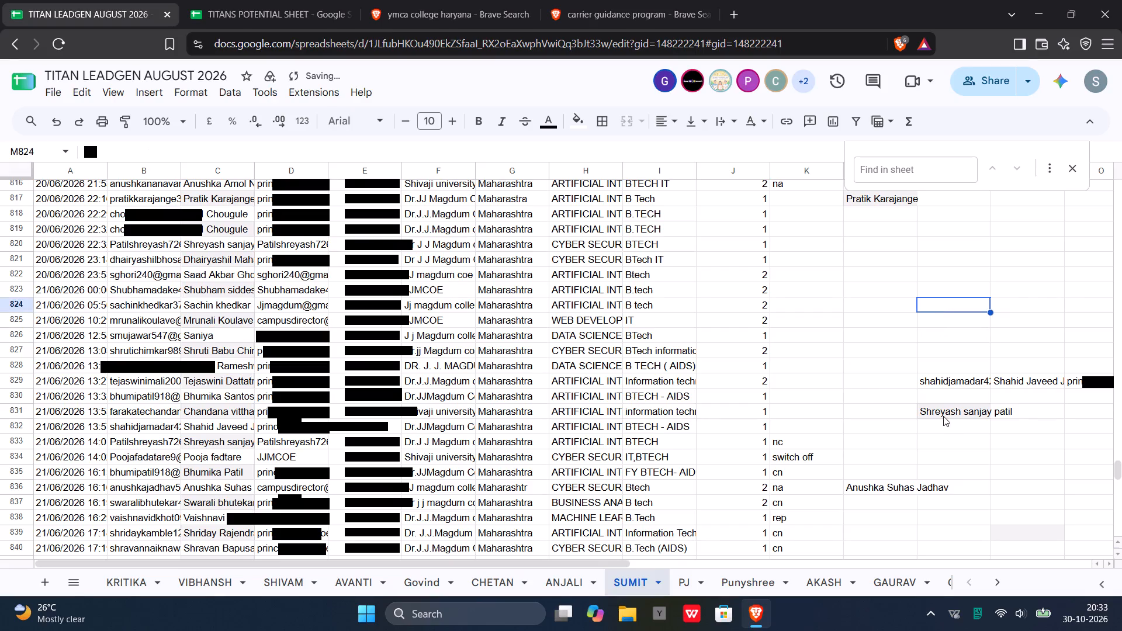
{"action": "left_click", "coordinate": [943, 415]}
{"action": "key", "text": "BackSpace"}
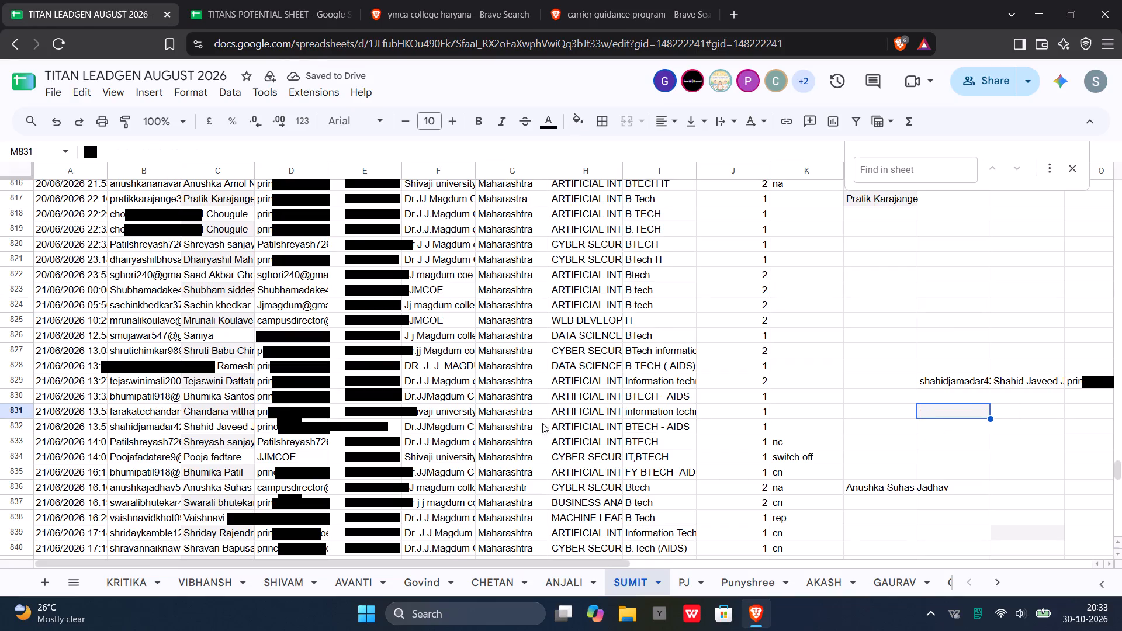
Record the call status "na" in column K of row 832.
{"action": "left_click", "coordinate": [787, 420]}
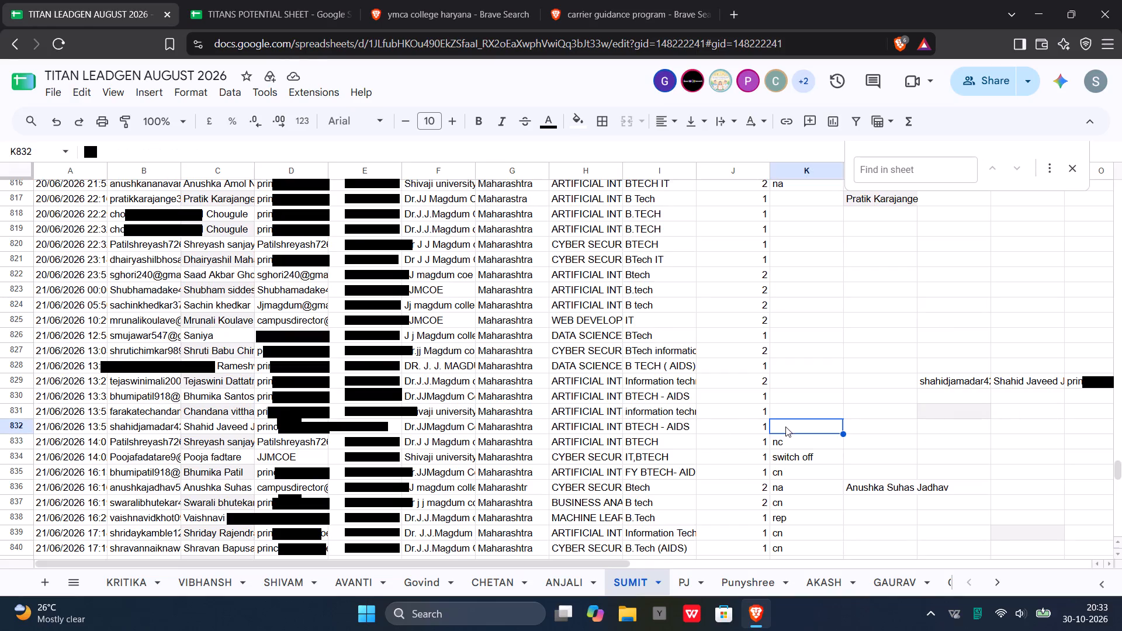
{"action": "key", "text": "n"}
{"action": "key", "text": "a"}
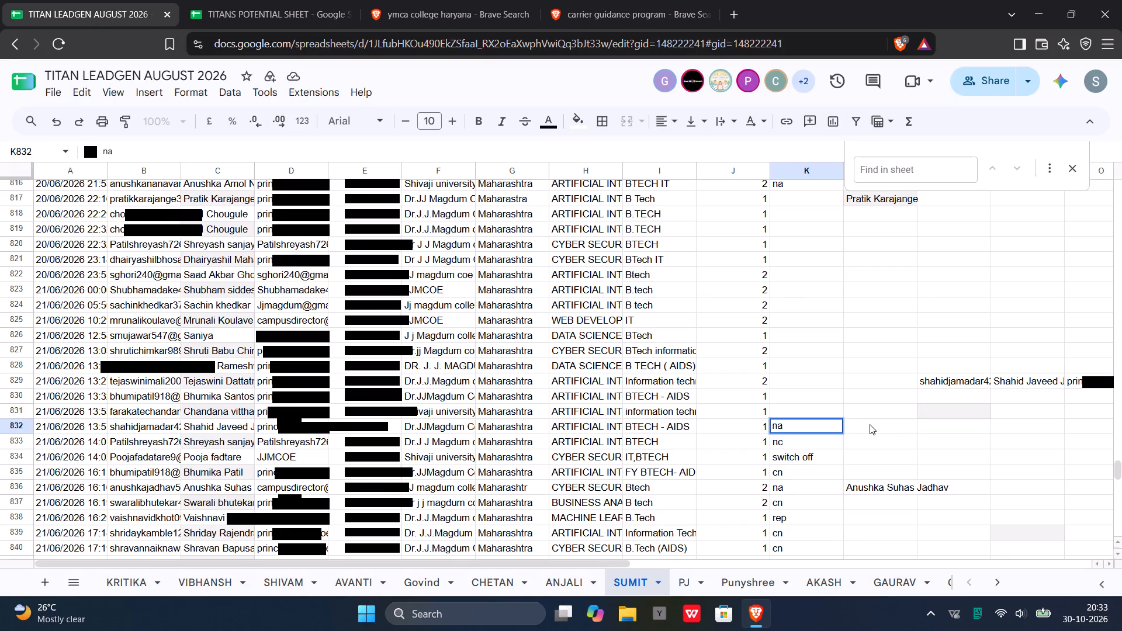
{"action": "left_click", "coordinate": [881, 419]}
Paste the row 832 student's name from the clipboard history into cell L832.
{"action": "left_click", "coordinate": [874, 428]}
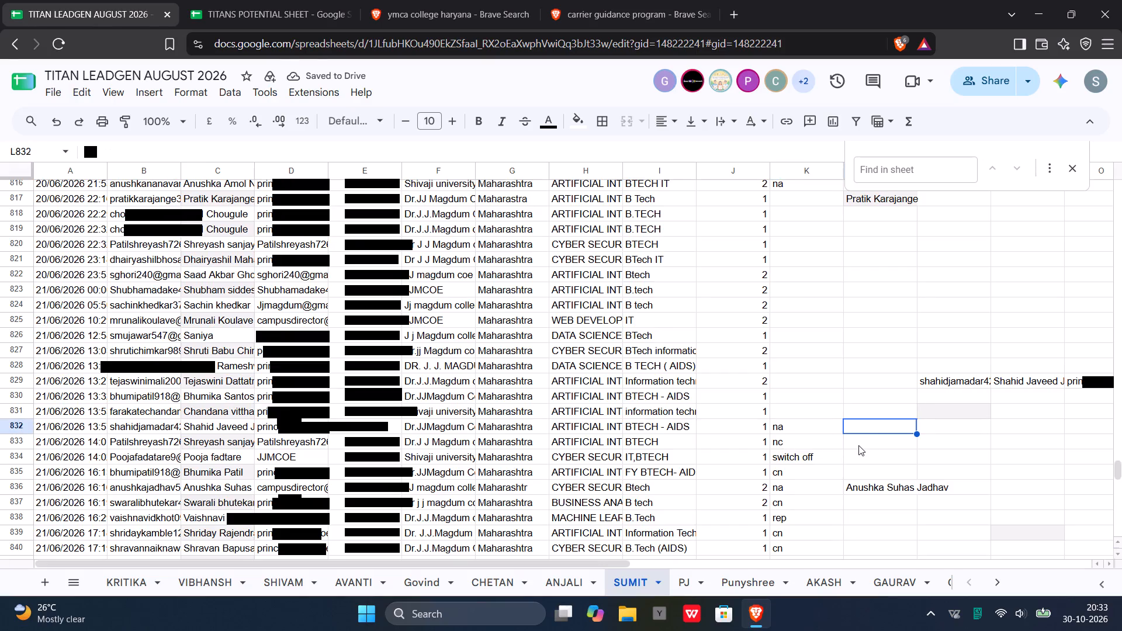
{"action": "key", "text": "super+v"}
{"action": "left_click", "coordinate": [104, 206]}
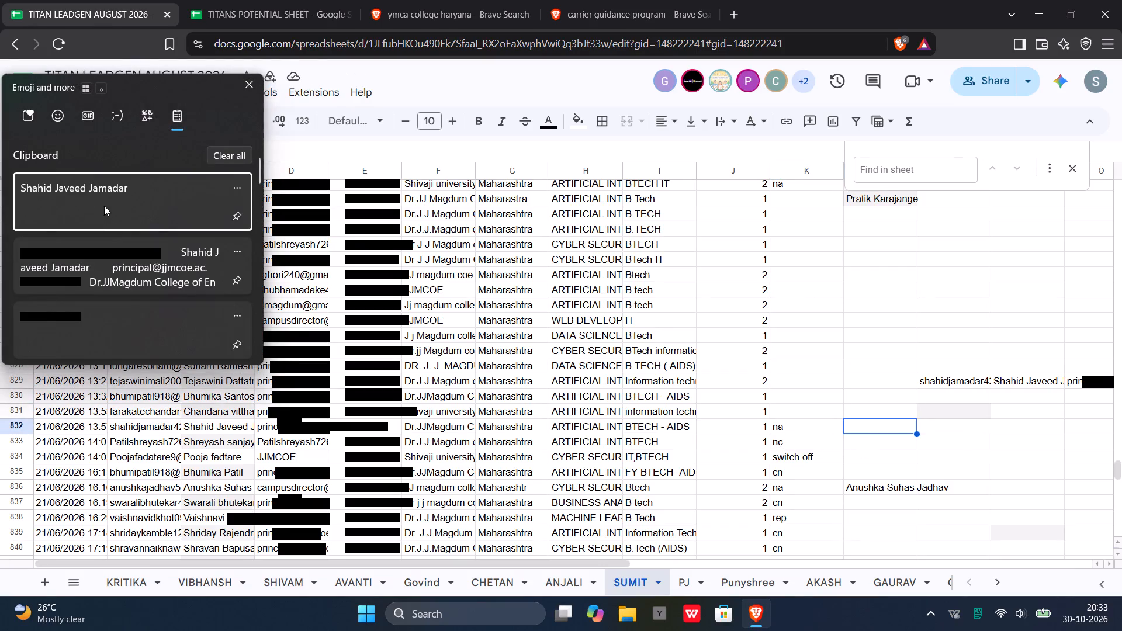
{"action": "key", "text": "ctrl+v"}
{"action": "left_click", "coordinate": [821, 366]}
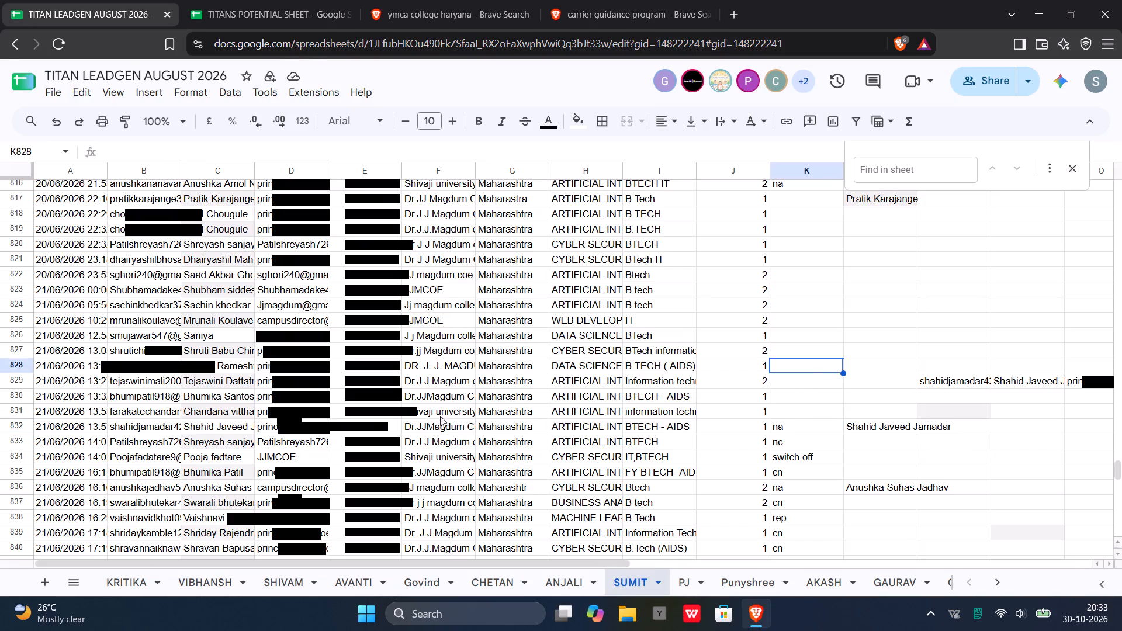
Copy the student's name and phone number from row 831, and paste the name into cell L831.
{"action": "right_click", "coordinate": [221, 411]}
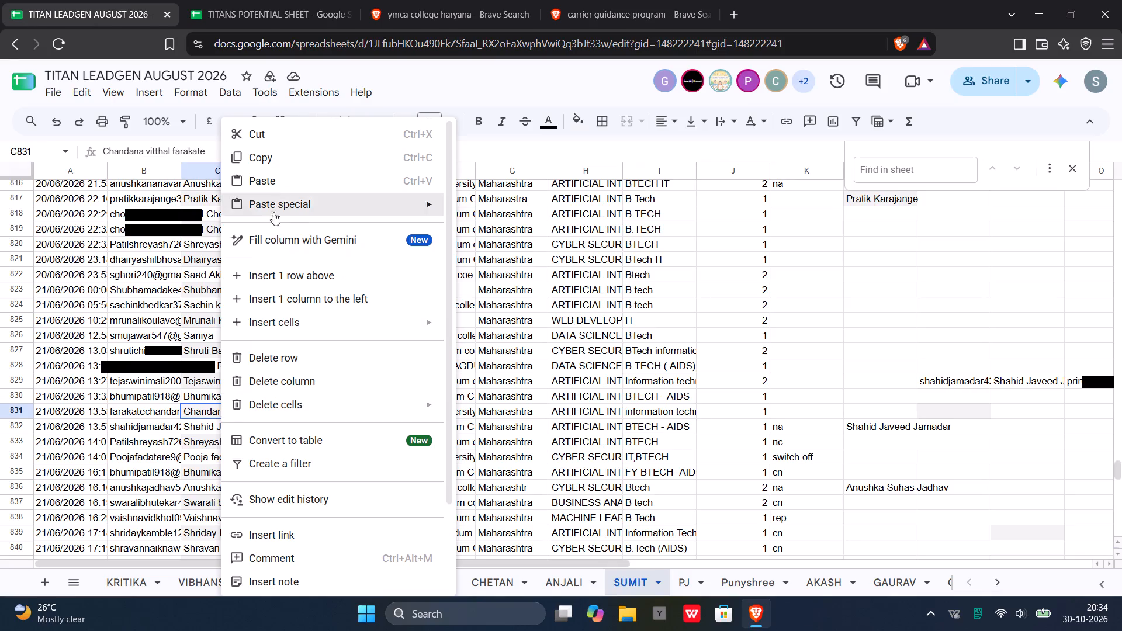
{"action": "left_click", "coordinate": [288, 160]}
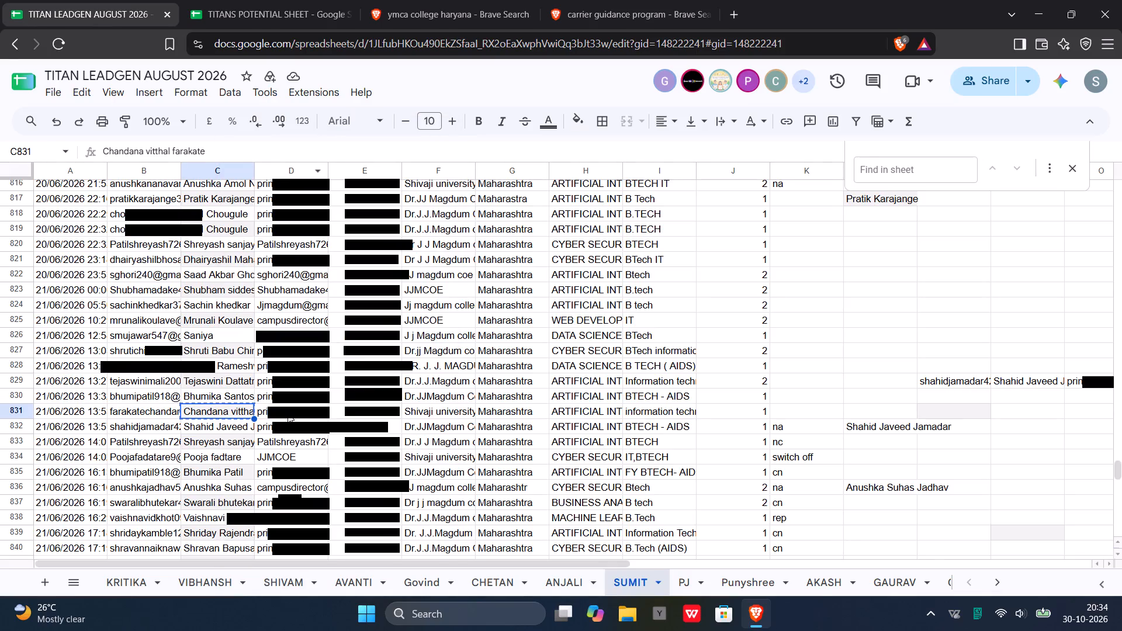
{"action": "right_click", "coordinate": [355, 411]}
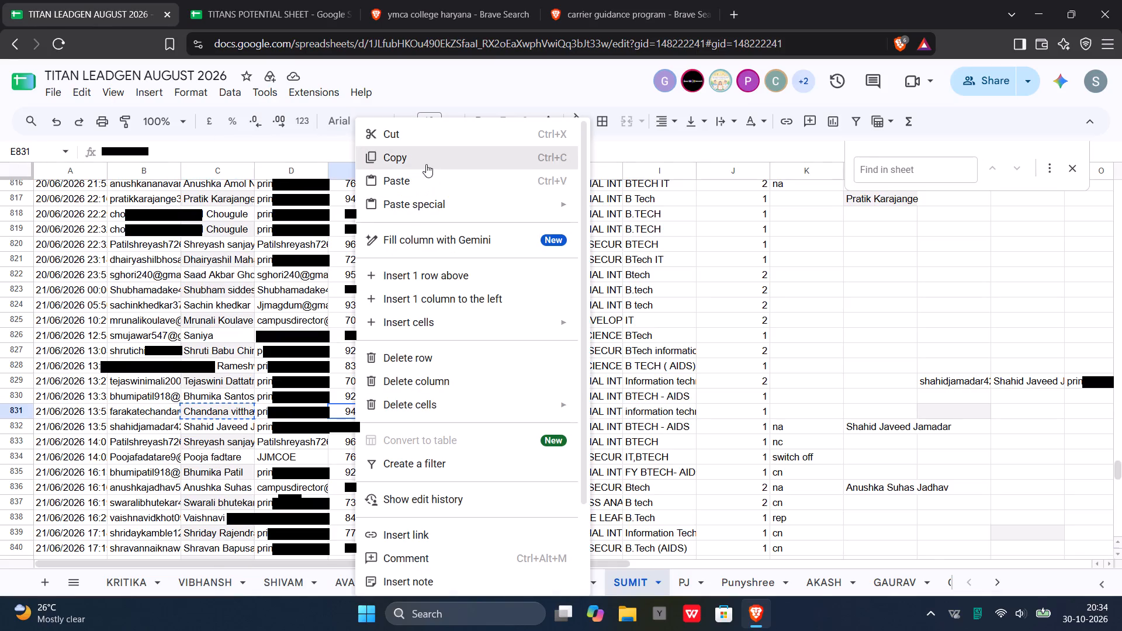
{"action": "left_click", "coordinate": [426, 164]}
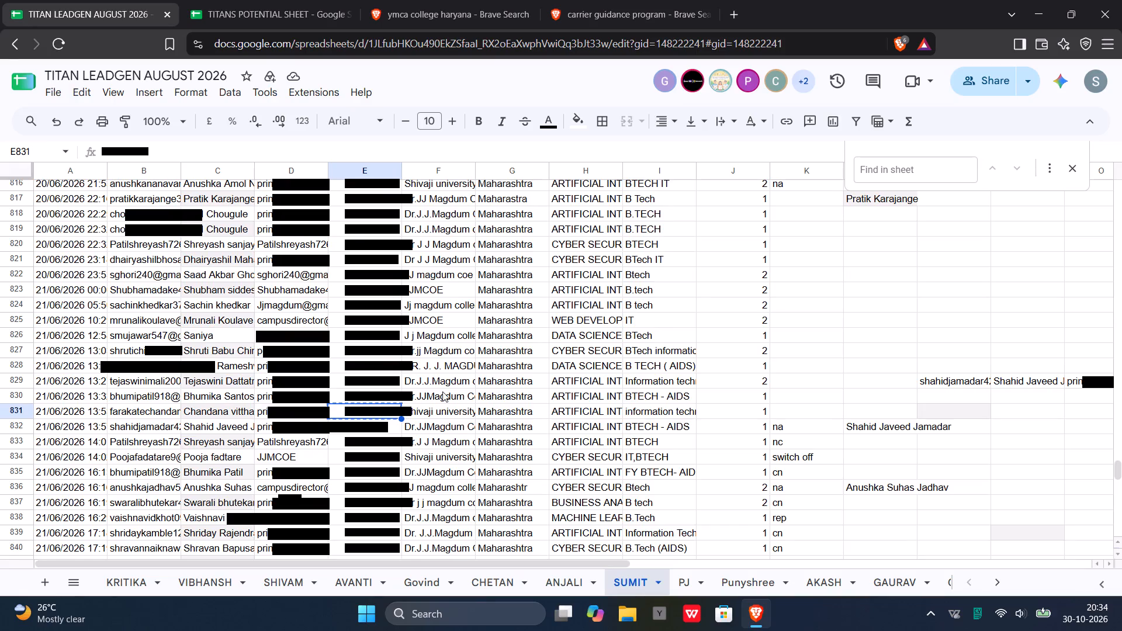
{"action": "left_click", "coordinate": [799, 410]}
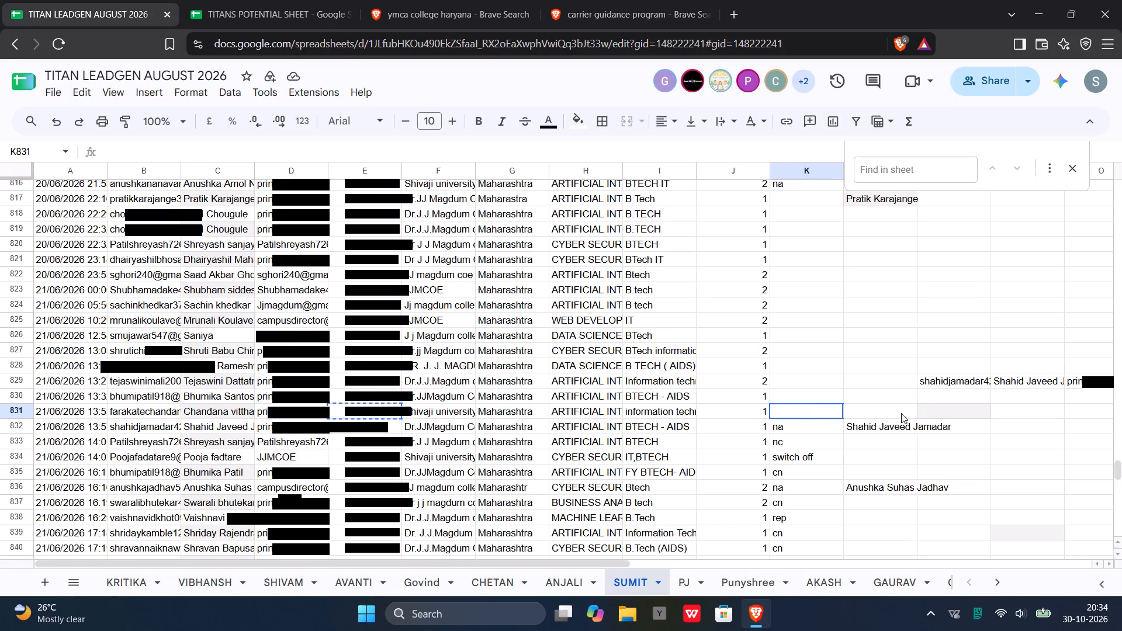
{"action": "left_click", "coordinate": [901, 412]}
{"action": "key", "text": "super+v"}
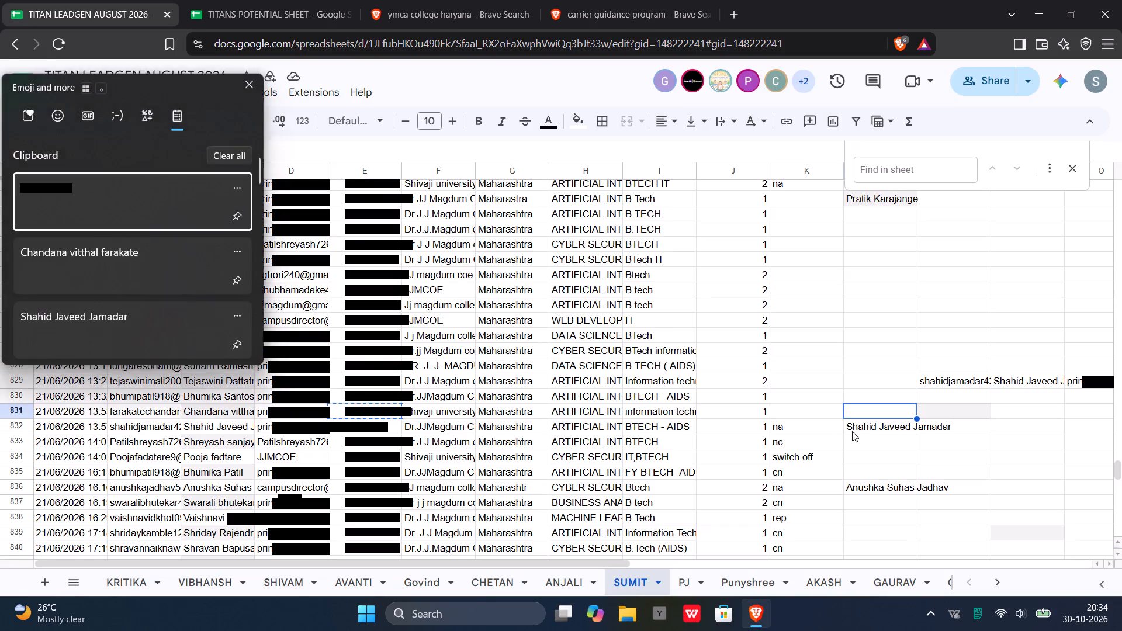
{"action": "left_click", "coordinate": [77, 266]}
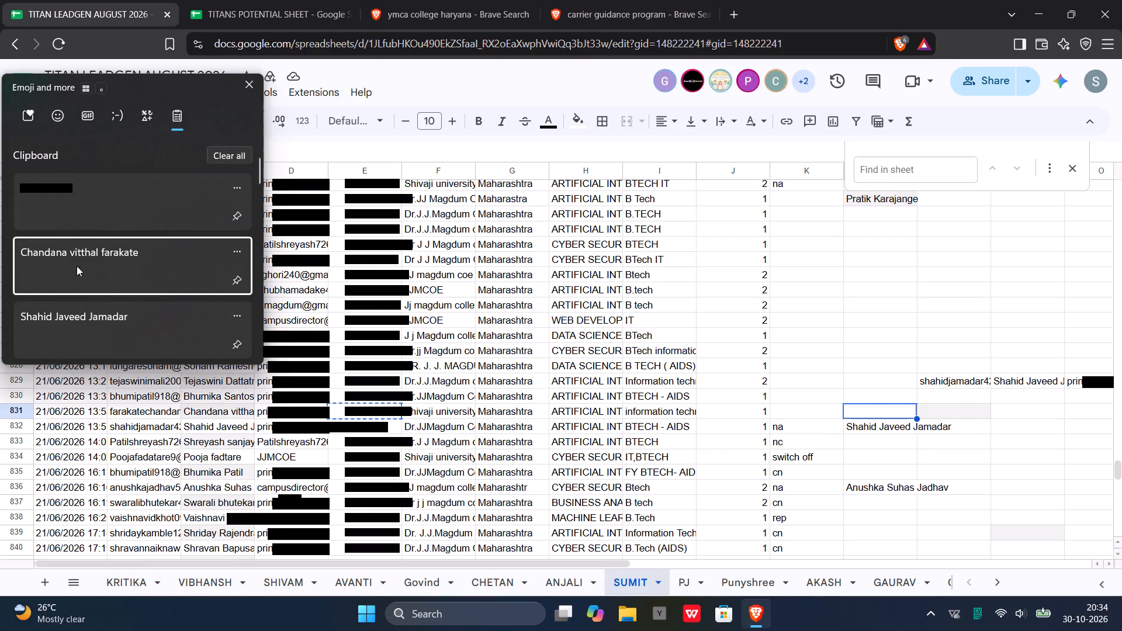
{"action": "key", "text": "ctrl+v"}
{"action": "left_click", "coordinate": [997, 469]}
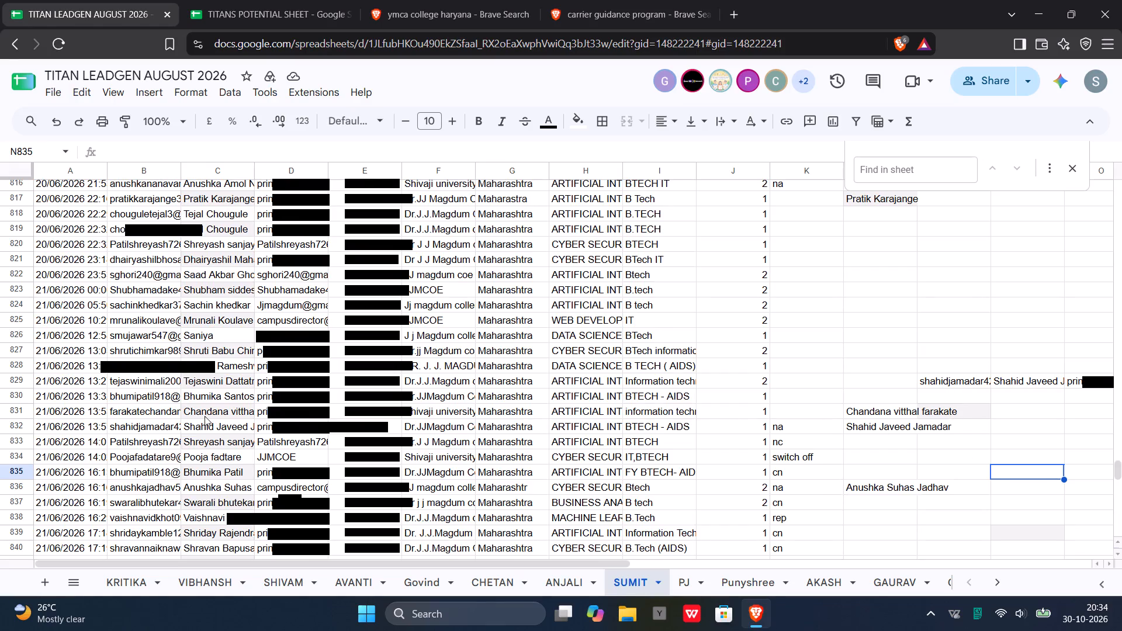
Select the phone number in row 831 and record the call status "no network" in column K.
{"action": "left_click", "coordinate": [379, 408]}
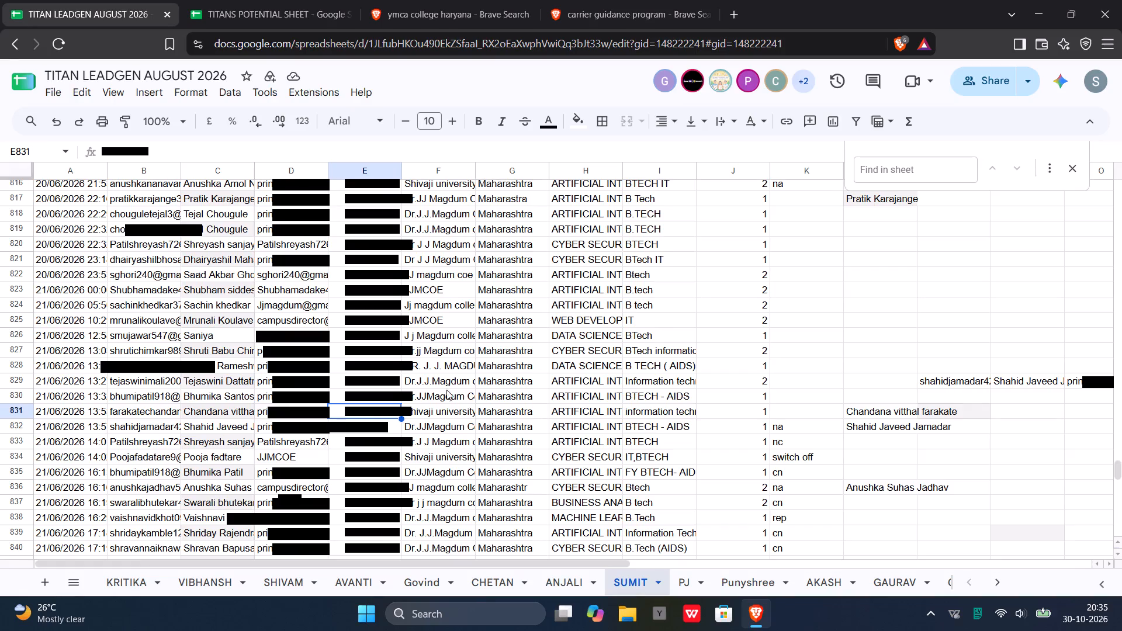
{"action": "left_click", "coordinate": [797, 411]}
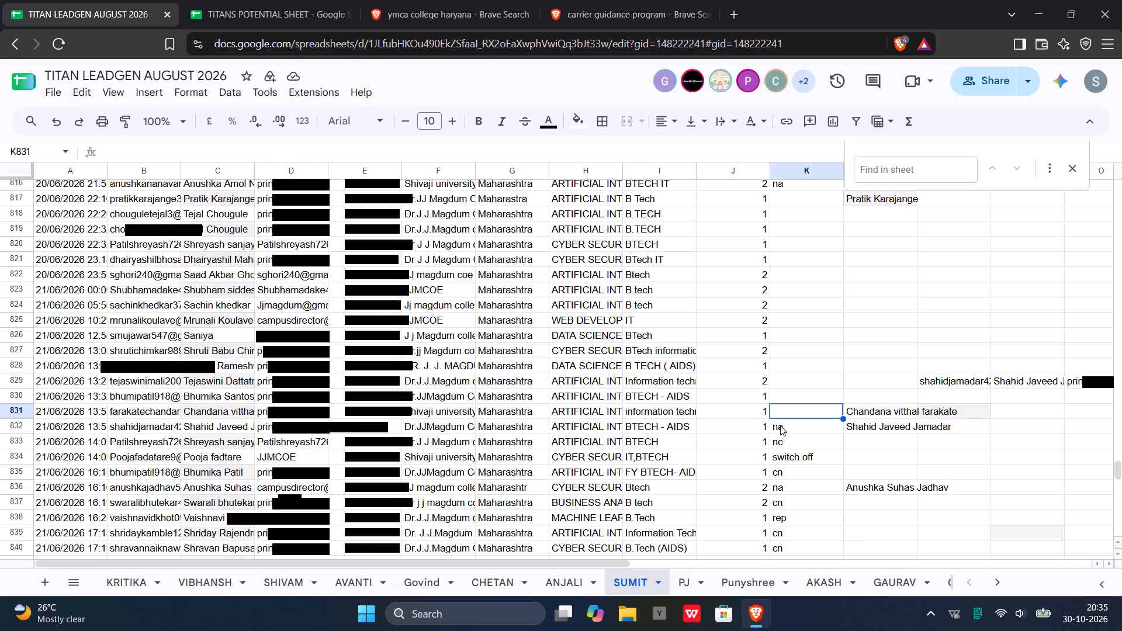
{"action": "type", "text": "no"}
{"action": "key", "text": "space"}
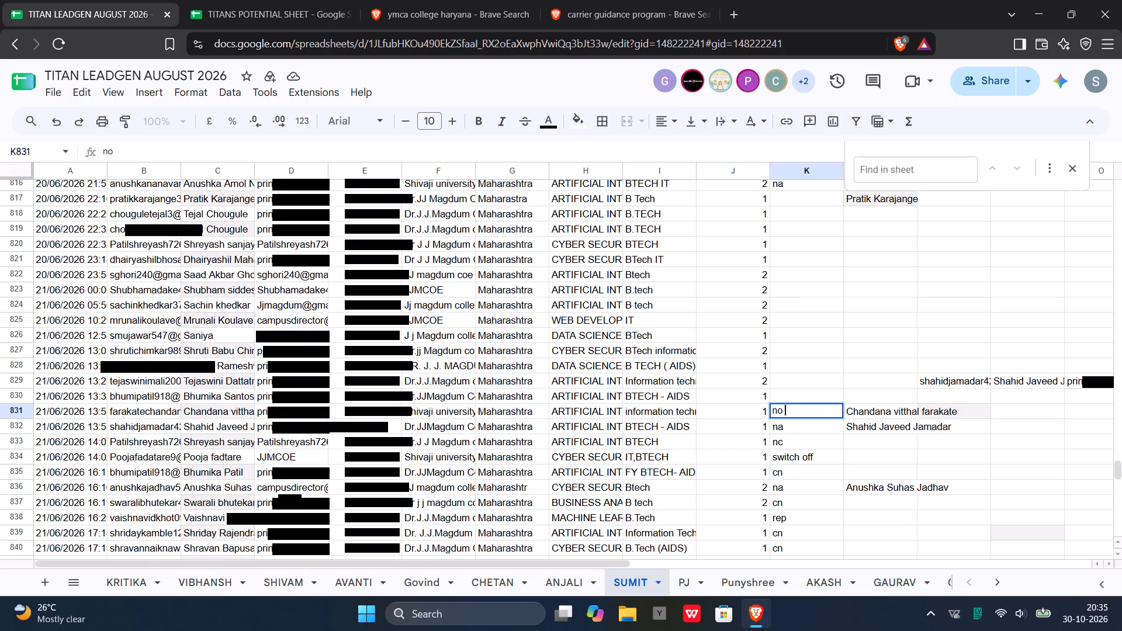
{"action": "type", "text": "new"}
{"action": "key", "text": "BackSpace"}
{"action": "type", "text": "twork"}
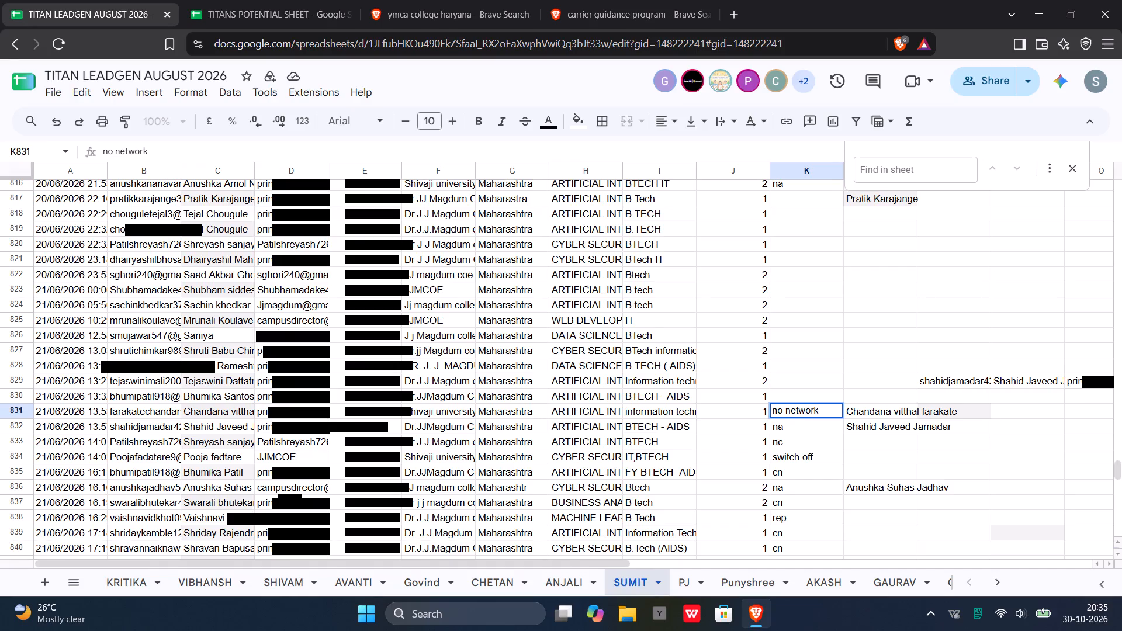
{"action": "left_click", "coordinate": [809, 389]}
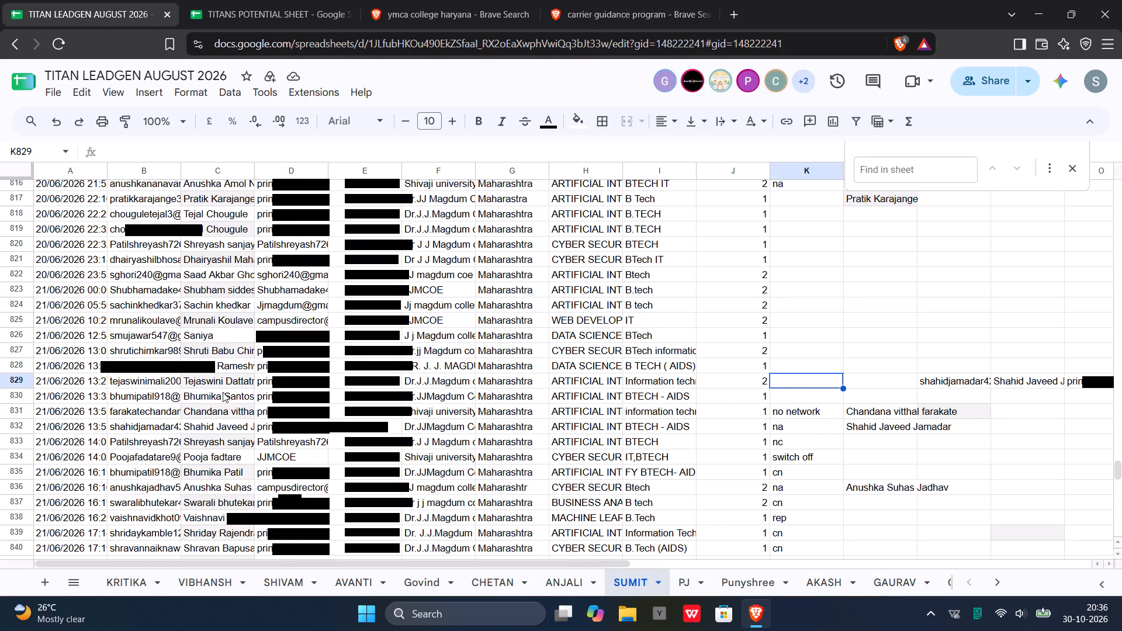
Record the call status "rep" in column K of row 830.
{"action": "left_click", "coordinate": [805, 394]}
{"action": "key", "text": "r"}
{"action": "type", "text": "ep"}
{"action": "left_click", "coordinate": [797, 375]}
Copy the student's name and phone number from columns C and E of row 829.
{"action": "right_click", "coordinate": [213, 382]}
{"action": "left_click", "coordinate": [262, 158]}
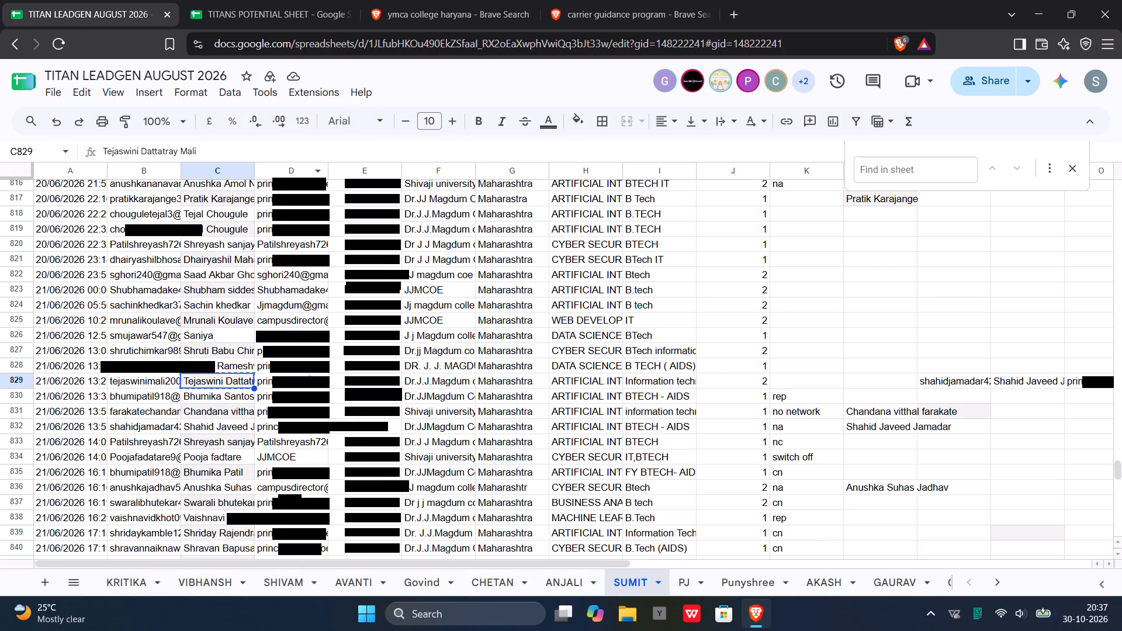
{"action": "right_click", "coordinate": [388, 381]}
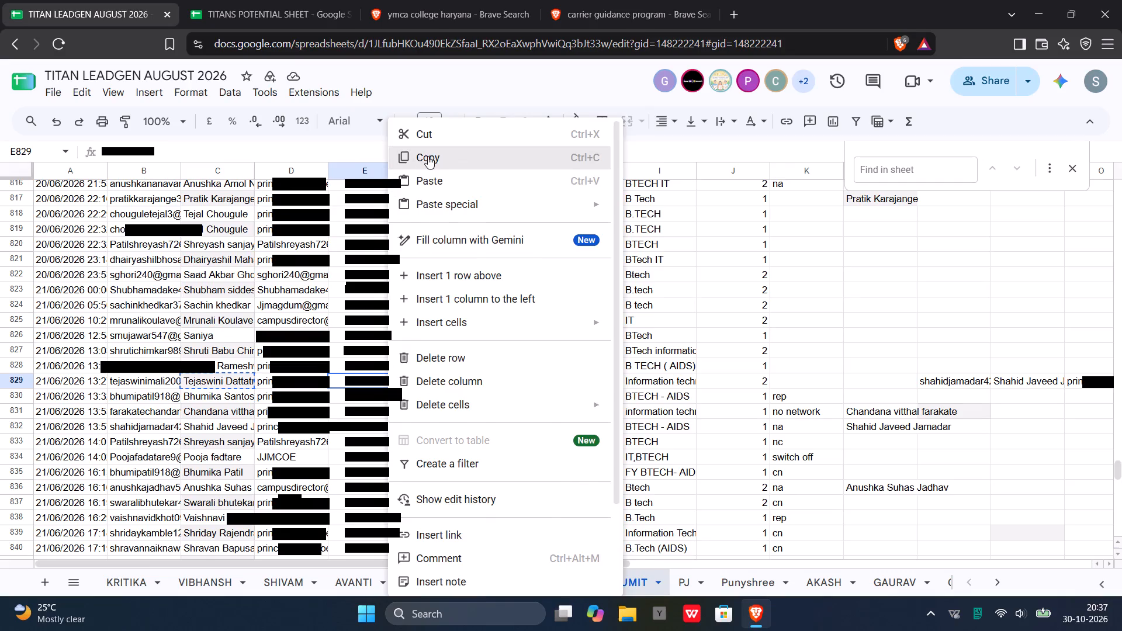
{"action": "left_click", "coordinate": [428, 156]}
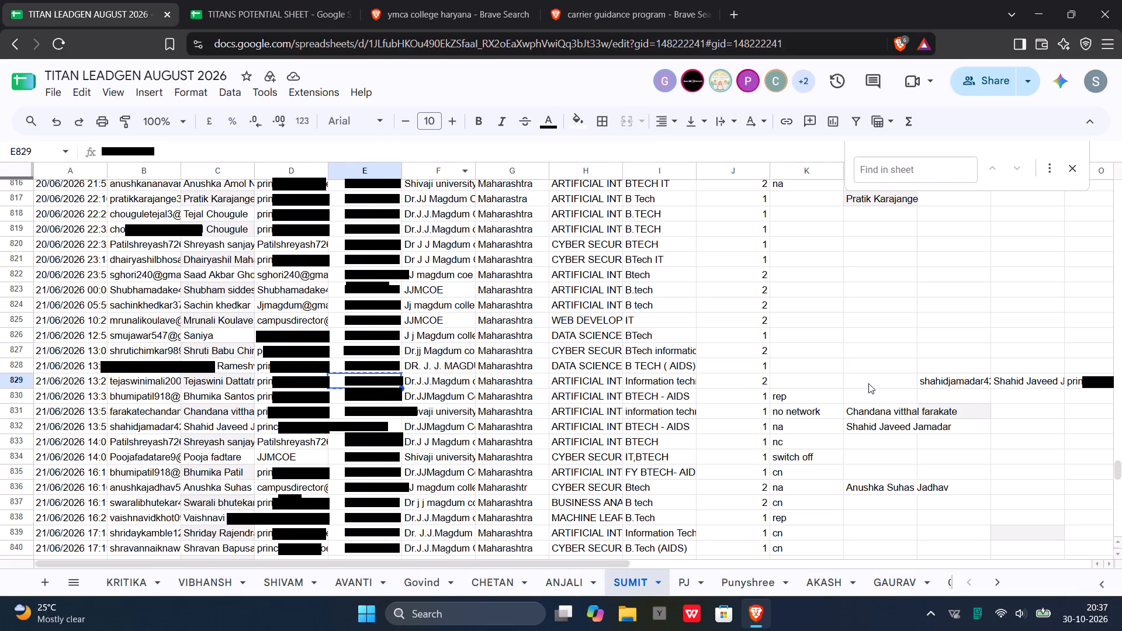
Clear the stray pasted entries from cells M829, N829 and O829.
{"action": "left_click", "coordinate": [944, 383]}
{"action": "key", "text": "BackSpace"}
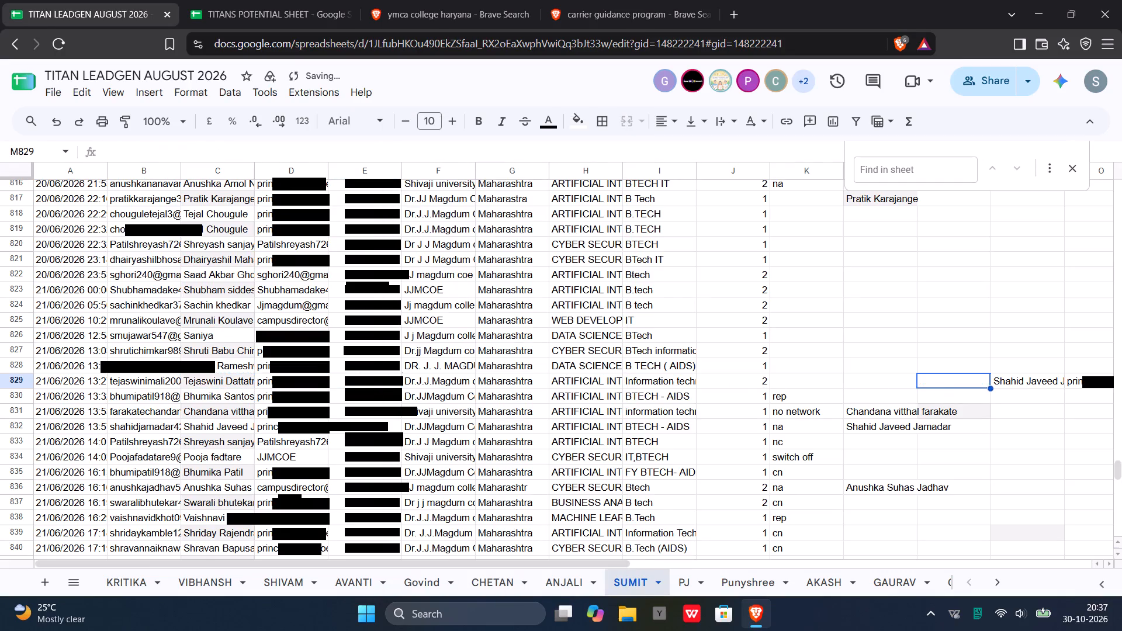
{"action": "left_click", "coordinate": [1019, 379]}
{"action": "key", "text": "BackSpace"}
{"action": "left_click", "coordinate": [1094, 380]}
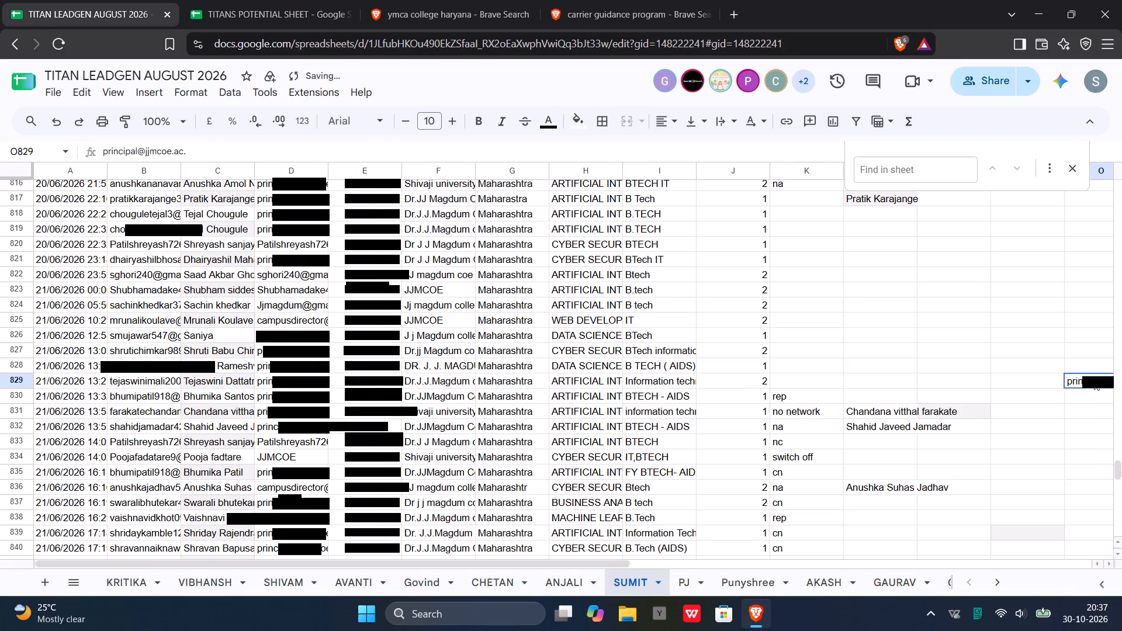
{"action": "key", "text": "BackSpace"}
Clear the remaining stray pasted entries in row 829, from column U back to column P.
{"action": "scroll", "coordinate": [1079, 396], "scroll_direction": "left", "scroll_amount": 6}
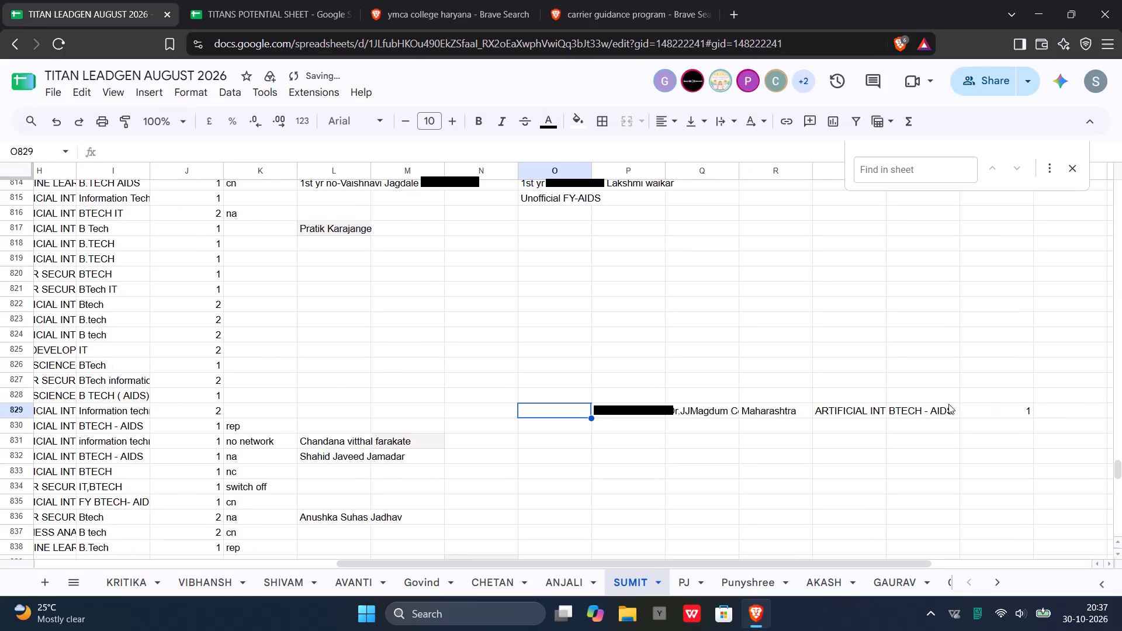
{"action": "left_click", "coordinate": [986, 409]}
{"action": "key", "text": "BackSpace"}
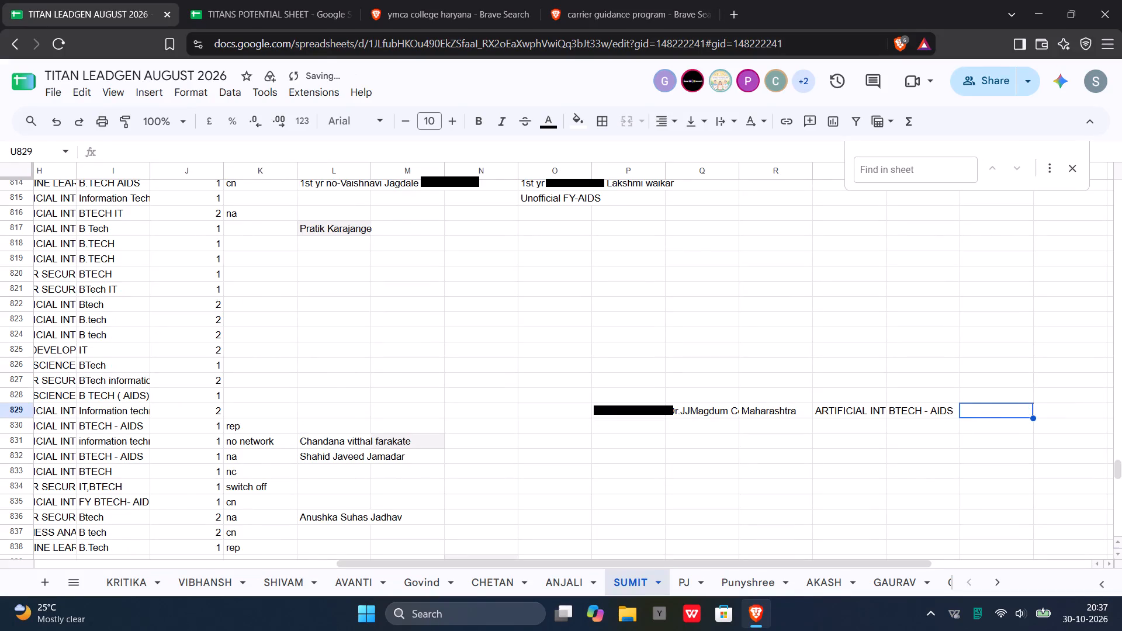
{"action": "left_click", "coordinate": [934, 409]}
{"action": "key", "text": "BackSpace"}
{"action": "left_click", "coordinate": [856, 410]}
{"action": "key", "text": "BackSpace"}
{"action": "left_click", "coordinate": [763, 415]}
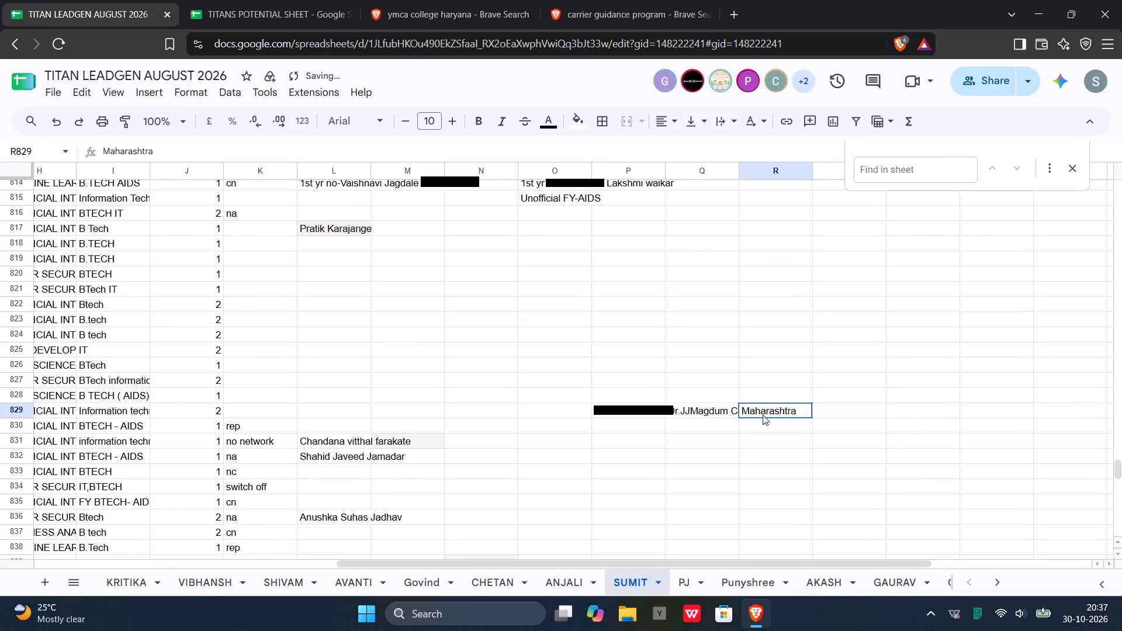
{"action": "key", "text": "BackSpace"}
{"action": "left_click", "coordinate": [708, 415]}
{"action": "key", "text": "BackSpace"}
{"action": "left_click", "coordinate": [615, 411]}
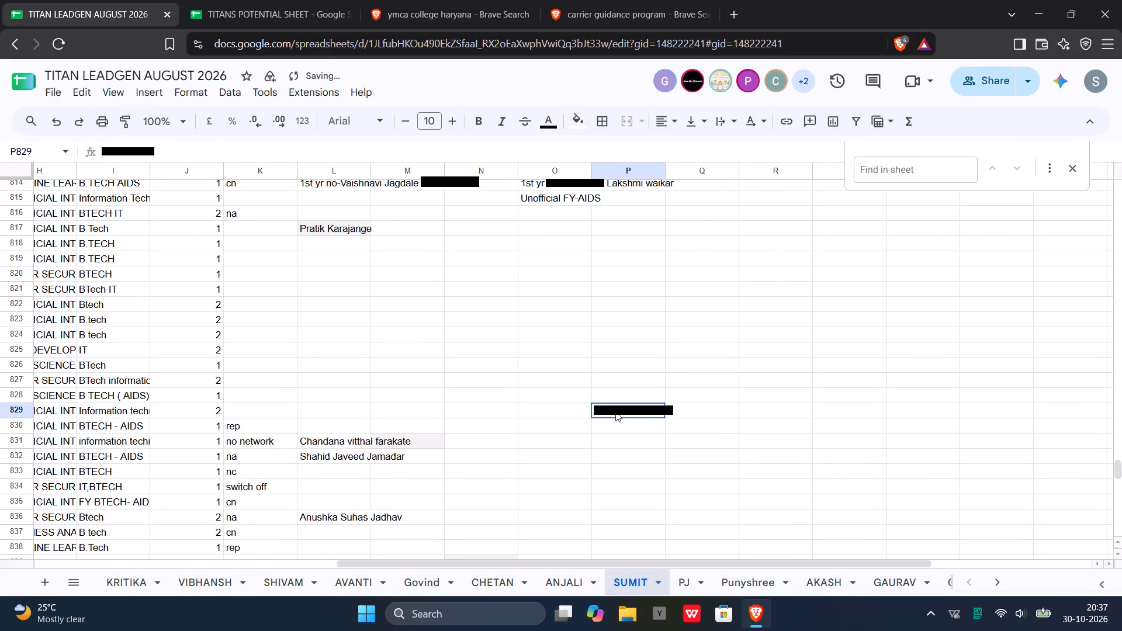
{"action": "key", "text": "BackSpace"}
Paste the copied student name from the clipboard history into cell L829.
{"action": "scroll", "coordinate": [621, 431], "scroll_direction": "right", "scroll_amount": 9}
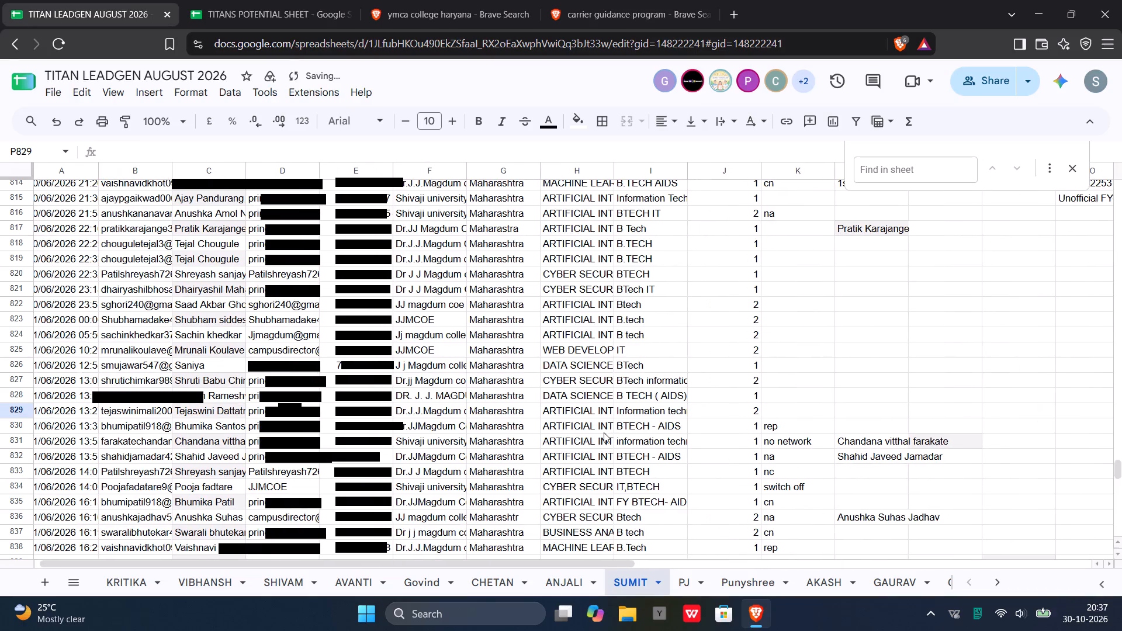
{"action": "left_click", "coordinate": [876, 407]}
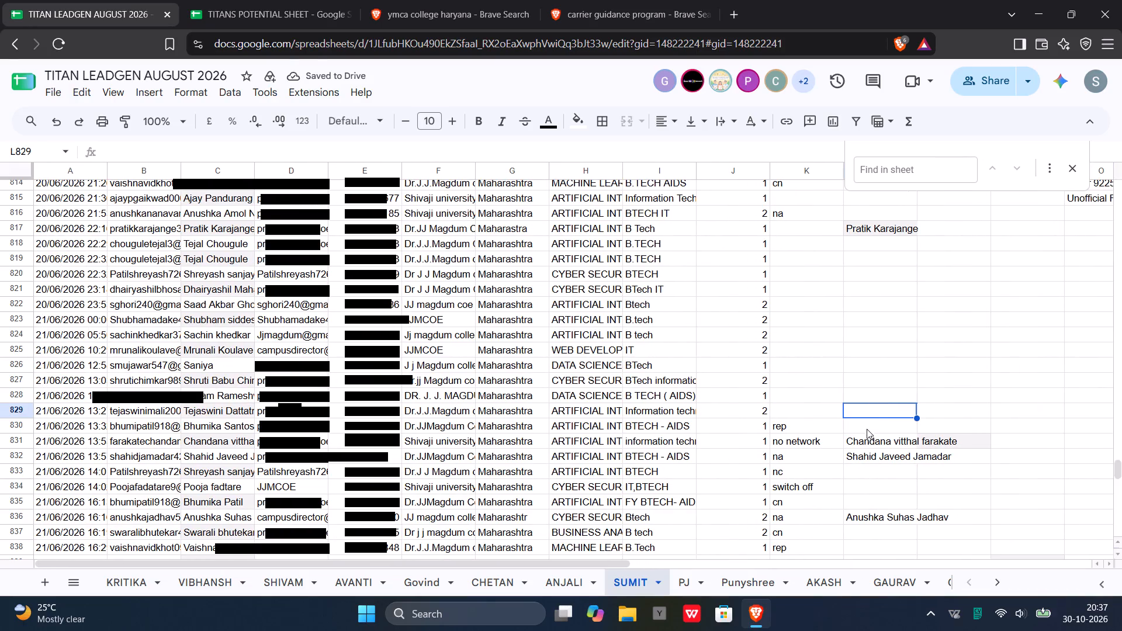
{"action": "key", "text": "super+v"}
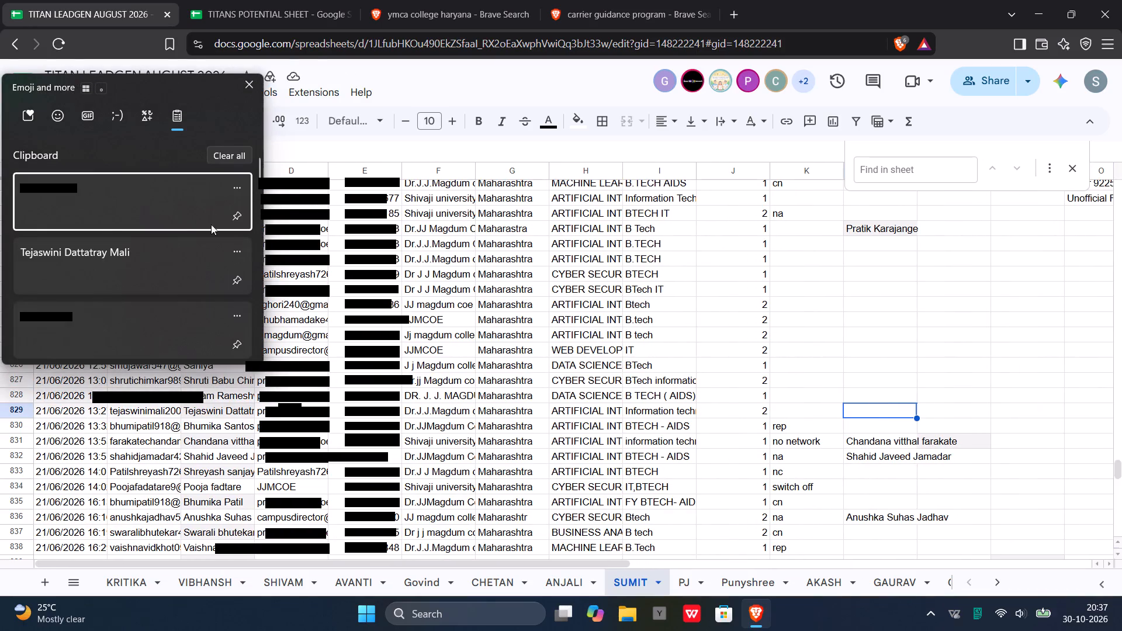
{"action": "left_click", "coordinate": [71, 262]}
{"action": "key", "text": "ctrl+v"}
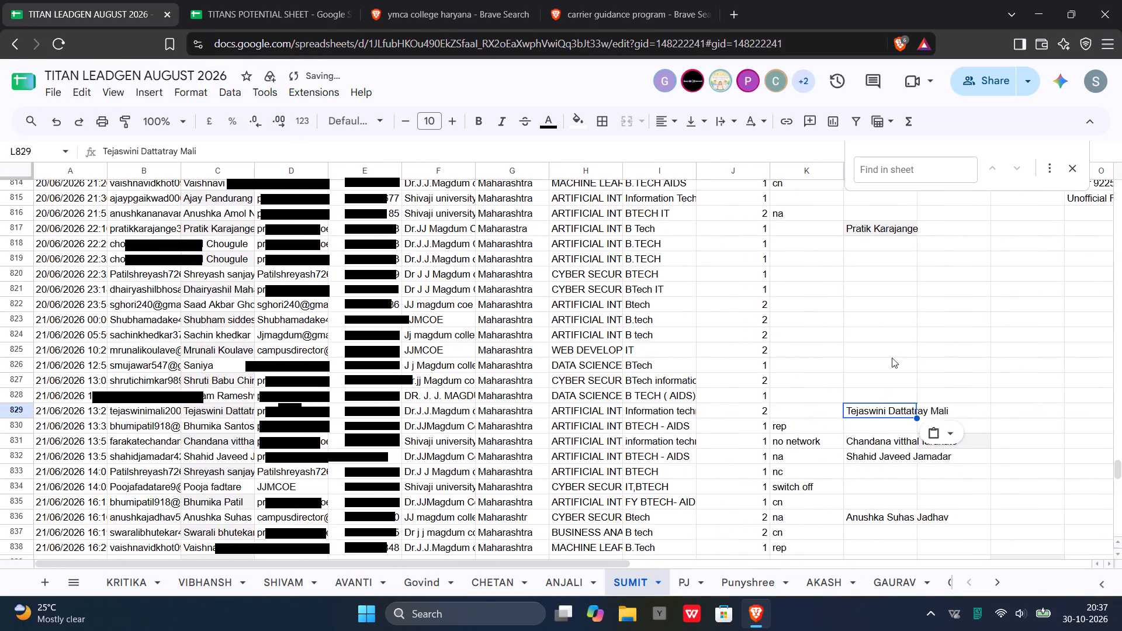
{"action": "left_click", "coordinate": [891, 341]}
Select the student's phone number in column E of row 829 for the call.
{"action": "scroll", "coordinate": [820, 408], "scroll_direction": "right", "scroll_amount": 2}
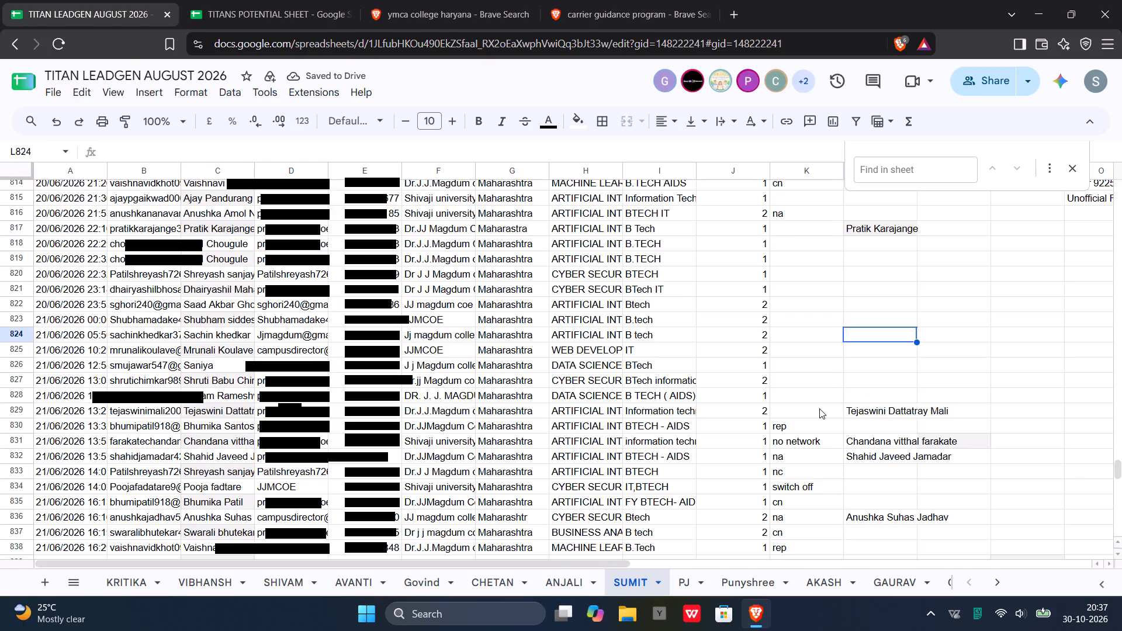
{"action": "scroll", "coordinate": [819, 408], "scroll_direction": "right", "scroll_amount": 1}
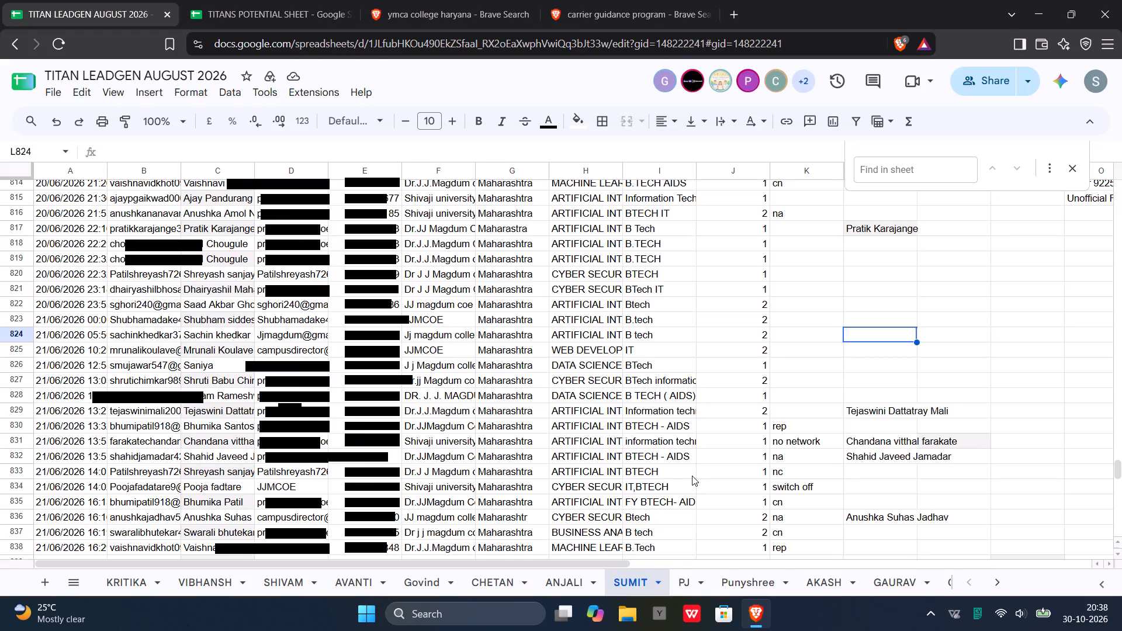
{"action": "left_click", "coordinate": [932, 379]}
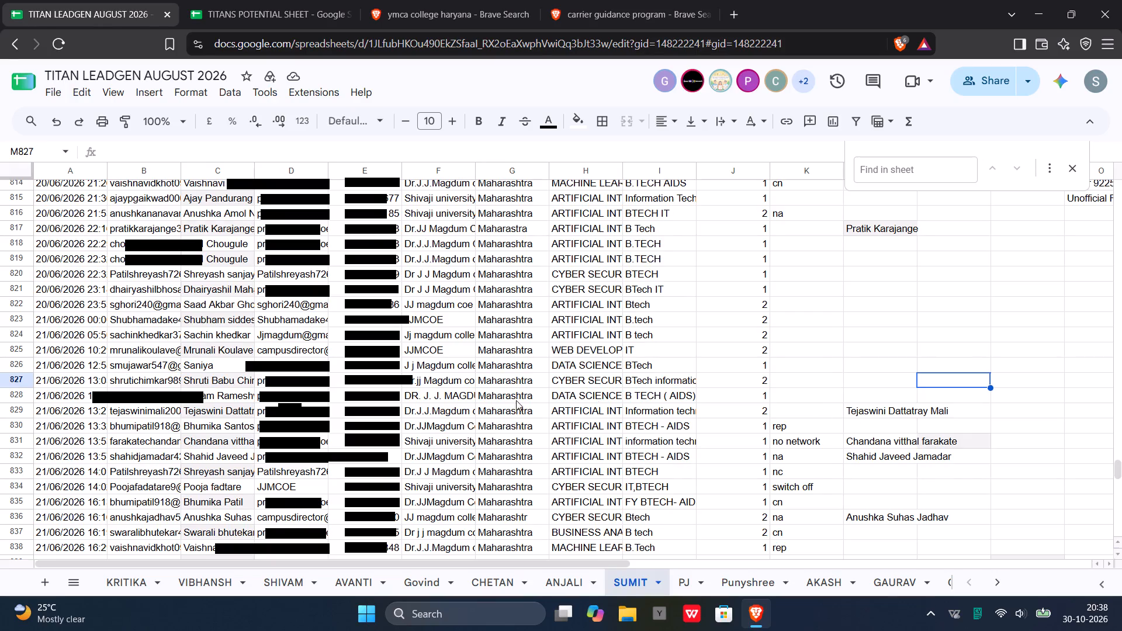
{"action": "left_click", "coordinate": [370, 413]}
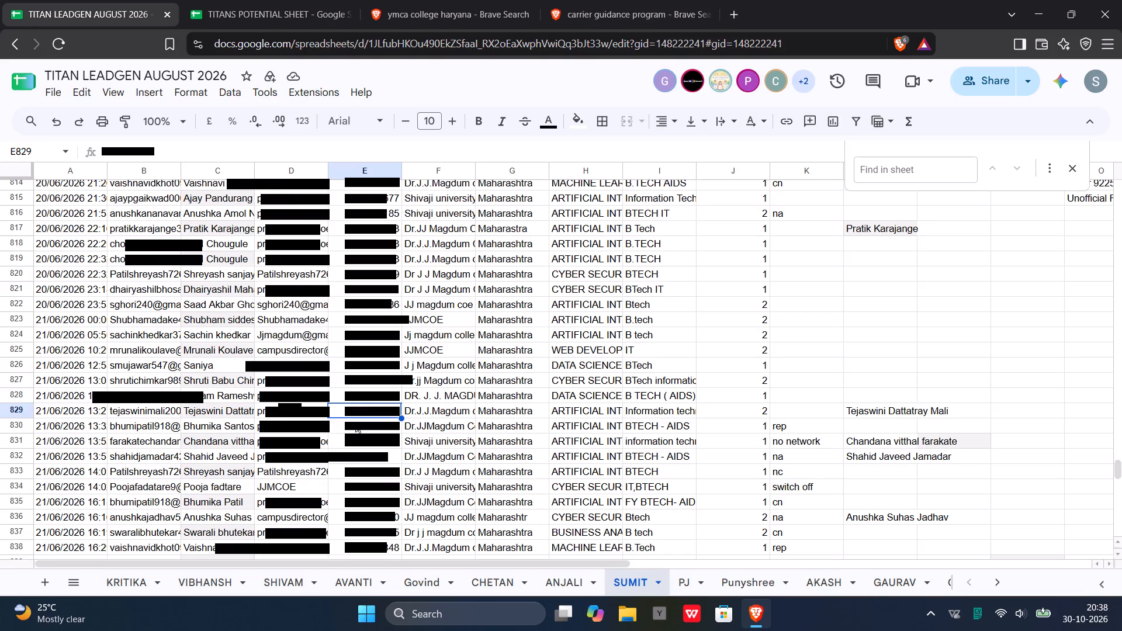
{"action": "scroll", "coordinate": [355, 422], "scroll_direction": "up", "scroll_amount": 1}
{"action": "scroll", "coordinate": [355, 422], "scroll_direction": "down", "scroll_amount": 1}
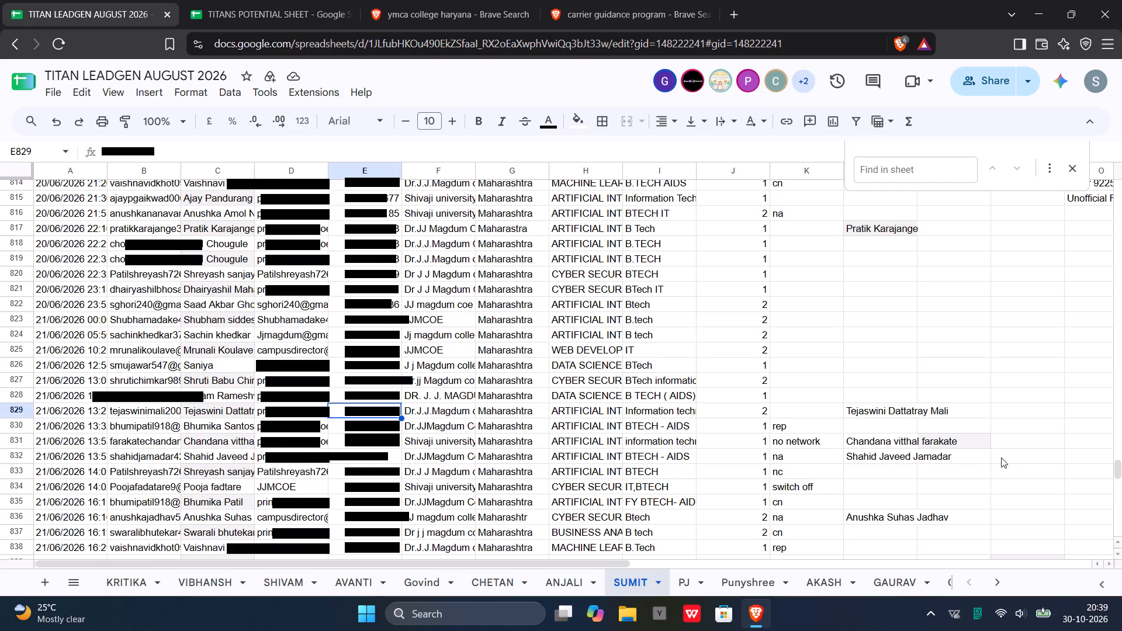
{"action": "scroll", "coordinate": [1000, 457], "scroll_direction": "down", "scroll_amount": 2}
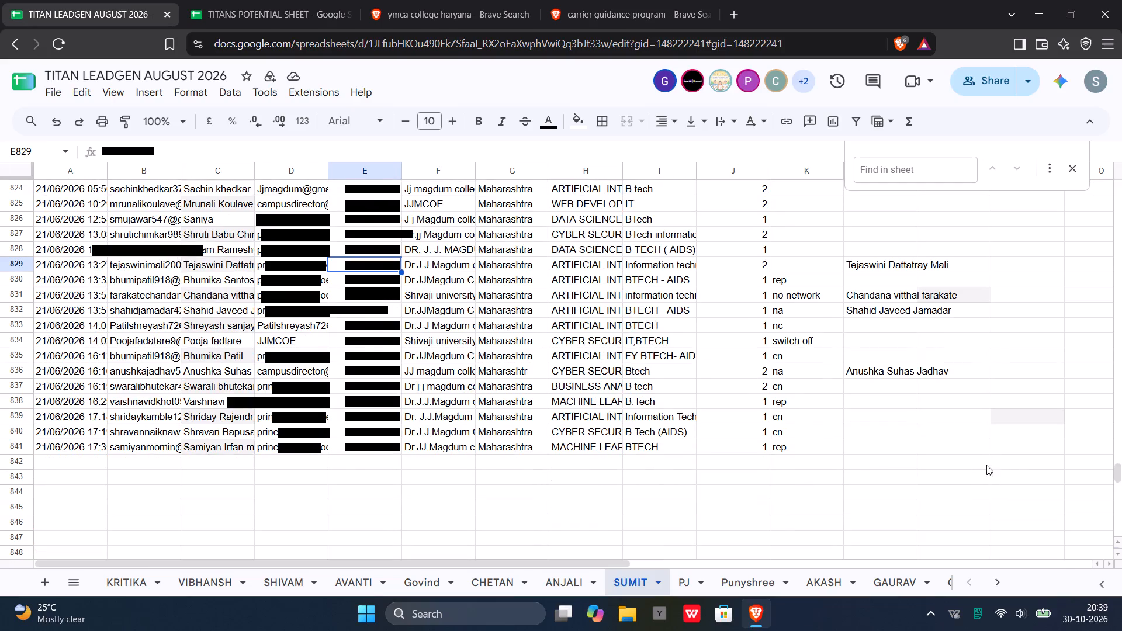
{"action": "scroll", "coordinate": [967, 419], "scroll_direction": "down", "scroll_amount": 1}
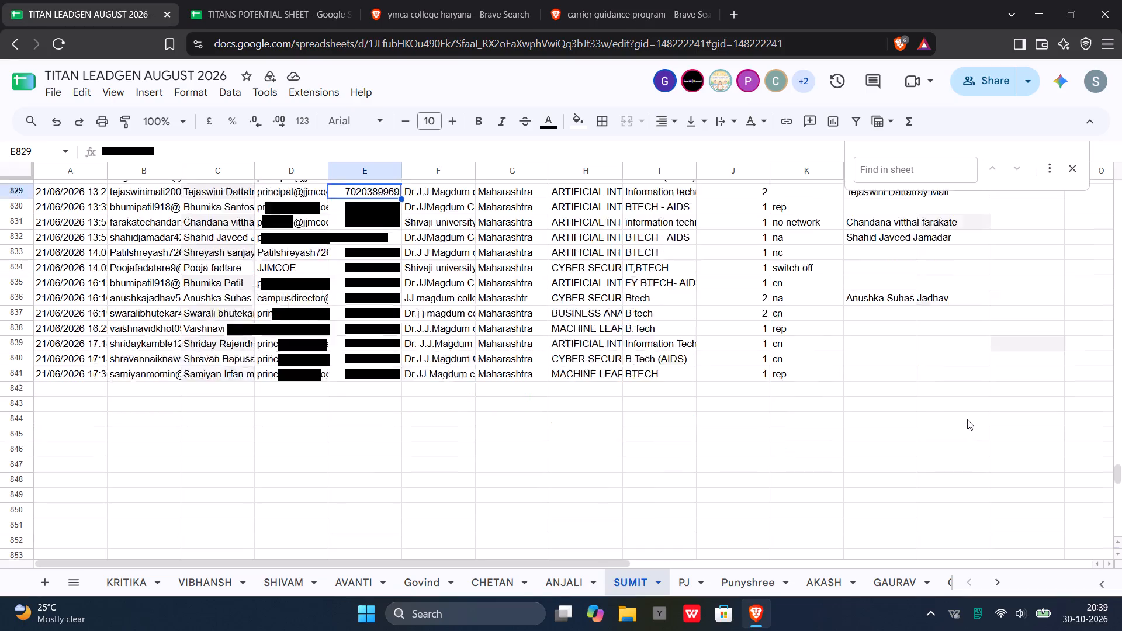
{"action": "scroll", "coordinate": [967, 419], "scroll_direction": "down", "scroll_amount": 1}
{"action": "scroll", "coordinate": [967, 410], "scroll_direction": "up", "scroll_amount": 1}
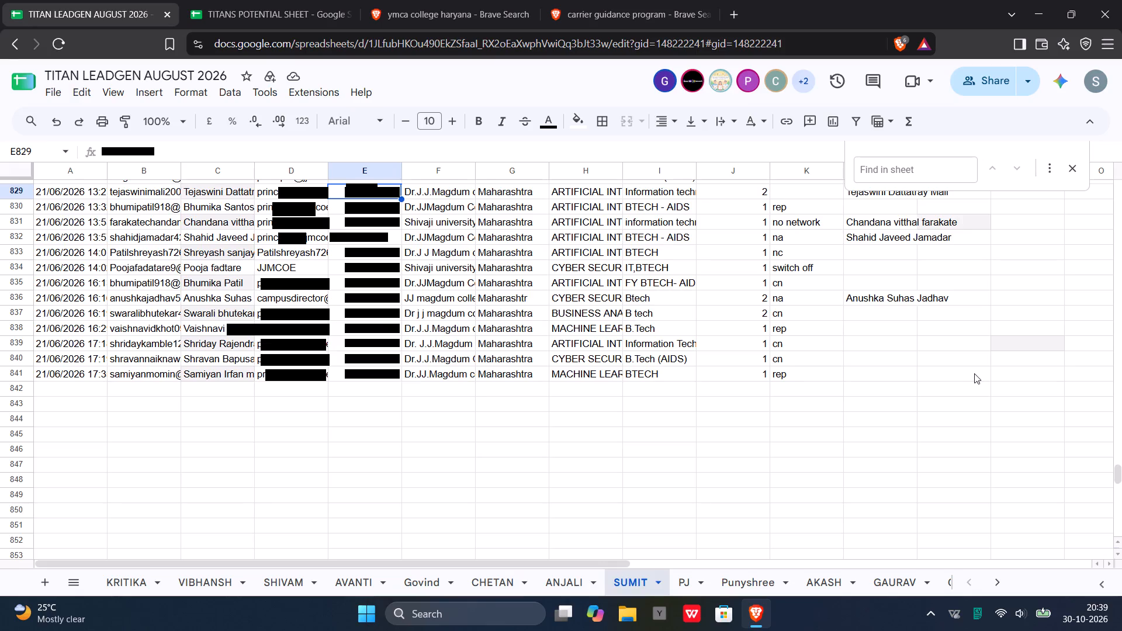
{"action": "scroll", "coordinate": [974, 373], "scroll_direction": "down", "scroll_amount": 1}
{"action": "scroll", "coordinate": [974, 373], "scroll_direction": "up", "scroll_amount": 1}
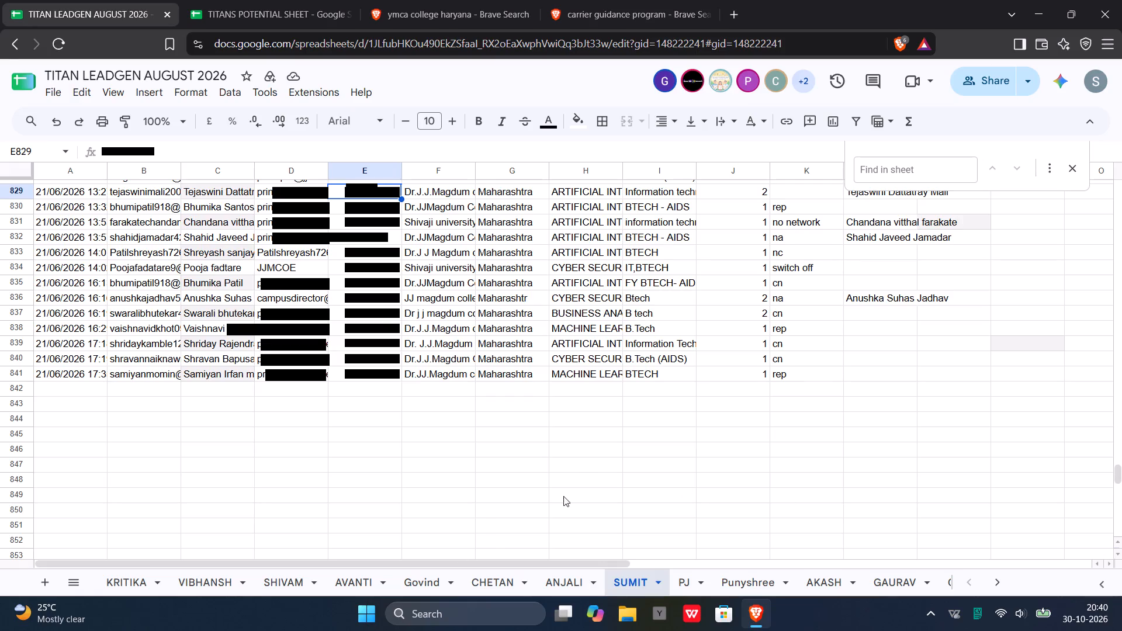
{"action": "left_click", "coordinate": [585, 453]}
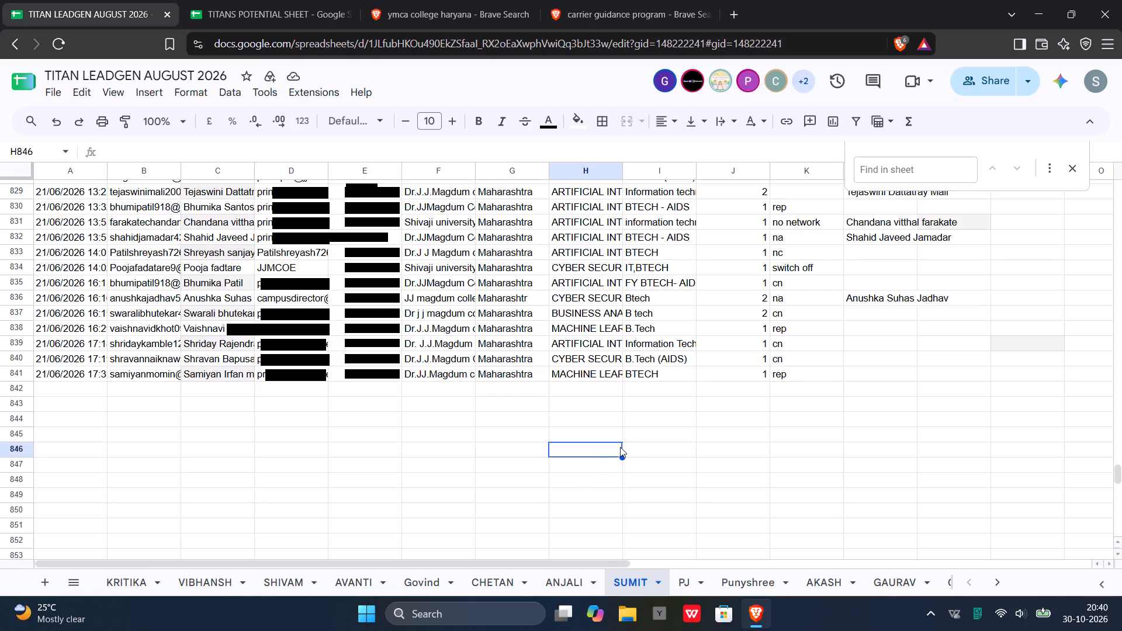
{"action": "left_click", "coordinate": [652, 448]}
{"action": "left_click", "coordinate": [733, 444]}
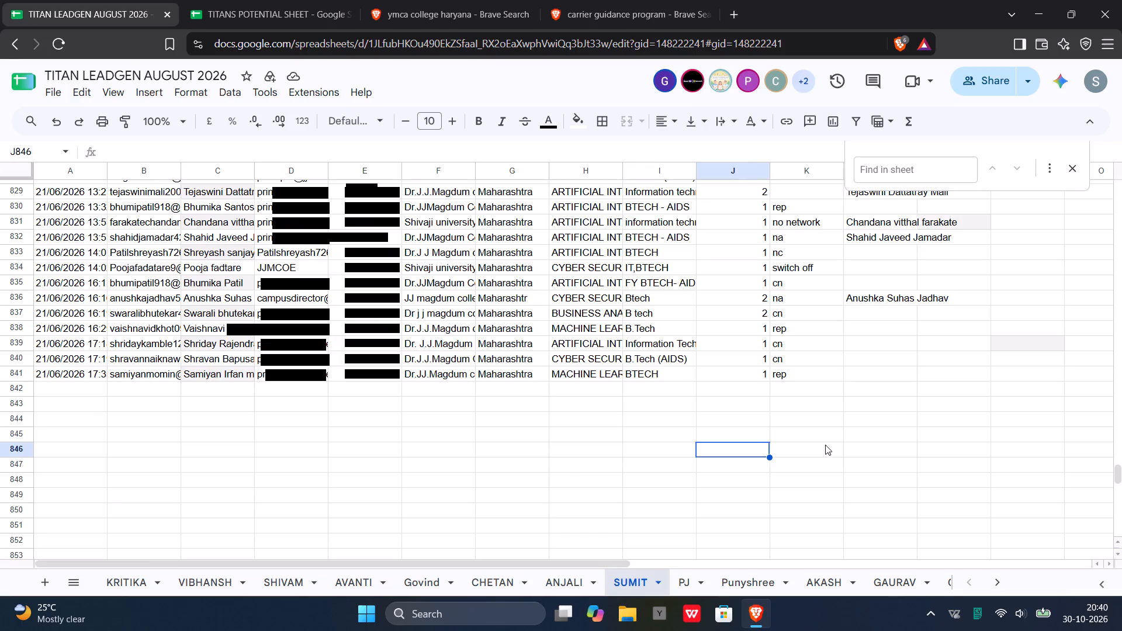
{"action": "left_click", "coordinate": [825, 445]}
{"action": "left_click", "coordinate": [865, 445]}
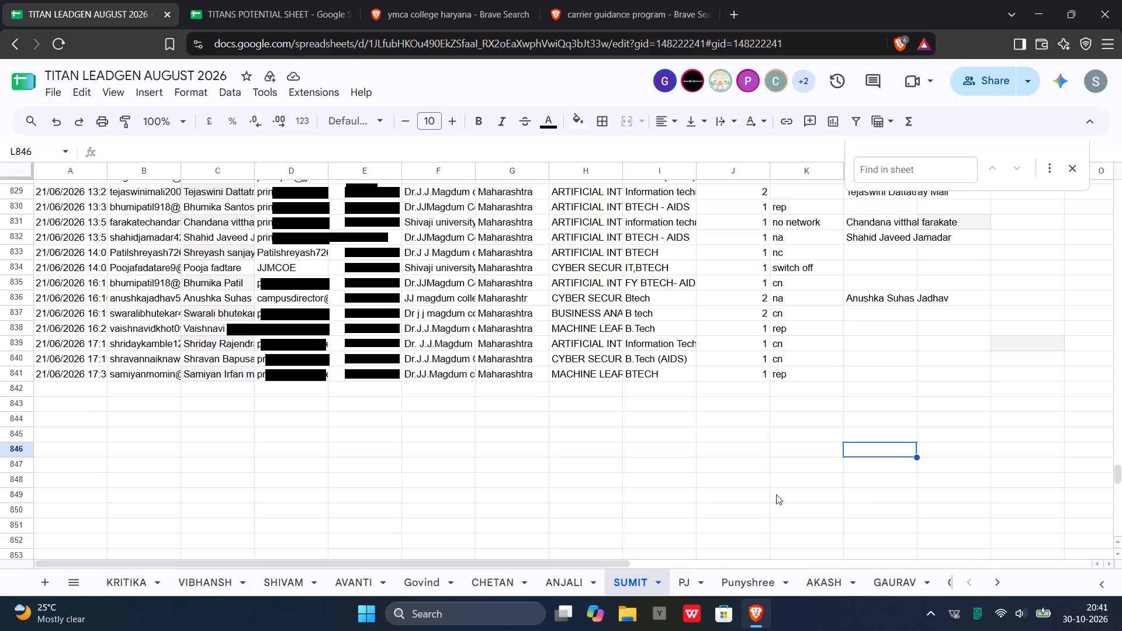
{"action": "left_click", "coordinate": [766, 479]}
Record the call status "cn/rep" in column K of row 820.
{"action": "scroll", "coordinate": [862, 456], "scroll_direction": "up", "scroll_amount": 5}
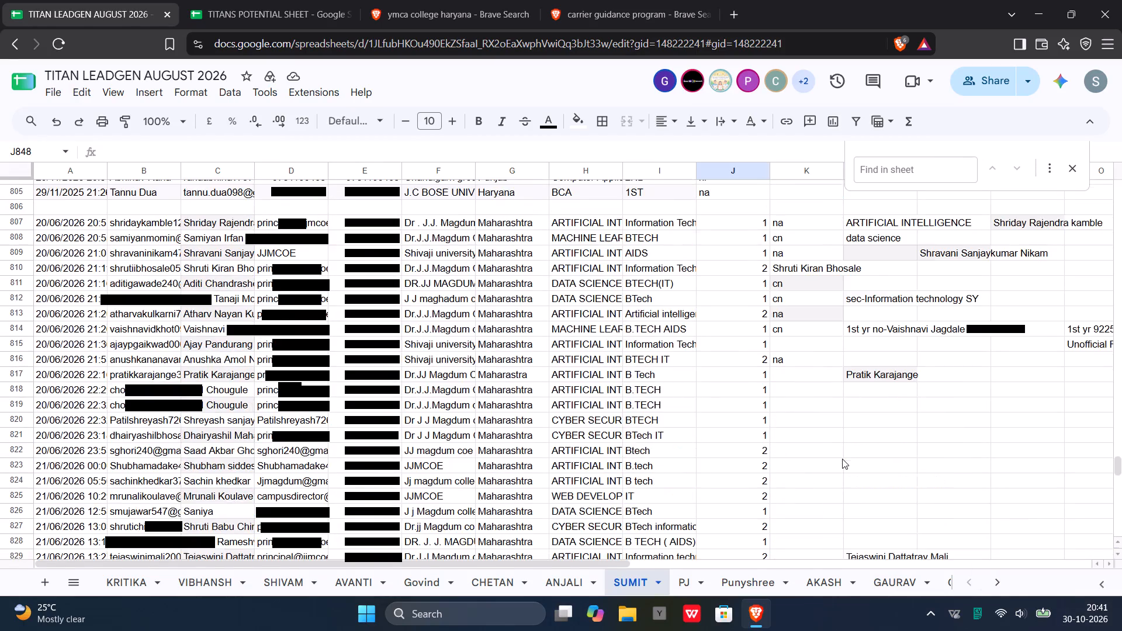
{"action": "scroll", "coordinate": [842, 459], "scroll_direction": "down", "scroll_amount": 1}
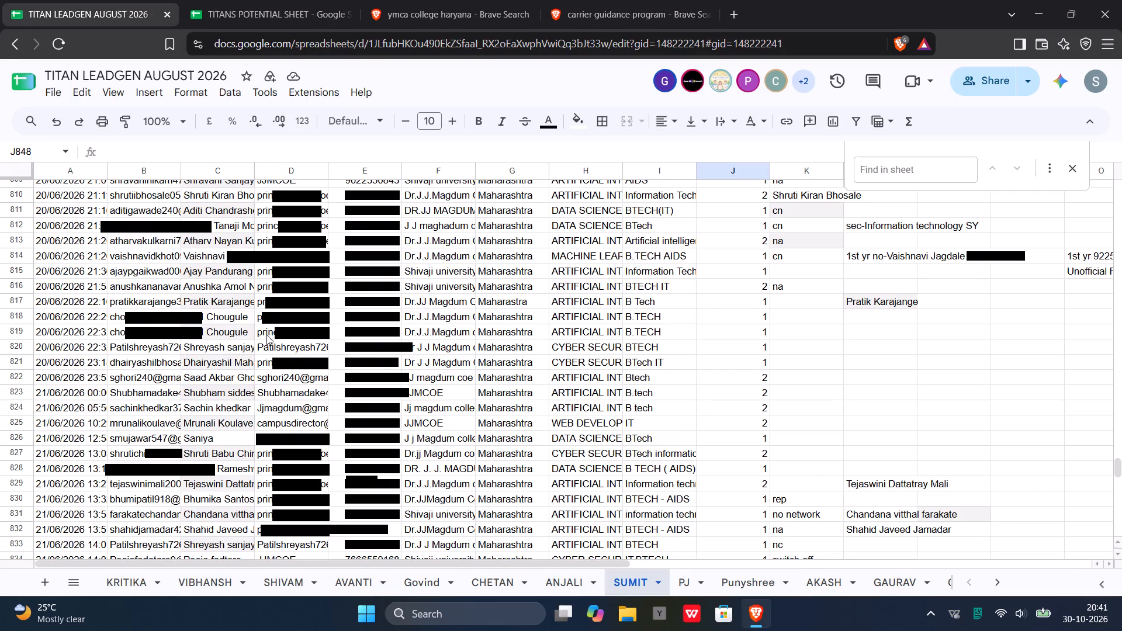
{"action": "scroll", "coordinate": [266, 335], "scroll_direction": "down", "scroll_amount": 1}
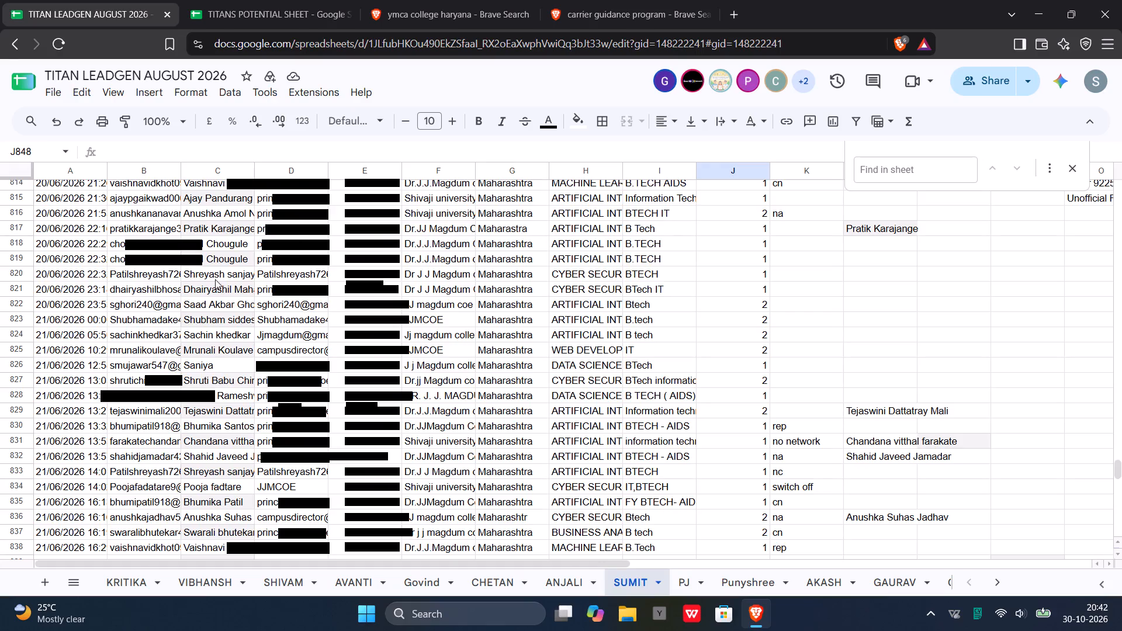
{"action": "left_click", "coordinate": [820, 274]}
{"action": "key", "text": "c"}
{"action": "key", "text": "n"}
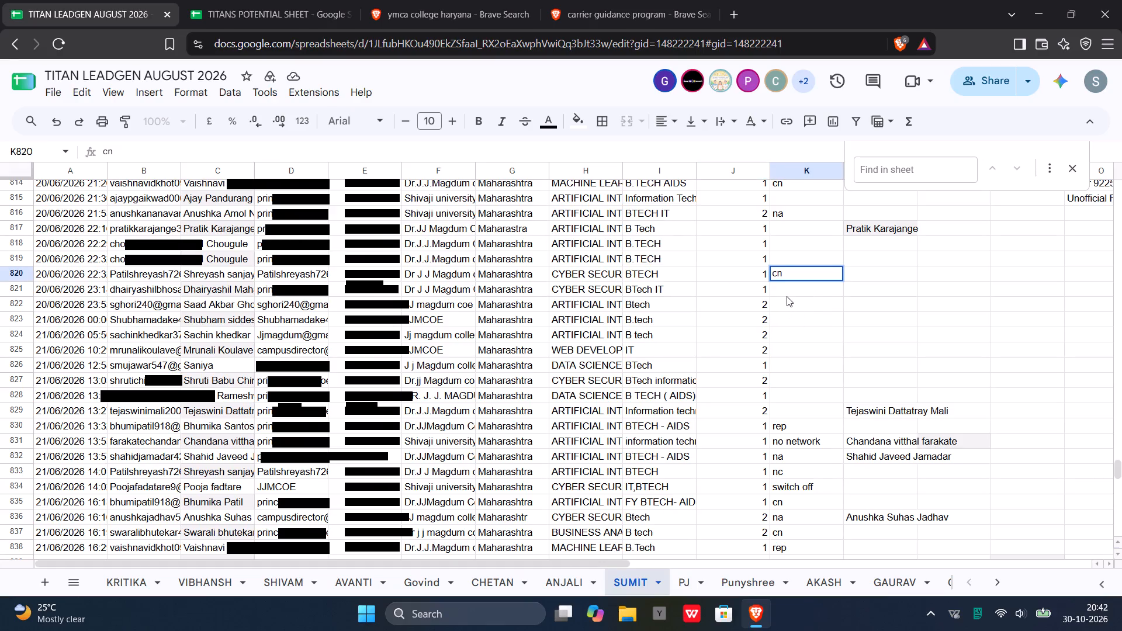
{"action": "key", "text": "slash"}
{"action": "key", "text": "r"}
{"action": "type", "text": "ep"}
{"action": "left_click", "coordinate": [804, 300]}
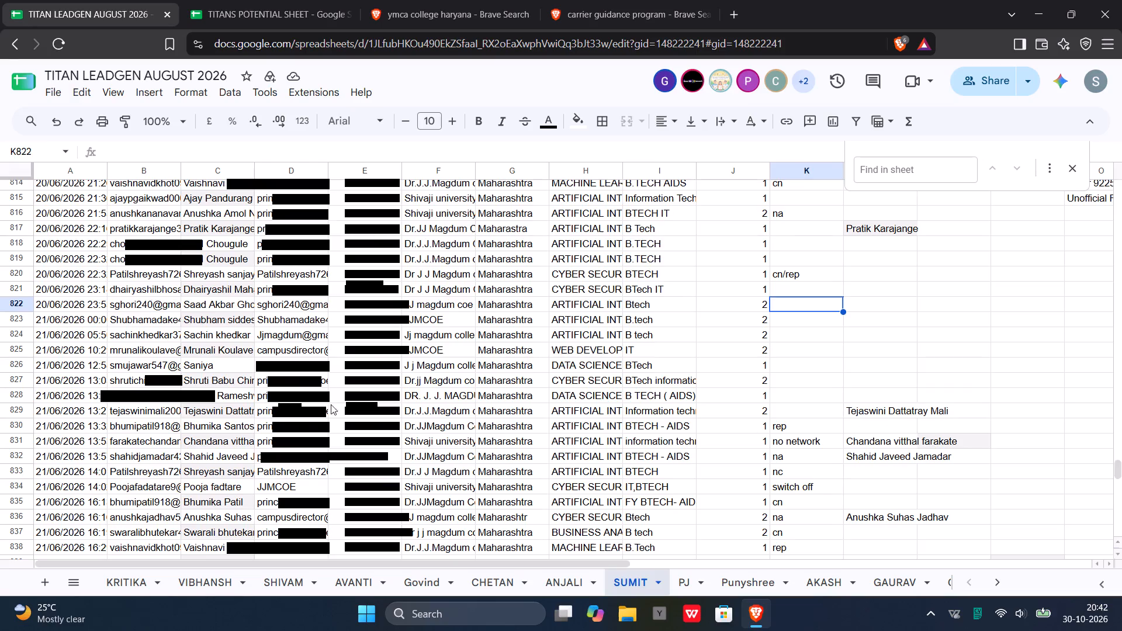
Record the call status "na" in column K of row 829.
{"action": "left_click", "coordinate": [790, 411]}
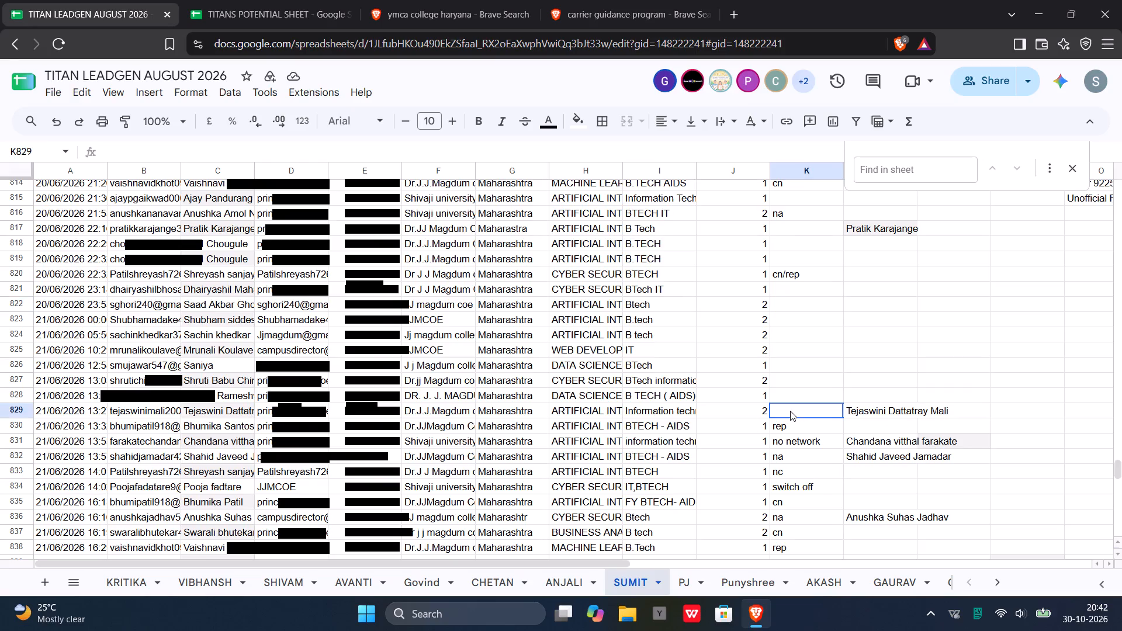
{"action": "key", "text": "n"}
{"action": "key", "text": "a"}
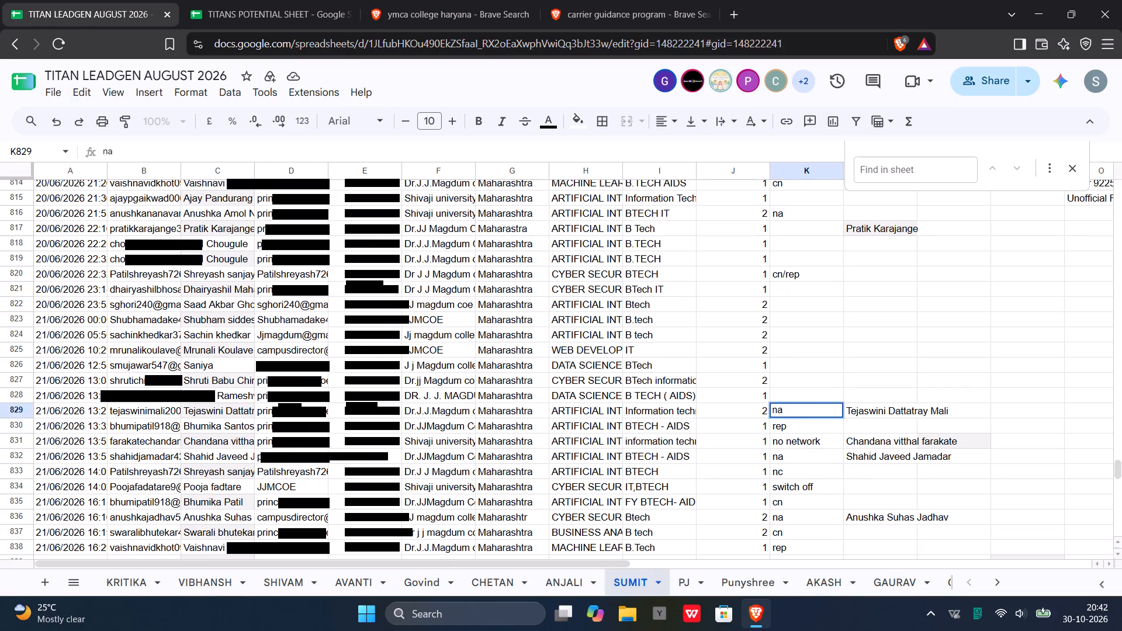
{"action": "left_click", "coordinate": [793, 391]}
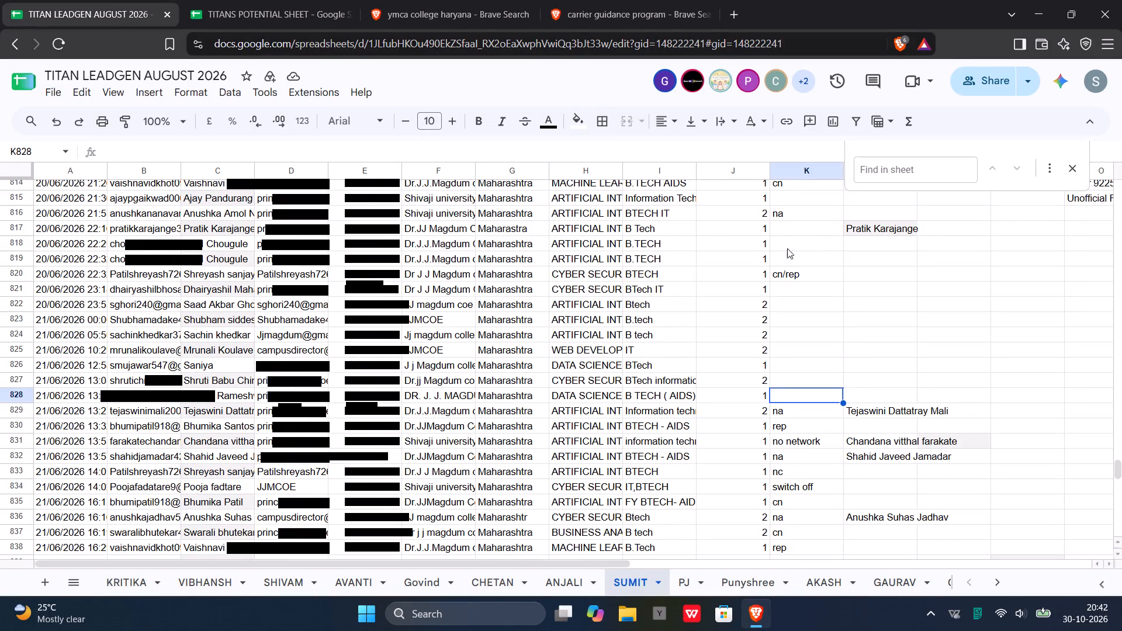
Copy the student's name and phone number from columns C and E of row 824.
{"action": "scroll", "coordinate": [769, 289], "scroll_direction": "up", "scroll_amount": 3}
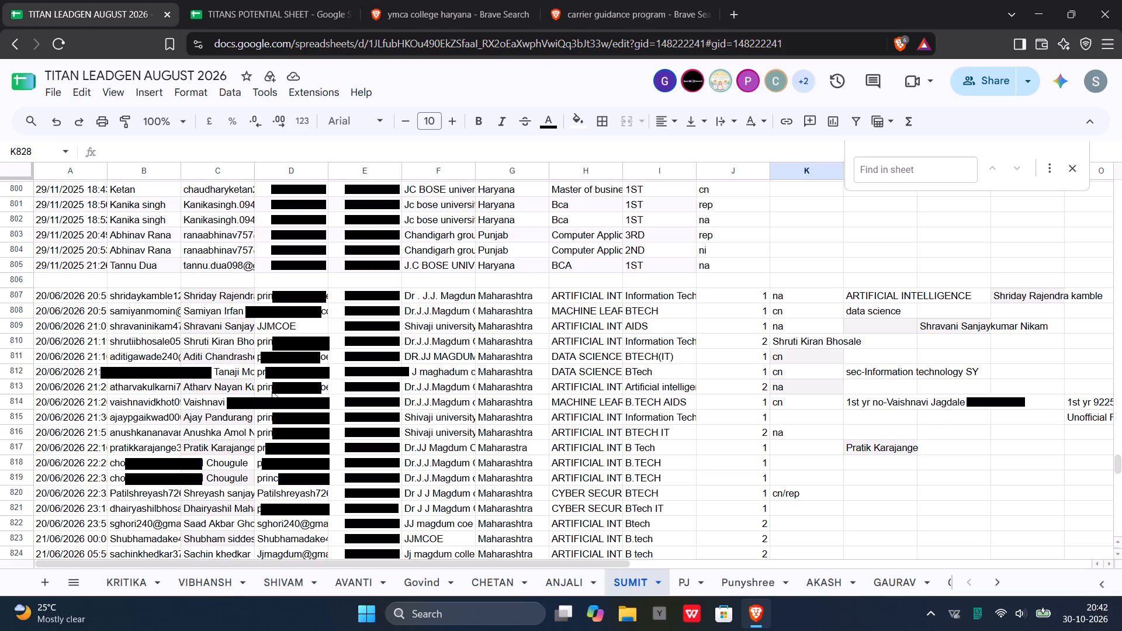
{"action": "scroll", "coordinate": [801, 416], "scroll_direction": "down", "scroll_amount": 3}
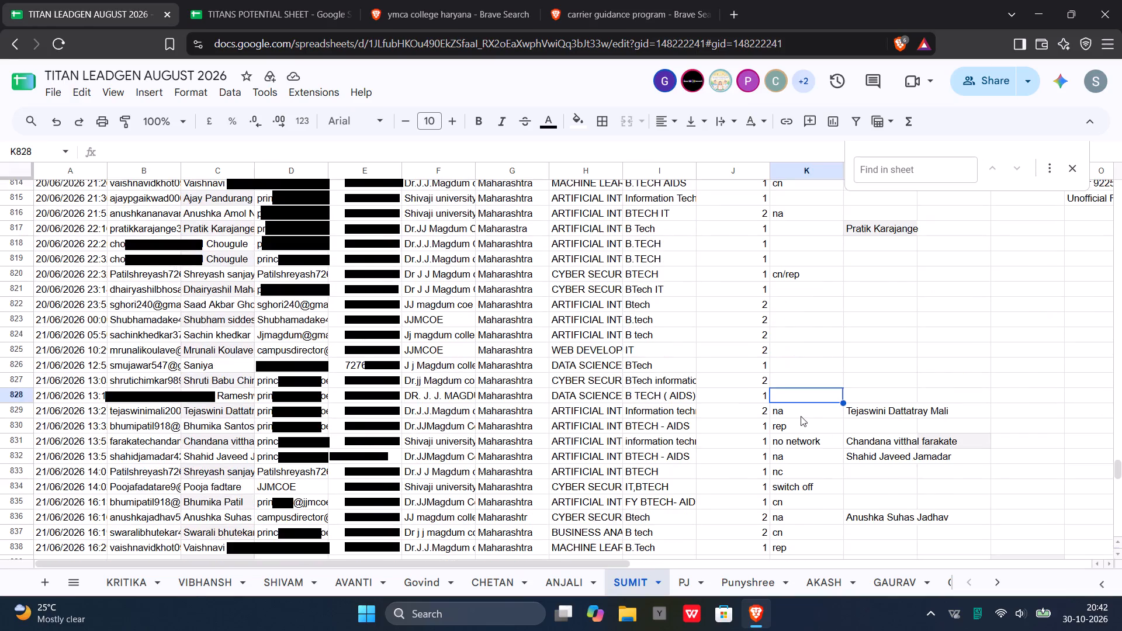
{"action": "scroll", "coordinate": [796, 409], "scroll_direction": "up", "scroll_amount": 1}
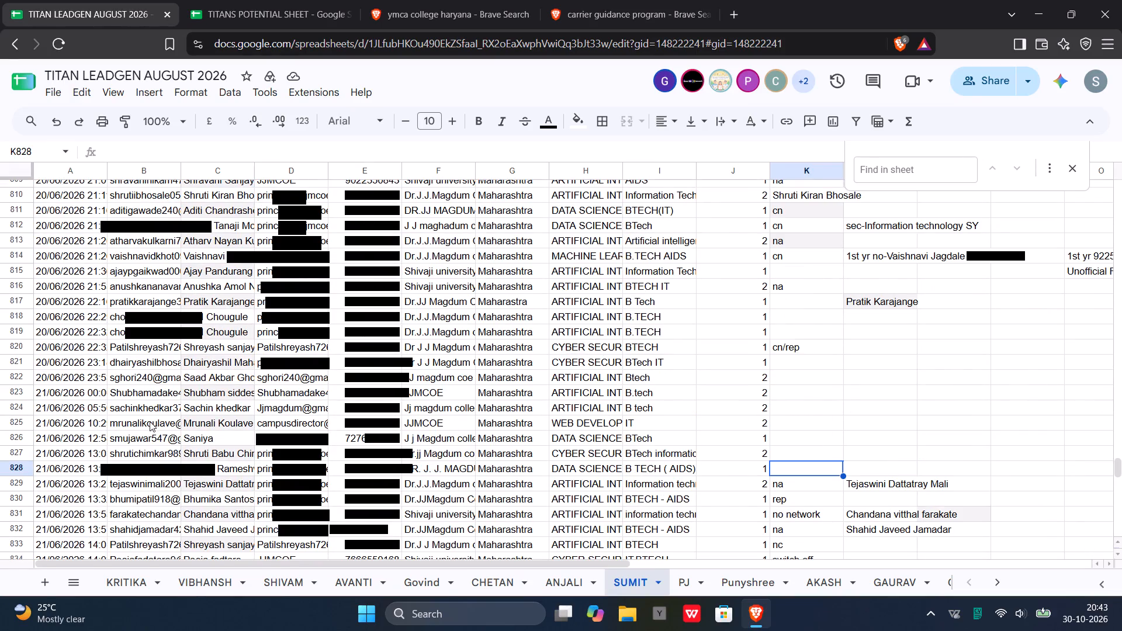
{"action": "right_click", "coordinate": [235, 407]}
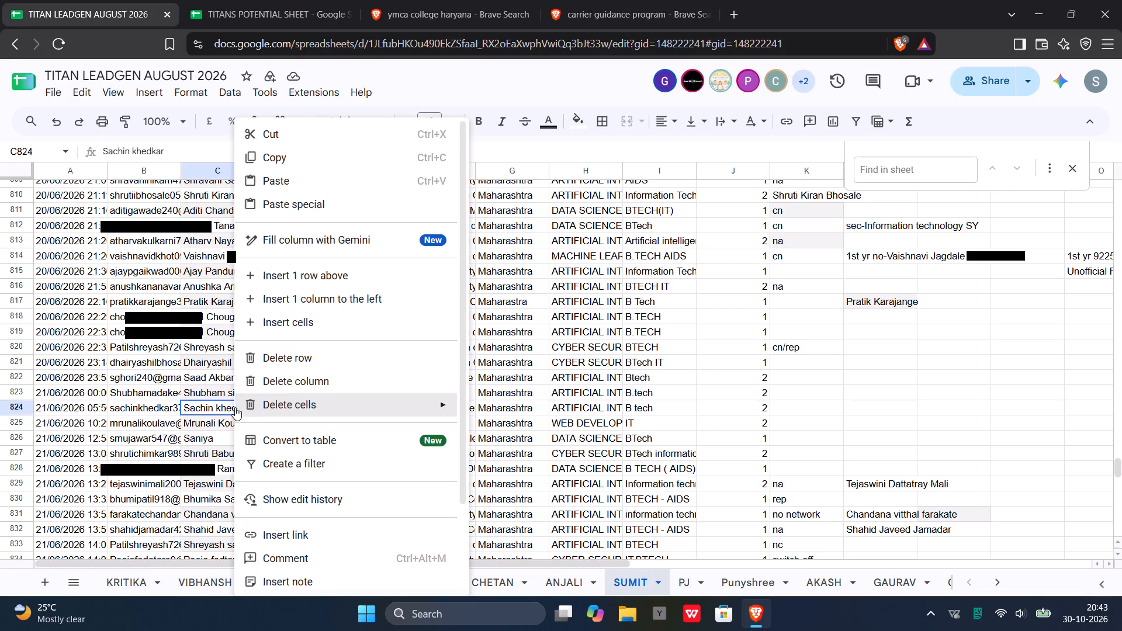
{"action": "left_click", "coordinate": [290, 159]}
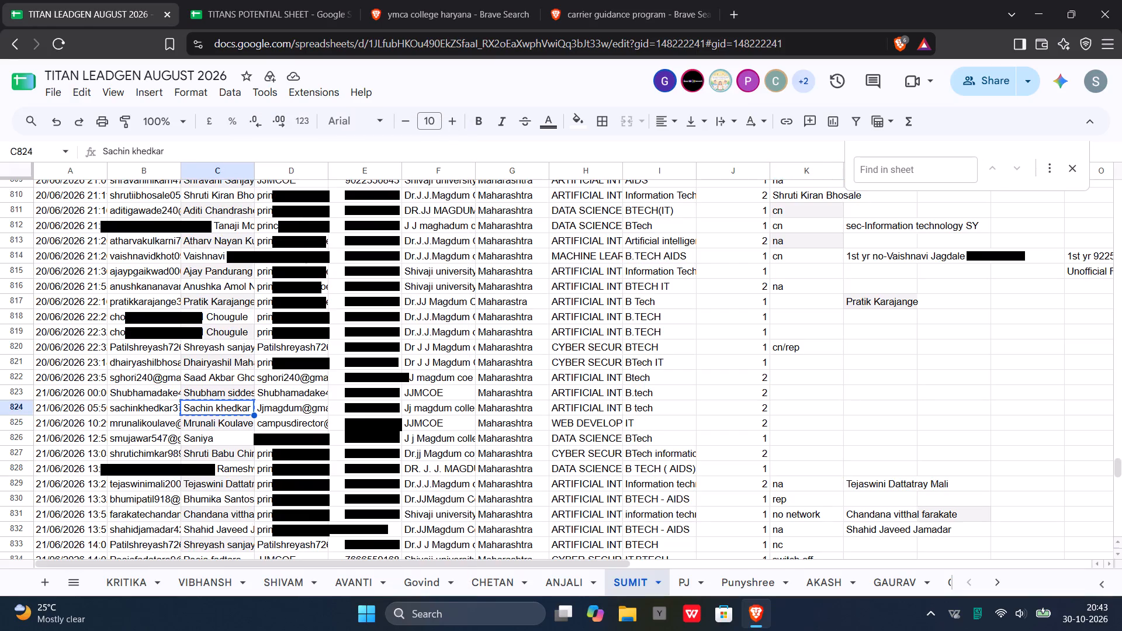
{"action": "right_click", "coordinate": [362, 408]}
{"action": "left_click", "coordinate": [424, 159]}
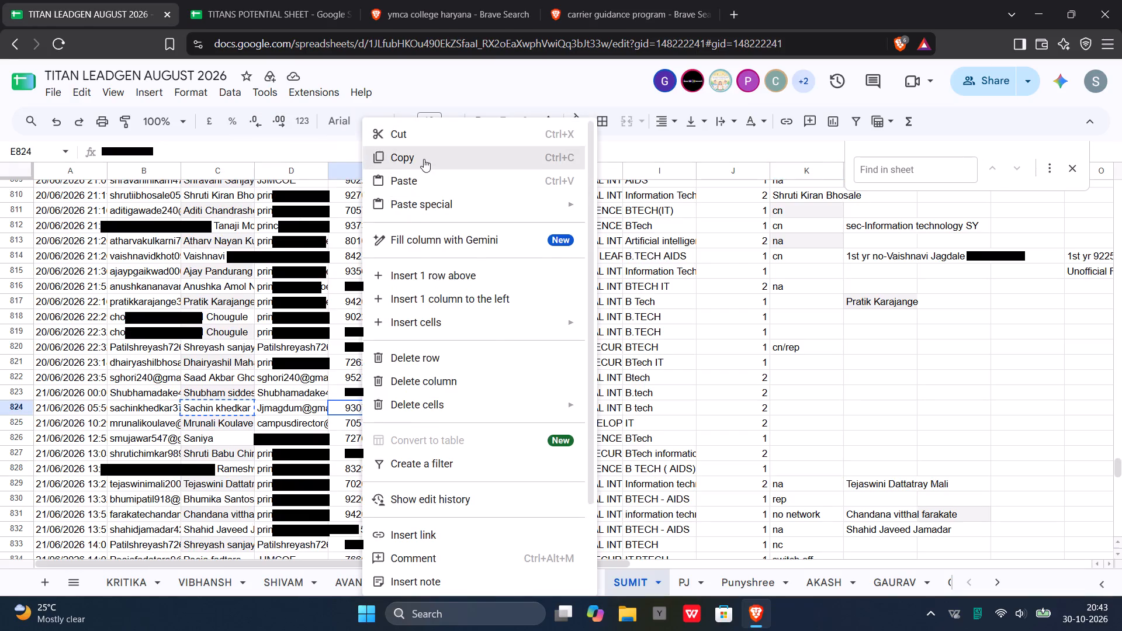
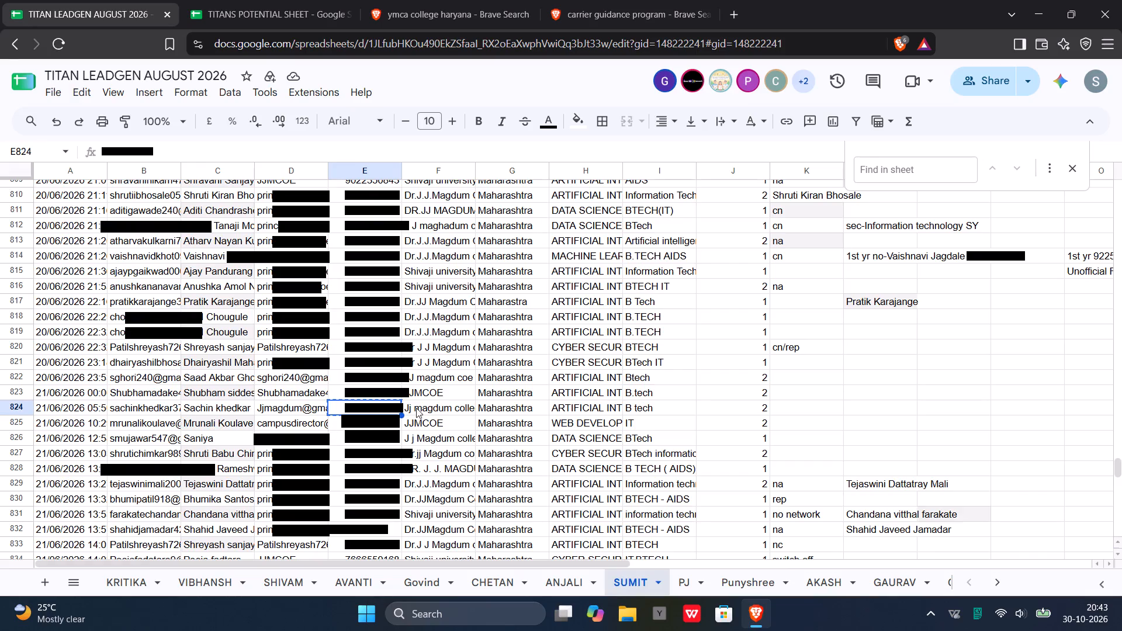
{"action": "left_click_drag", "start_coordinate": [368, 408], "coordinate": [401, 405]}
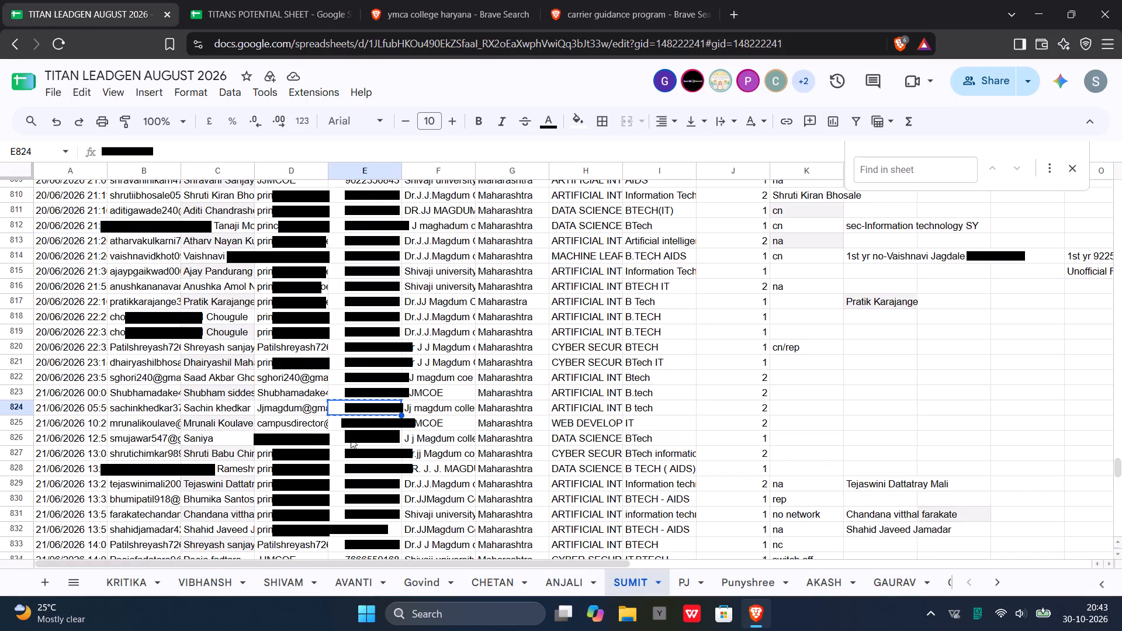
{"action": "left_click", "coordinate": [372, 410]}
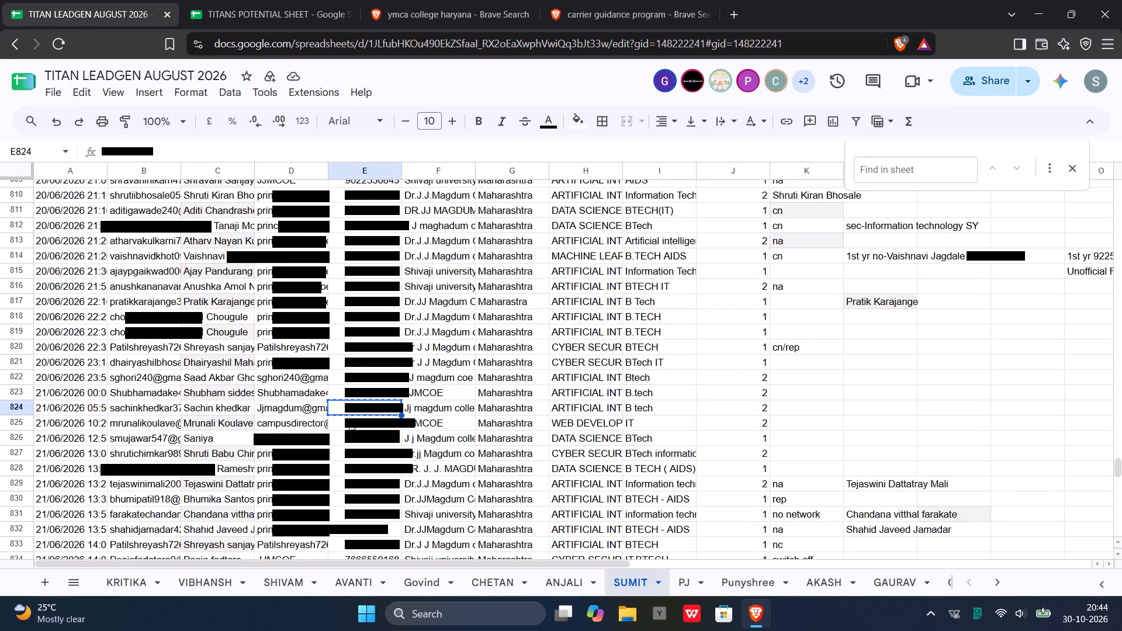
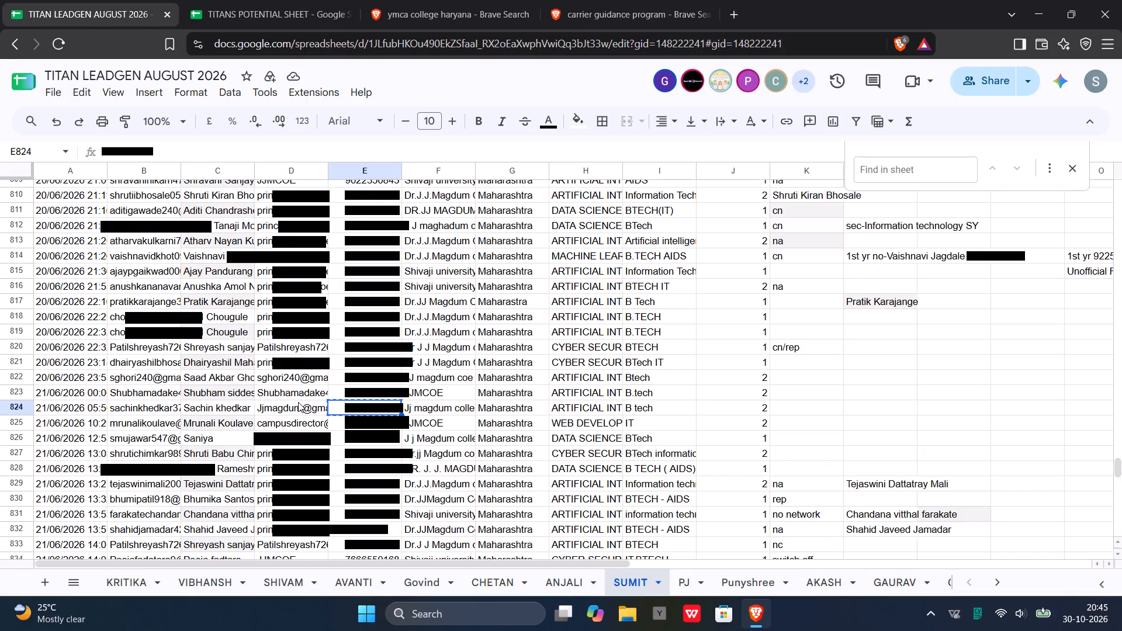
Copy the phone number and the student name from the lead in row 824 of the SUMIT sheet.
{"action": "right_click", "coordinate": [356, 404]}
{"action": "left_click", "coordinate": [432, 162]}
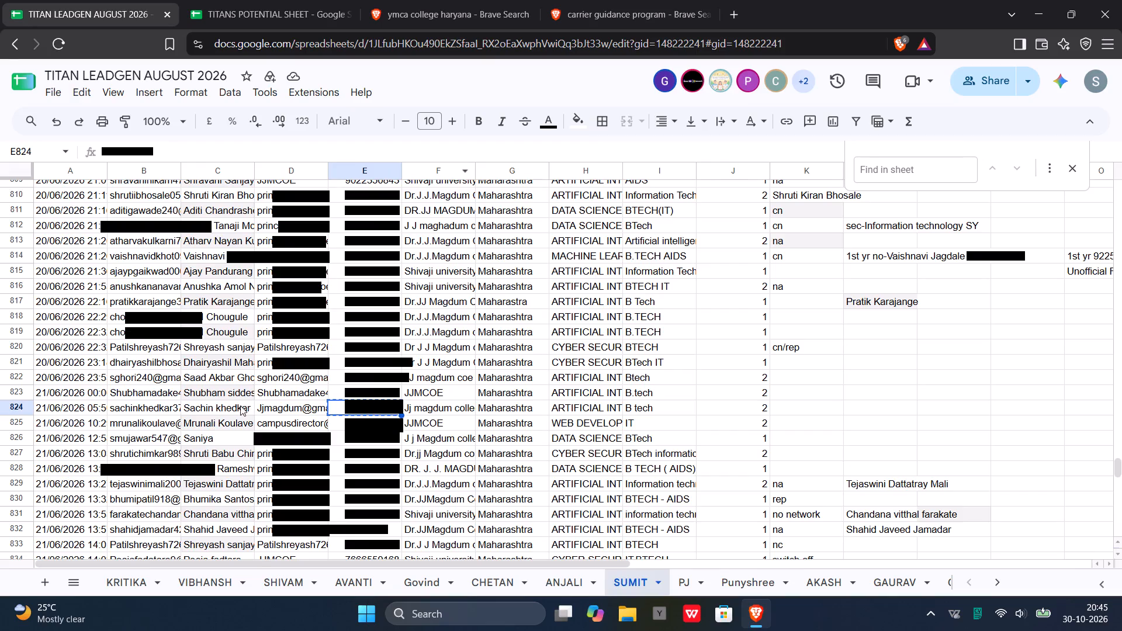
{"action": "right_click", "coordinate": [230, 405]}
{"action": "left_click", "coordinate": [304, 151]}
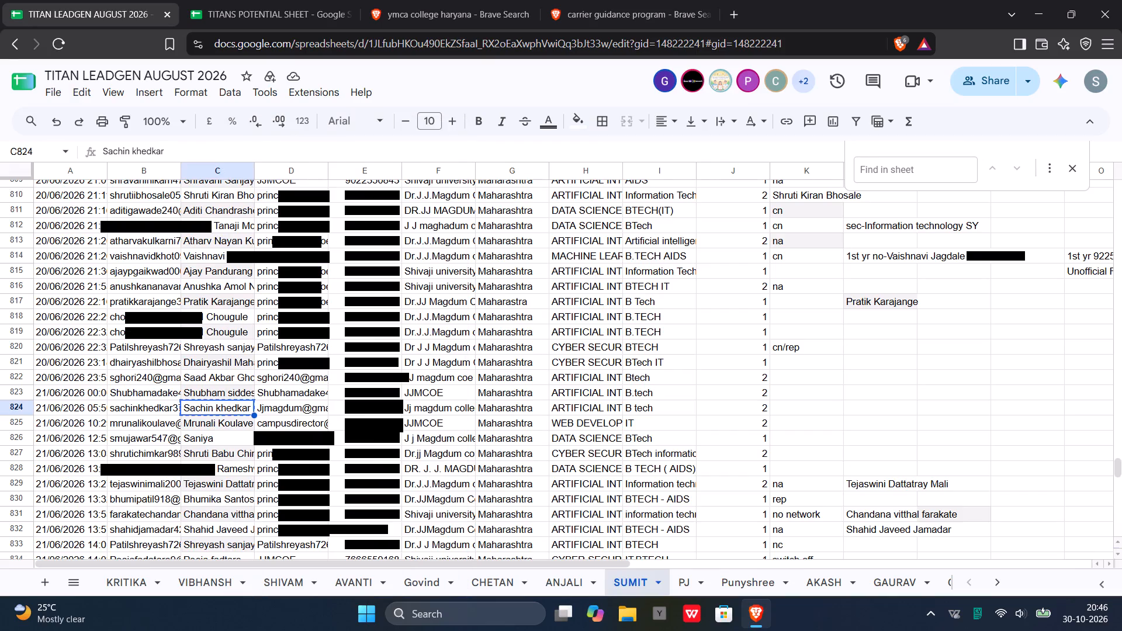
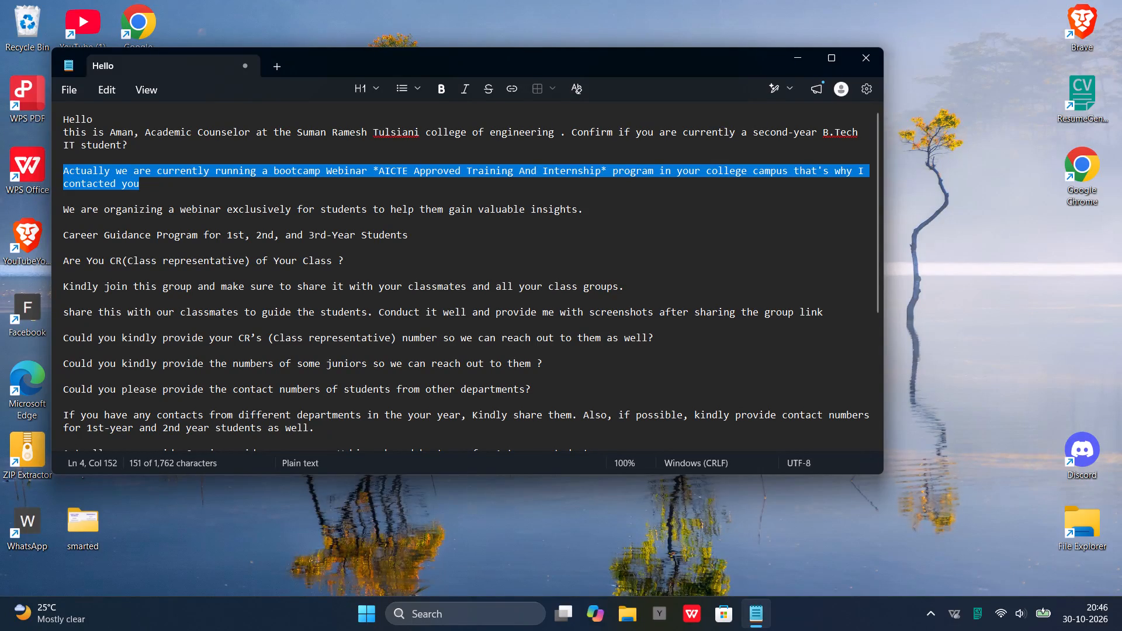
Copy the outreach messages individually from the Hello note, from the AICTE bootcamp webinar paragraph through the class representative question.
{"action": "key", "text": "ctrl+c"}
{"action": "left_click_drag", "start_coordinate": [598, 212], "coordinate": [590, 195]}
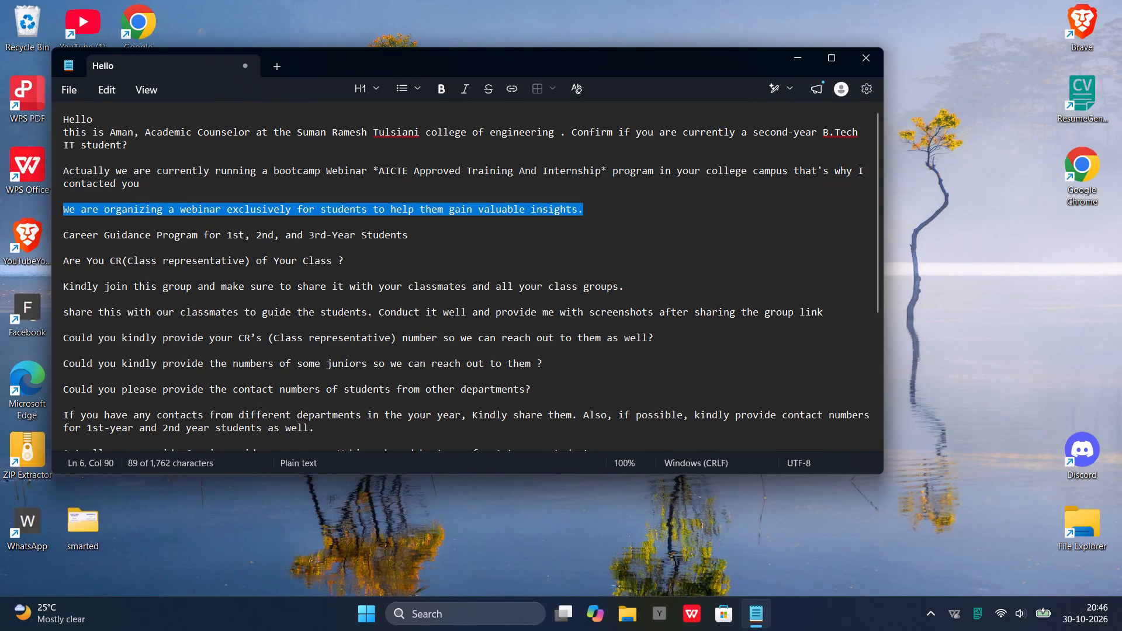
{"action": "left_click_drag", "start_coordinate": [590, 195], "coordinate": [589, 192]}
{"action": "key", "text": "ctrl+c"}
{"action": "left_click", "coordinate": [536, 247]}
{"action": "left_click_drag", "start_coordinate": [430, 242], "coordinate": [424, 221]}
{"action": "key", "text": "ctrl+c"}
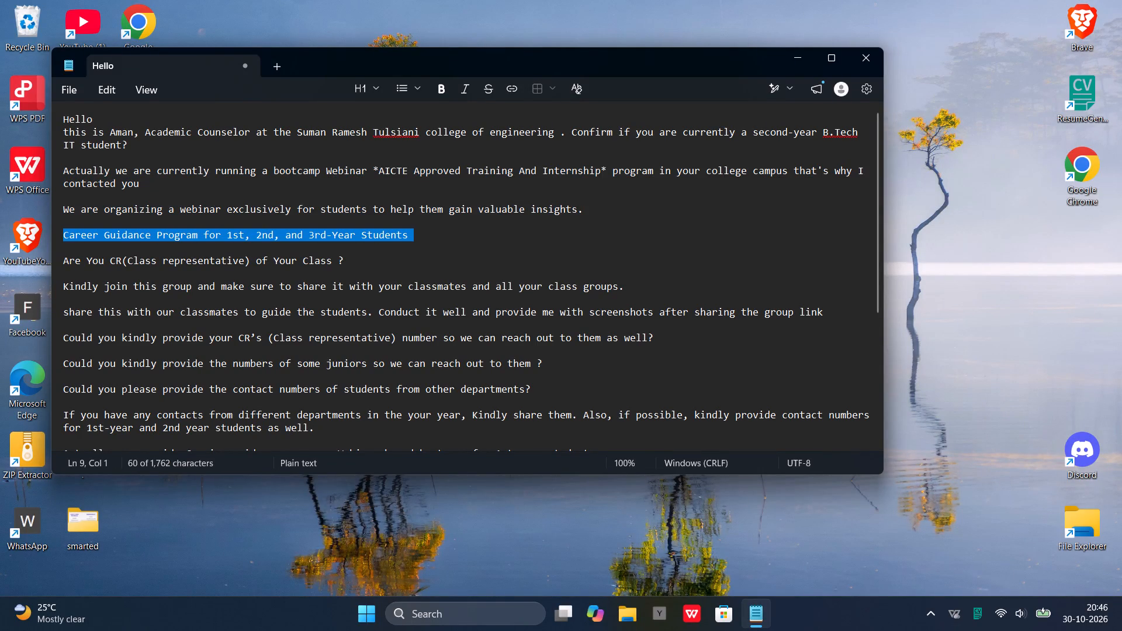
{"action": "left_click_drag", "start_coordinate": [365, 266], "coordinate": [356, 245]}
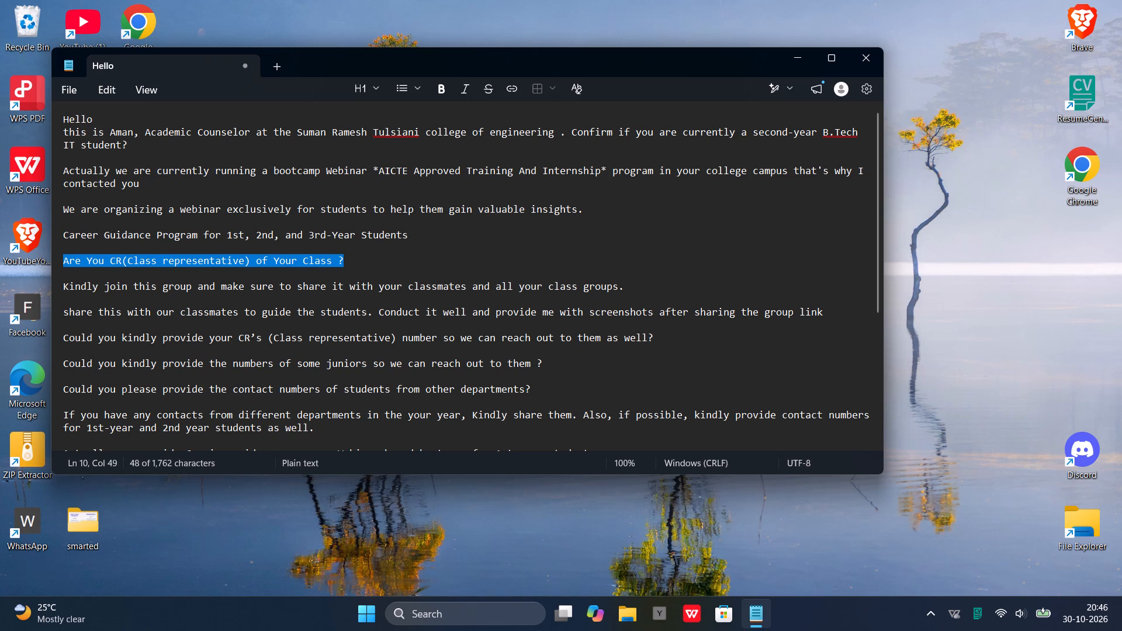
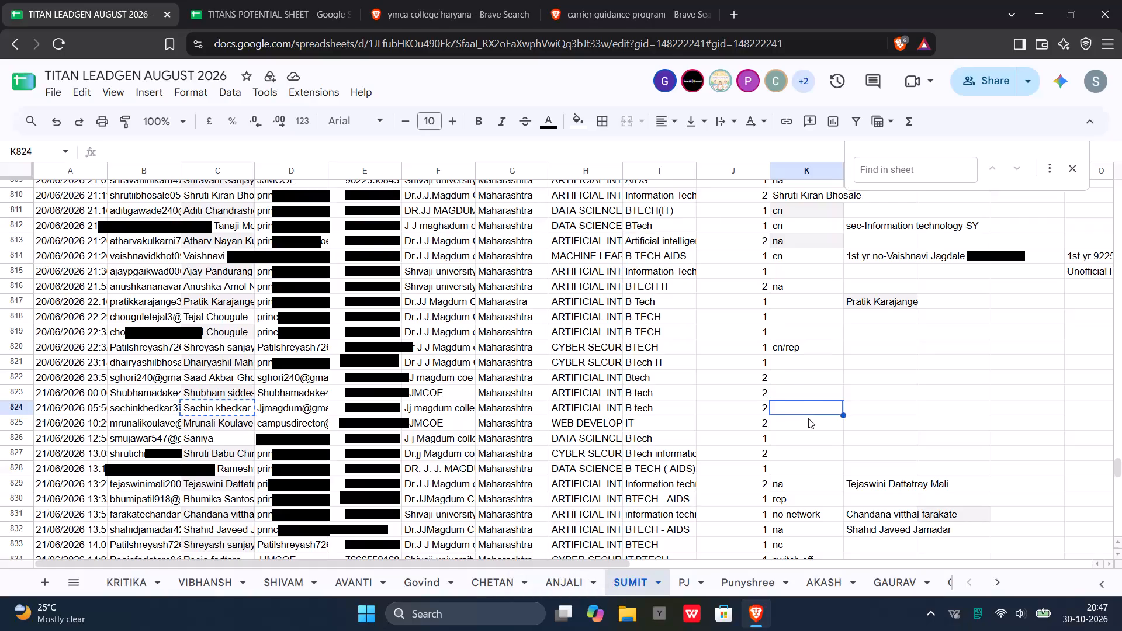
Enter the call status cn in column K for the lead in row 824.
{"action": "key", "text": "c"}
{"action": "key", "text": "n"}
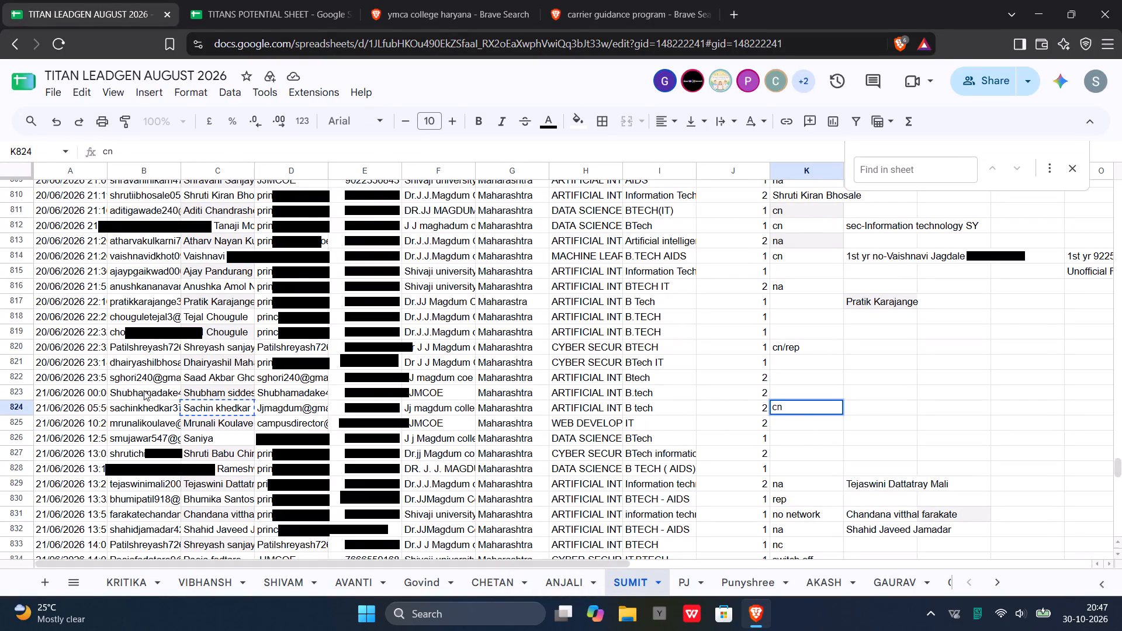
Copy the row 823 lead's phone number and name, and place the name in column M of that row.
{"action": "right_click", "coordinate": [228, 392]}
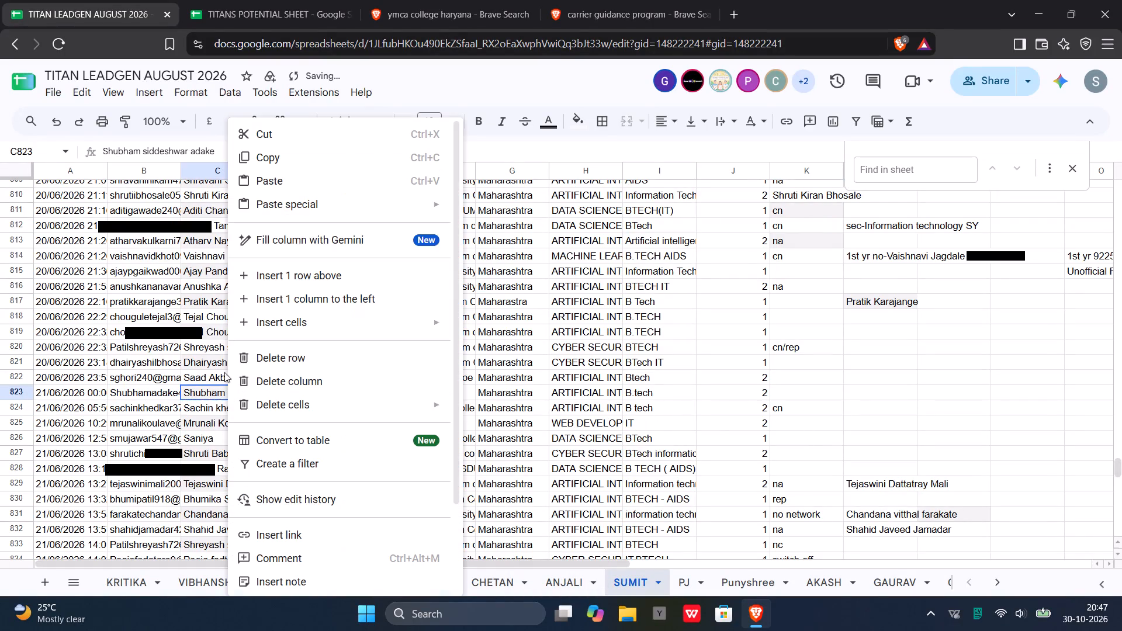
{"action": "left_click", "coordinate": [293, 155]}
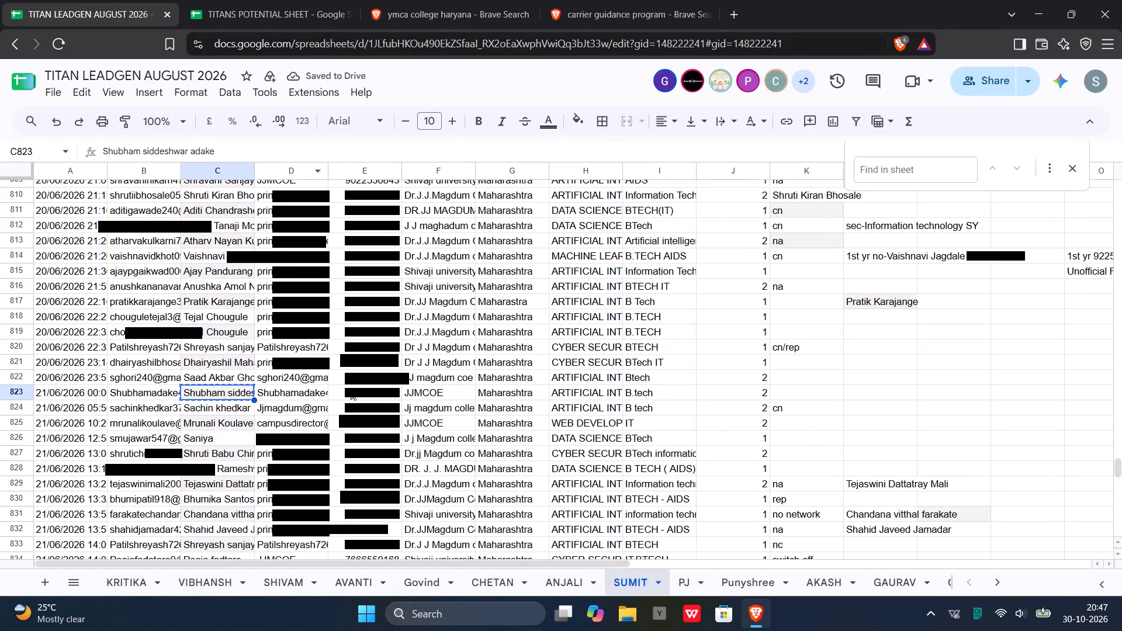
{"action": "right_click", "coordinate": [367, 391]}
{"action": "right_click", "coordinate": [367, 391]}
{"action": "left_click", "coordinate": [432, 157]}
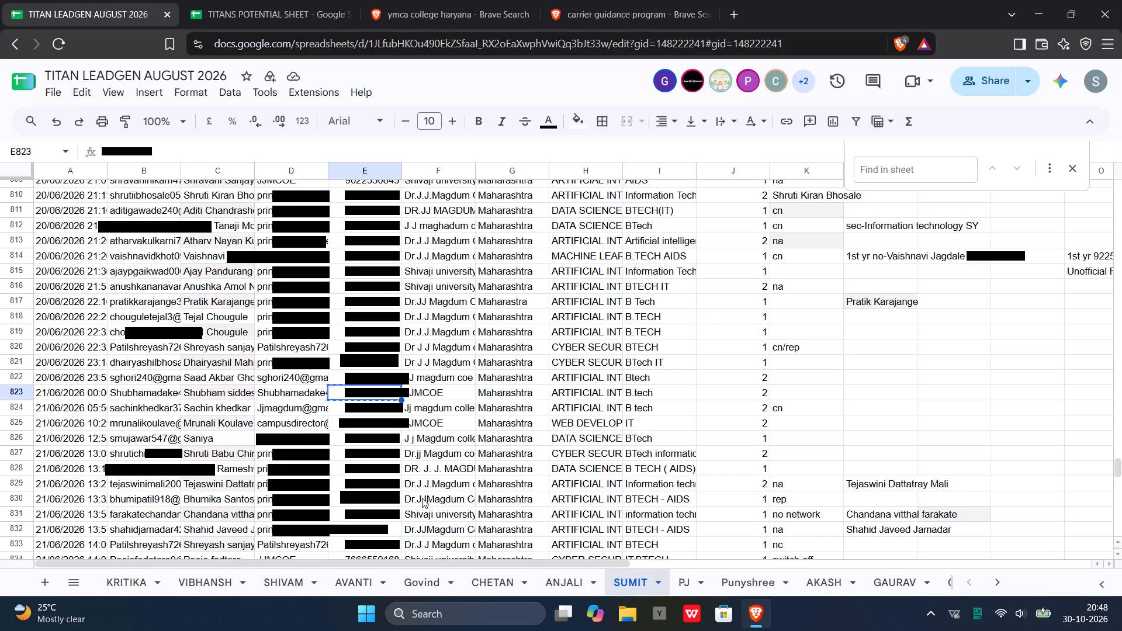
{"action": "right_click", "coordinate": [212, 391]}
{"action": "left_click", "coordinate": [254, 154]}
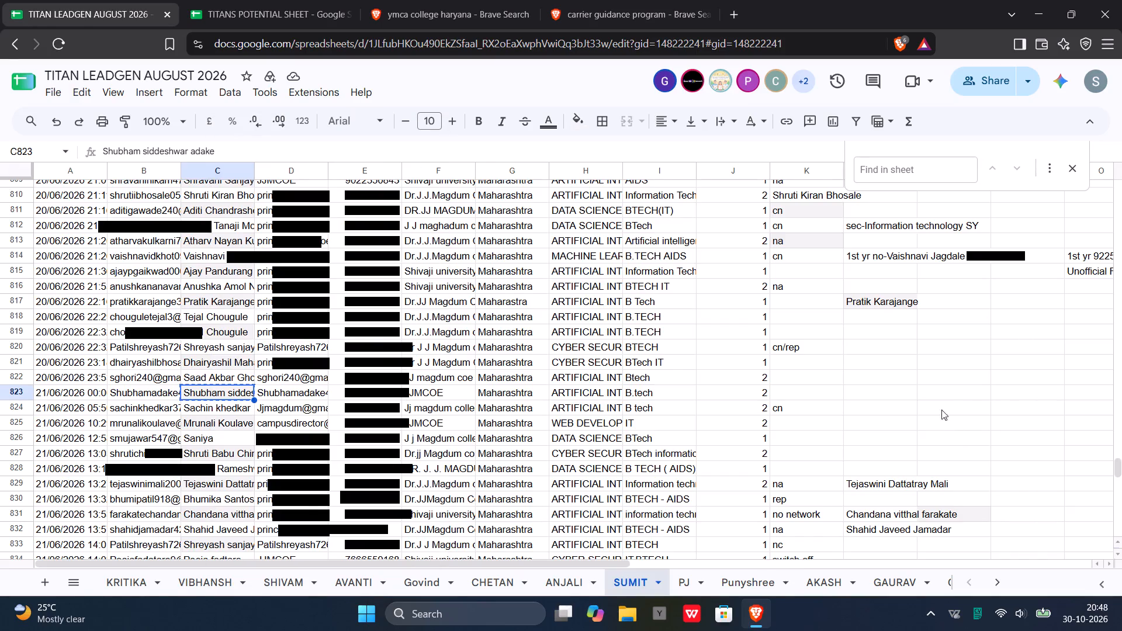
{"action": "left_click", "coordinate": [940, 390]}
{"action": "key", "text": "ctrl+v"}
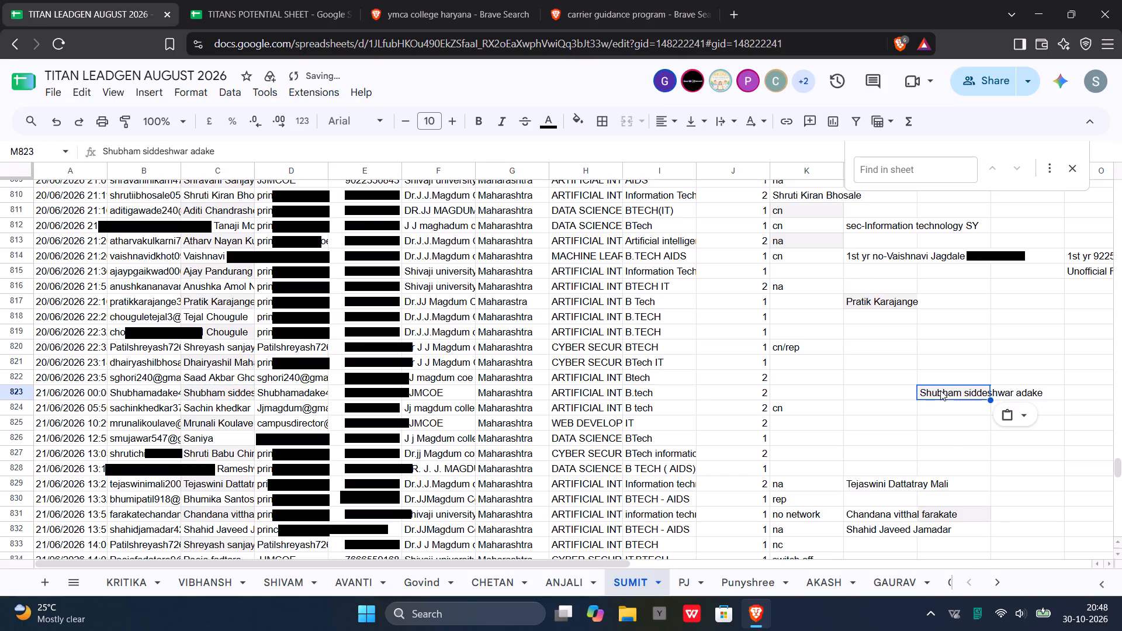
{"action": "left_click", "coordinate": [976, 414]}
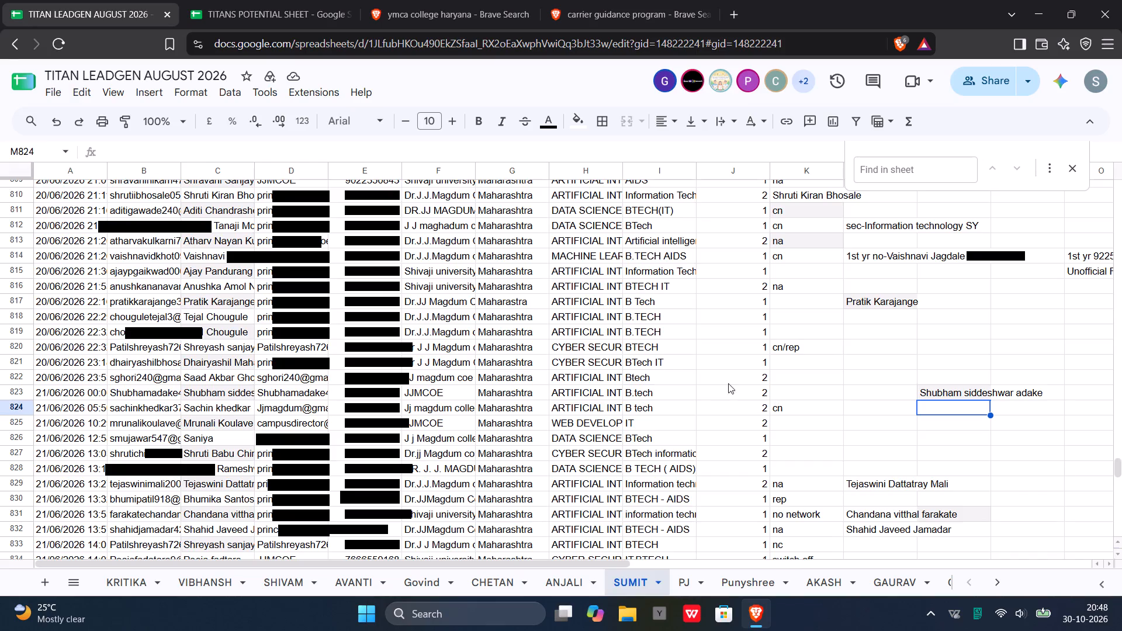
Enter the call status na in column K for the lead in row 823.
{"action": "left_click", "coordinate": [789, 392]}
{"action": "type", "text": "na"}
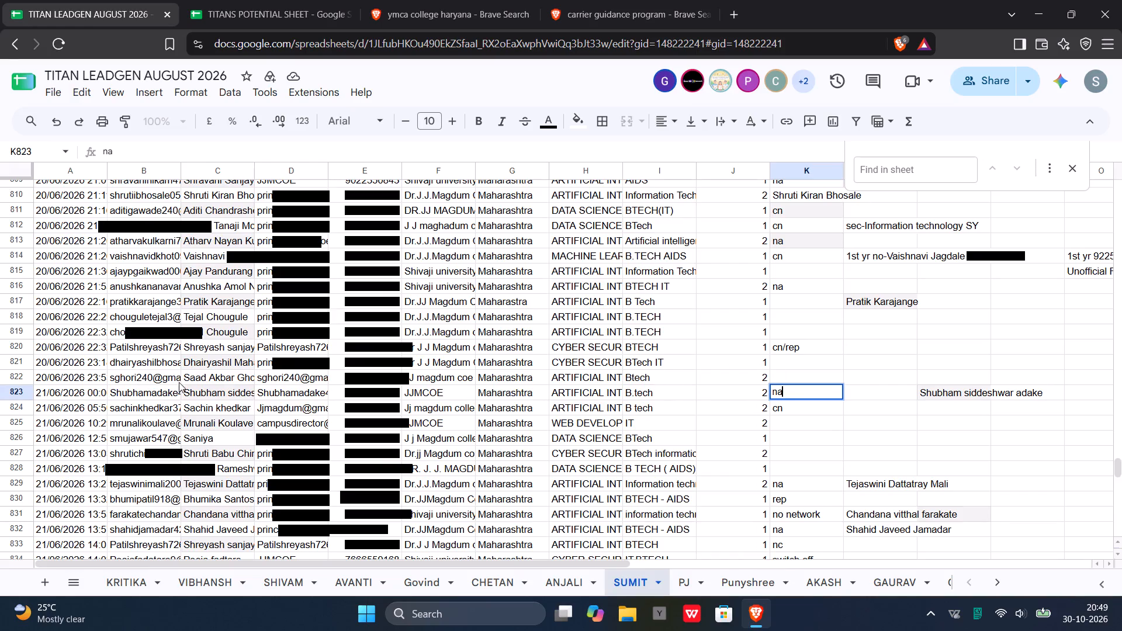
Copy the row 822 lead's name and phone number, and place the name in column M using the clipboard history.
{"action": "right_click", "coordinate": [208, 379]}
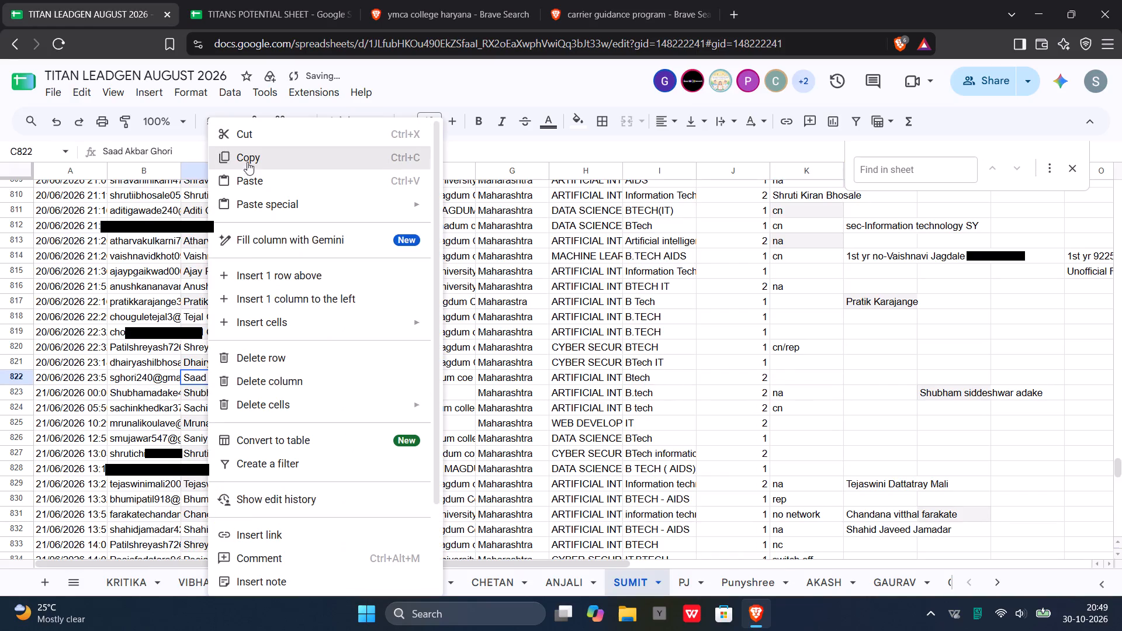
{"action": "left_click", "coordinate": [249, 158]}
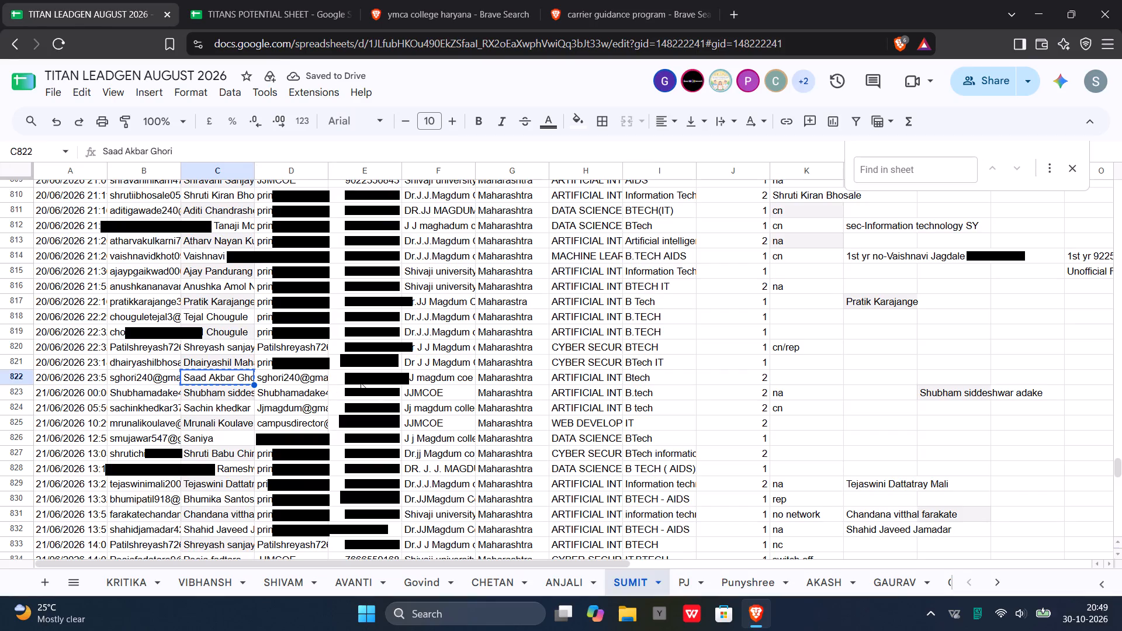
{"action": "right_click", "coordinate": [374, 376]}
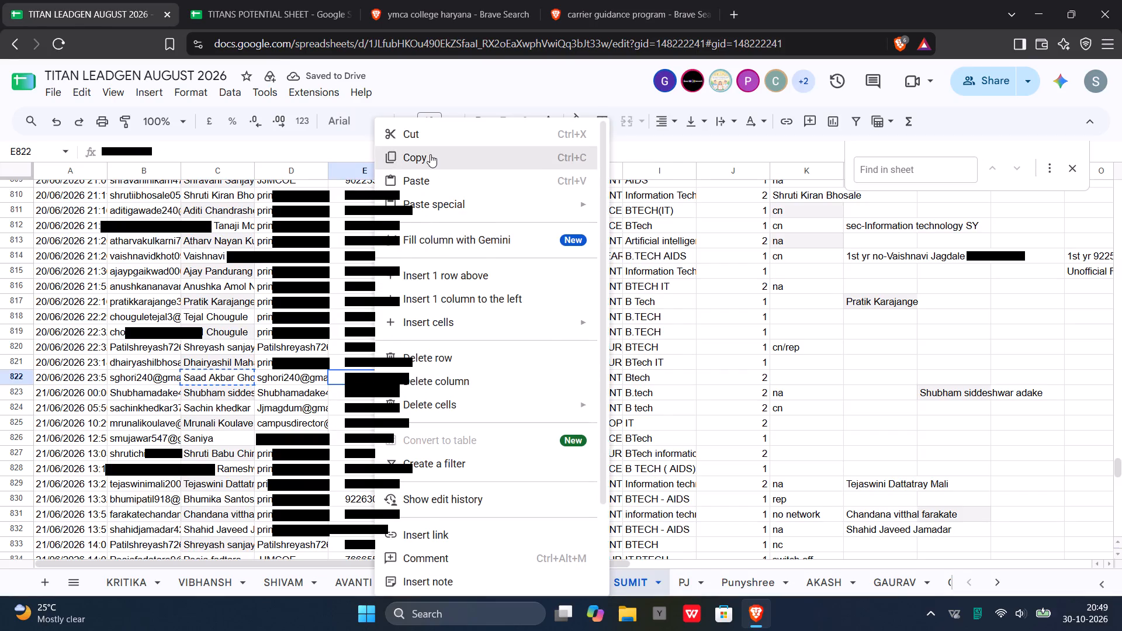
{"action": "left_click", "coordinate": [430, 154]}
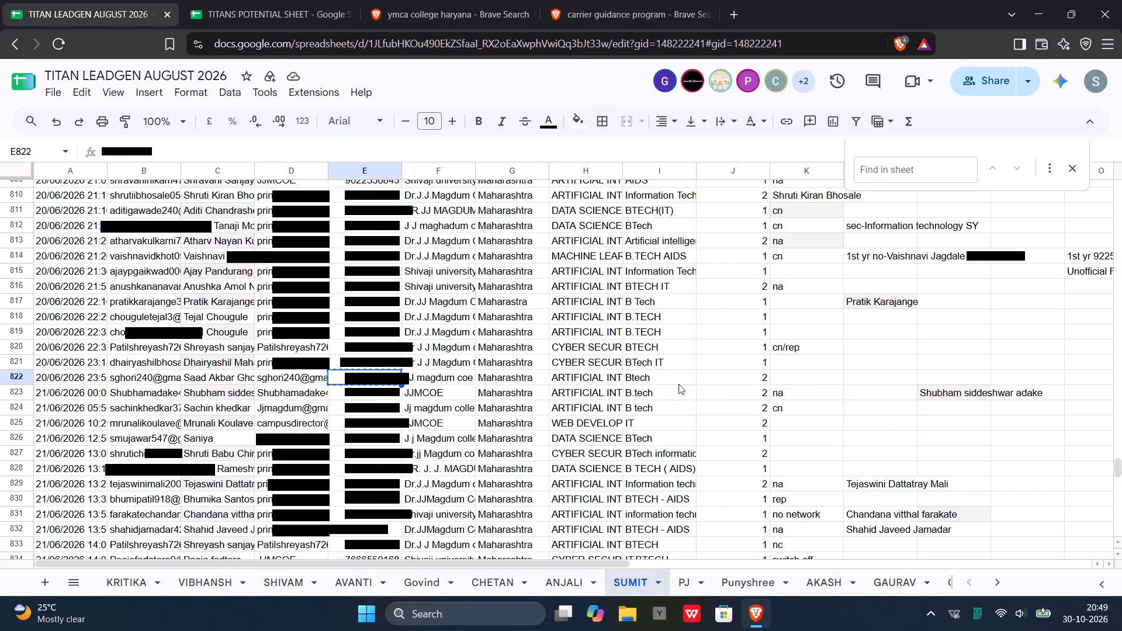
{"action": "left_click_drag", "start_coordinate": [953, 375], "coordinate": [962, 376]}
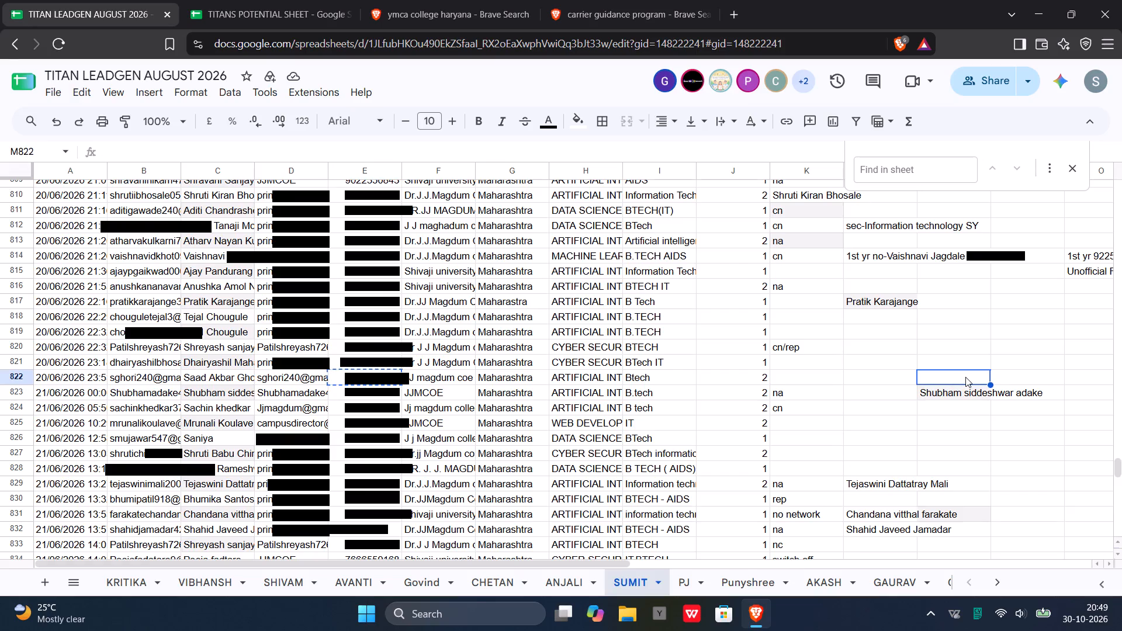
{"action": "key", "text": "super+v"}
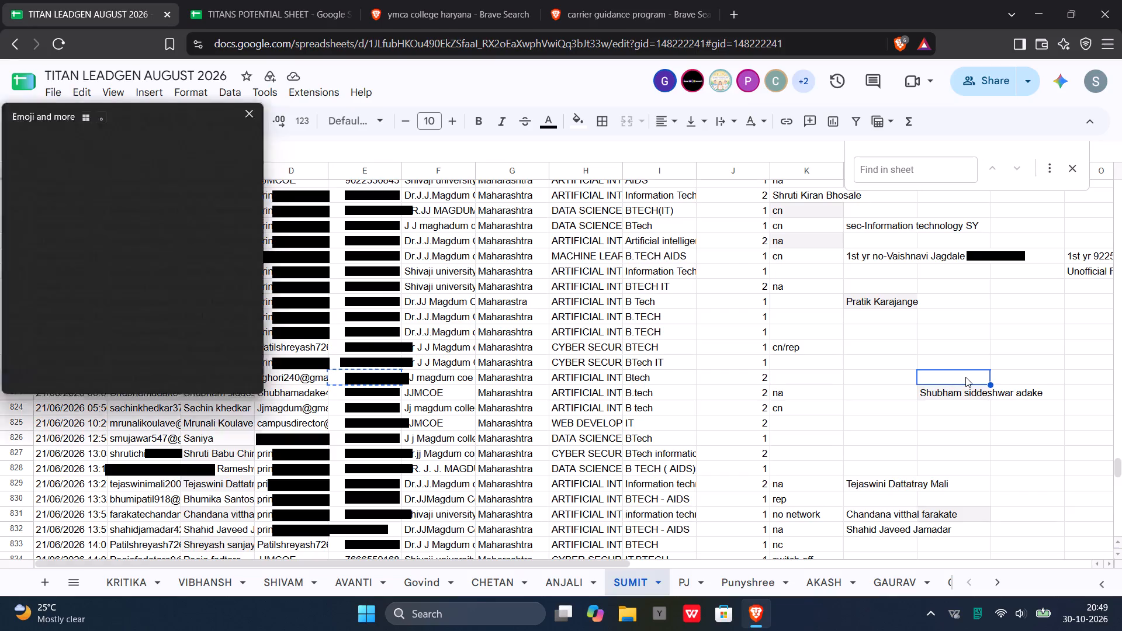
{"action": "left_click", "coordinate": [112, 273]}
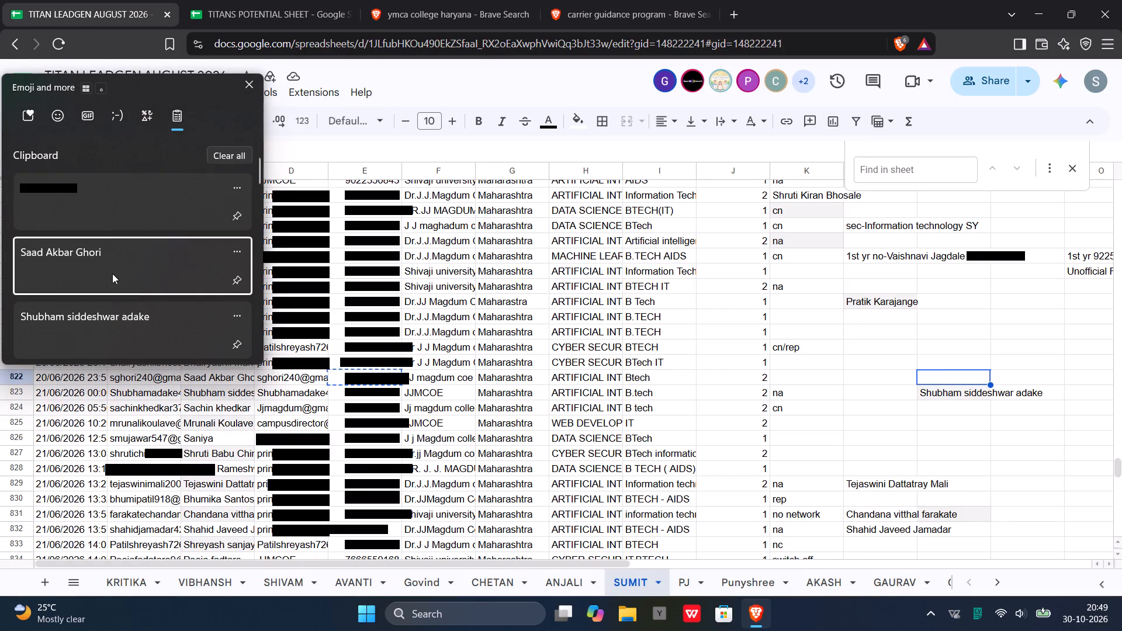
{"action": "key", "text": "ctrl+v"}
{"action": "left_click", "coordinate": [936, 435]}
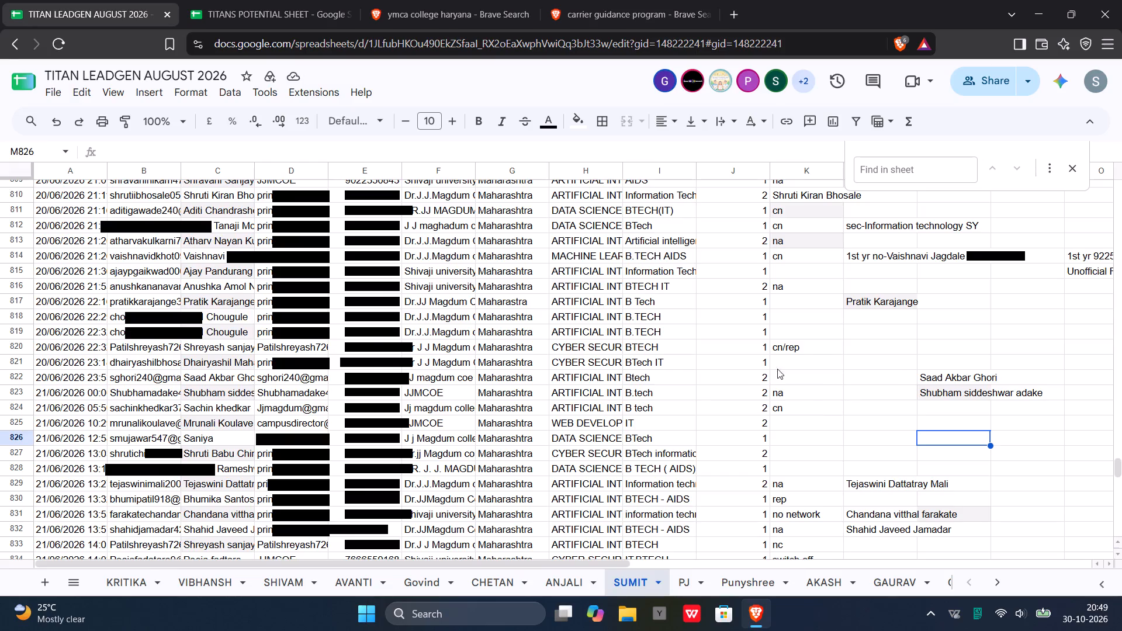
Select the phone number of the lead in row 822.
{"action": "left_click", "coordinate": [363, 376]}
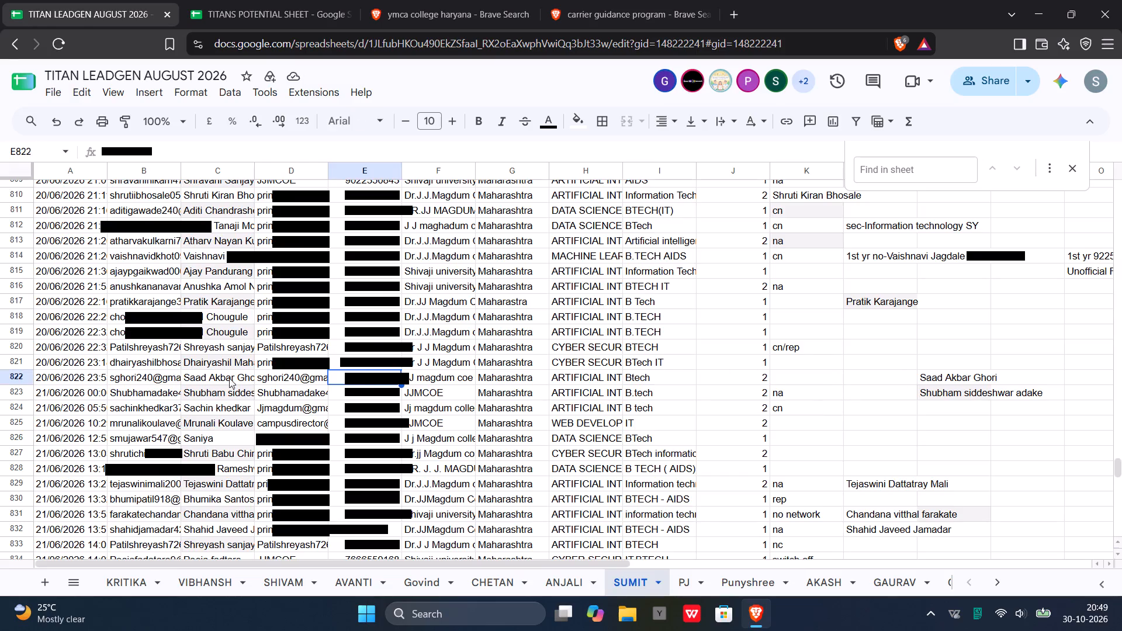
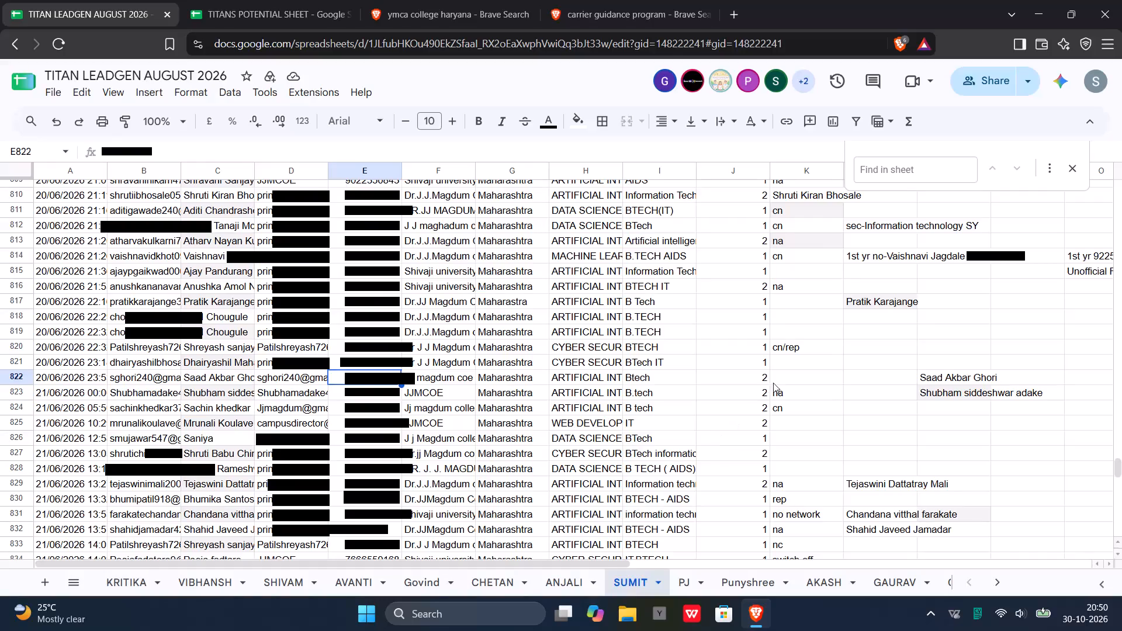
Enter the call status na in column K for the lead in row 822.
{"action": "left_click", "coordinate": [806, 375]}
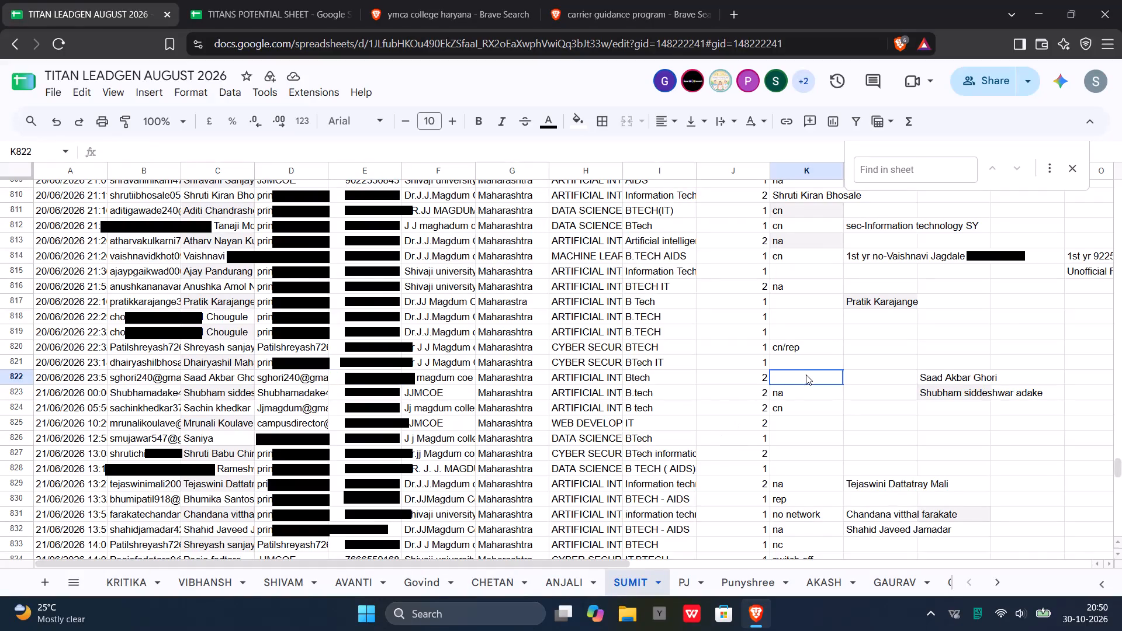
{"action": "key", "text": "n"}
{"action": "key", "text": "a"}
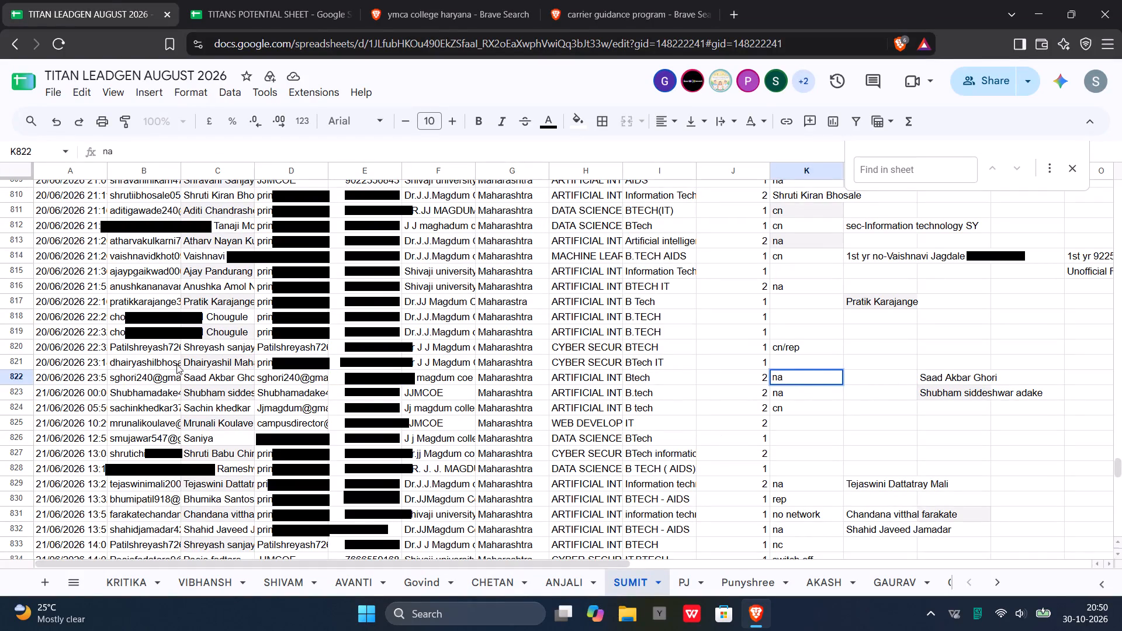
Copy the name of the lead in row 821 into column M of the same row.
{"action": "right_click", "coordinate": [207, 362]}
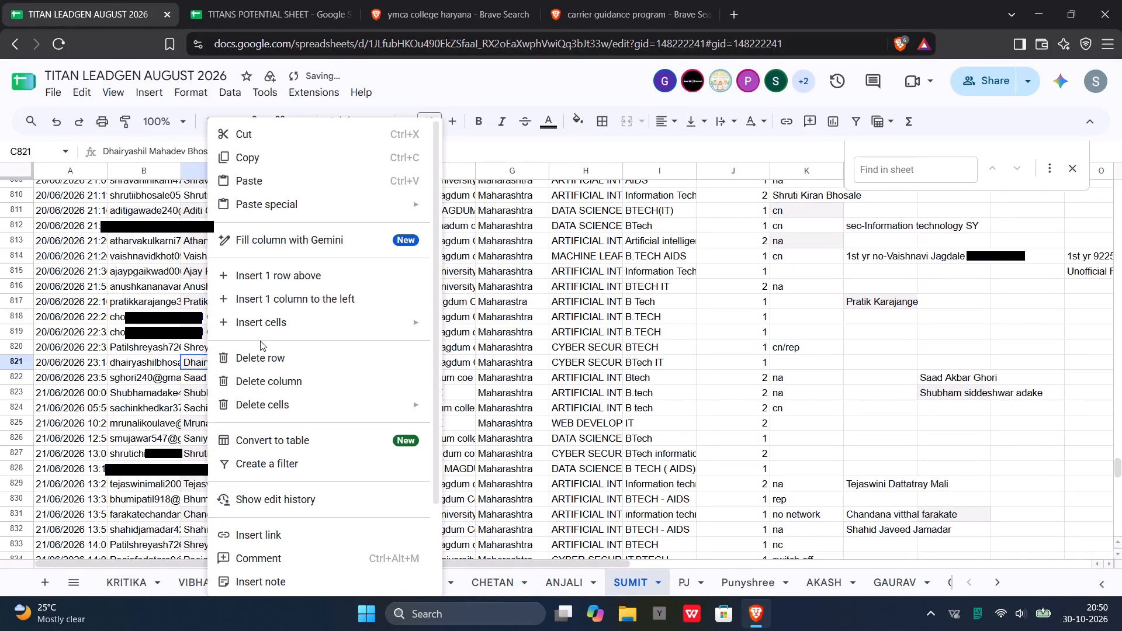
{"action": "left_click", "coordinate": [279, 158]}
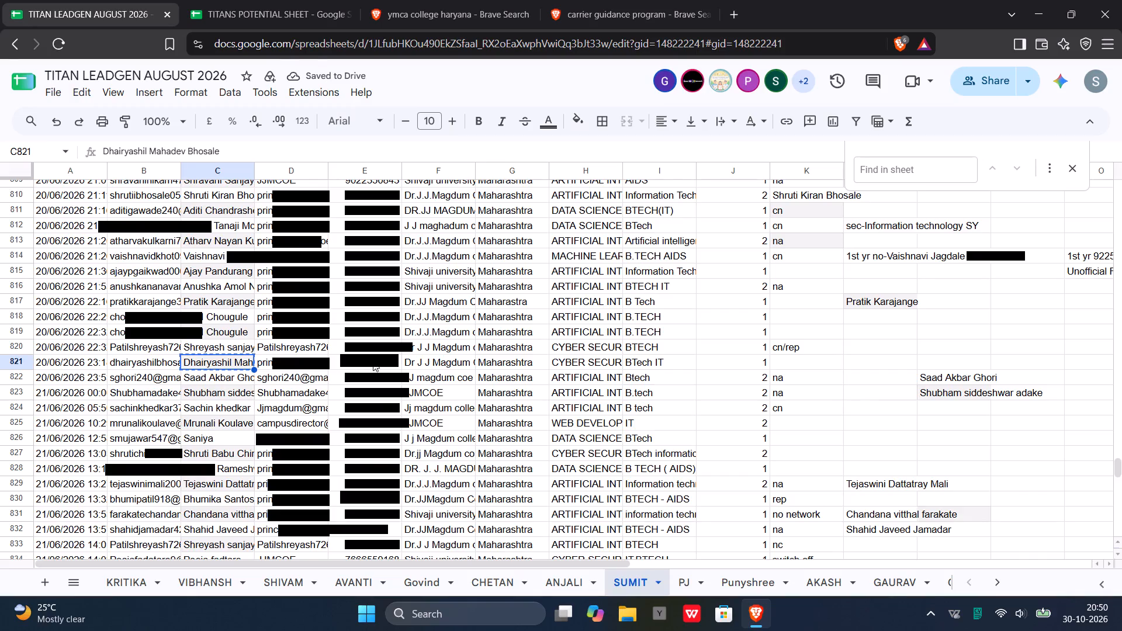
{"action": "left_click", "coordinate": [943, 359]}
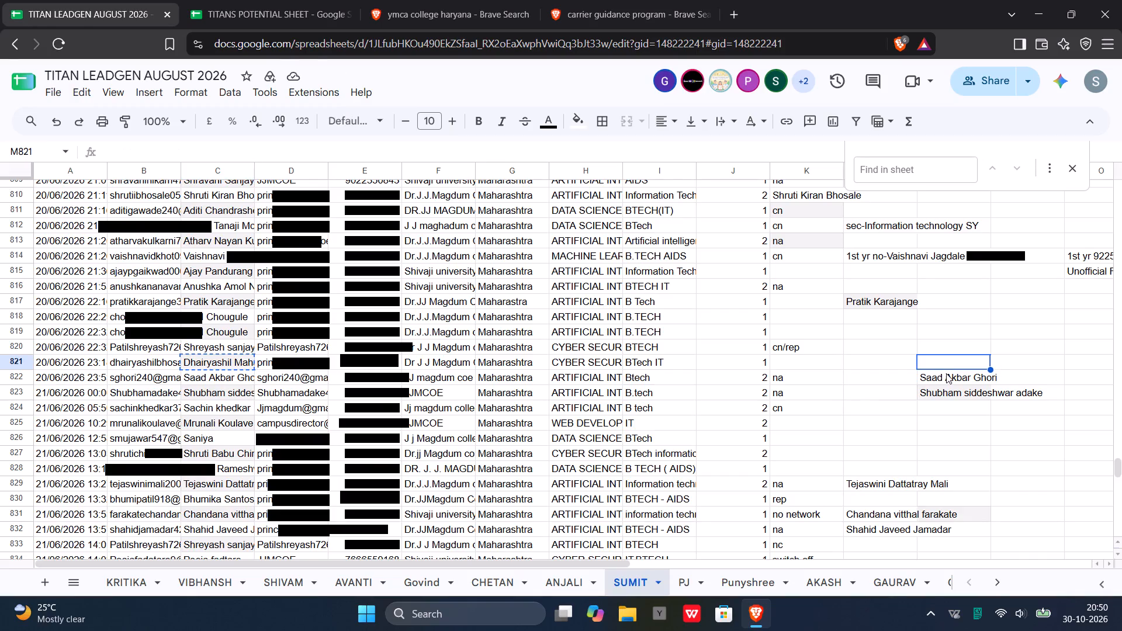
{"action": "key", "text": "ctrl+v"}
{"action": "left_click", "coordinate": [885, 353]}
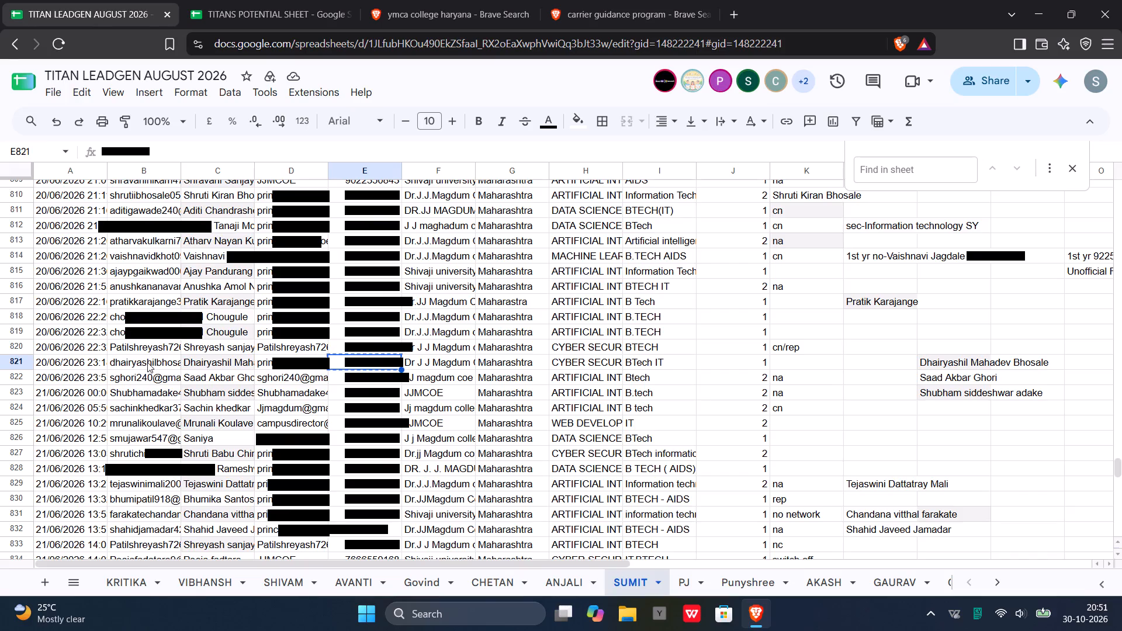
Select the row 821 lead's cells from column B through column O.
{"action": "left_click_drag", "start_coordinate": [154, 359], "coordinate": [947, 357]}
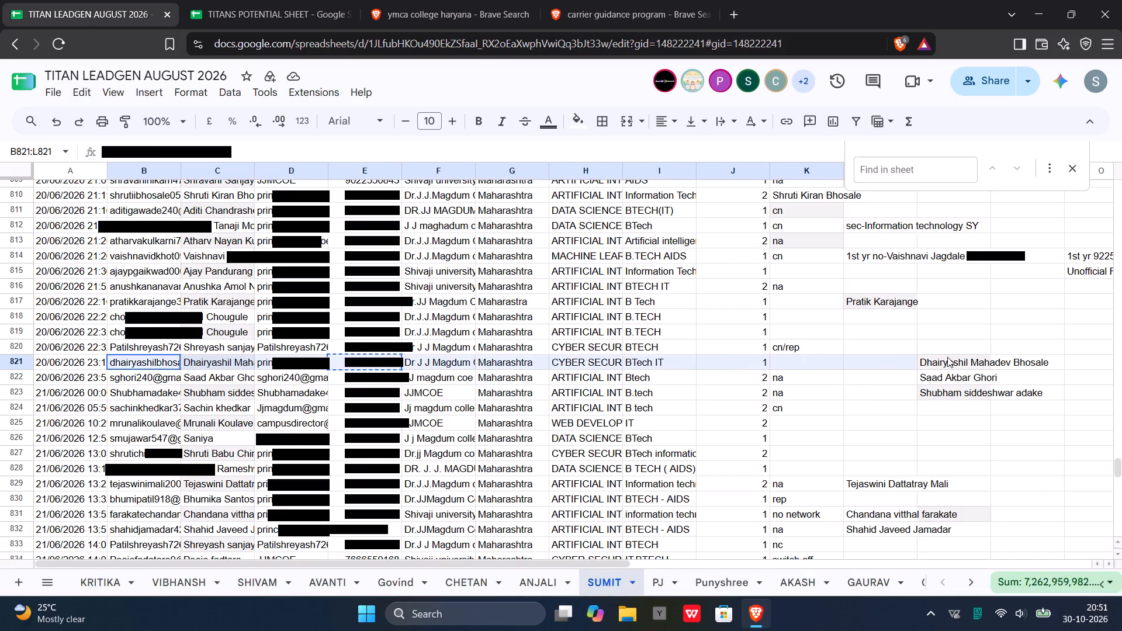
{"action": "left_click_drag", "start_coordinate": [947, 357], "coordinate": [1083, 358]}
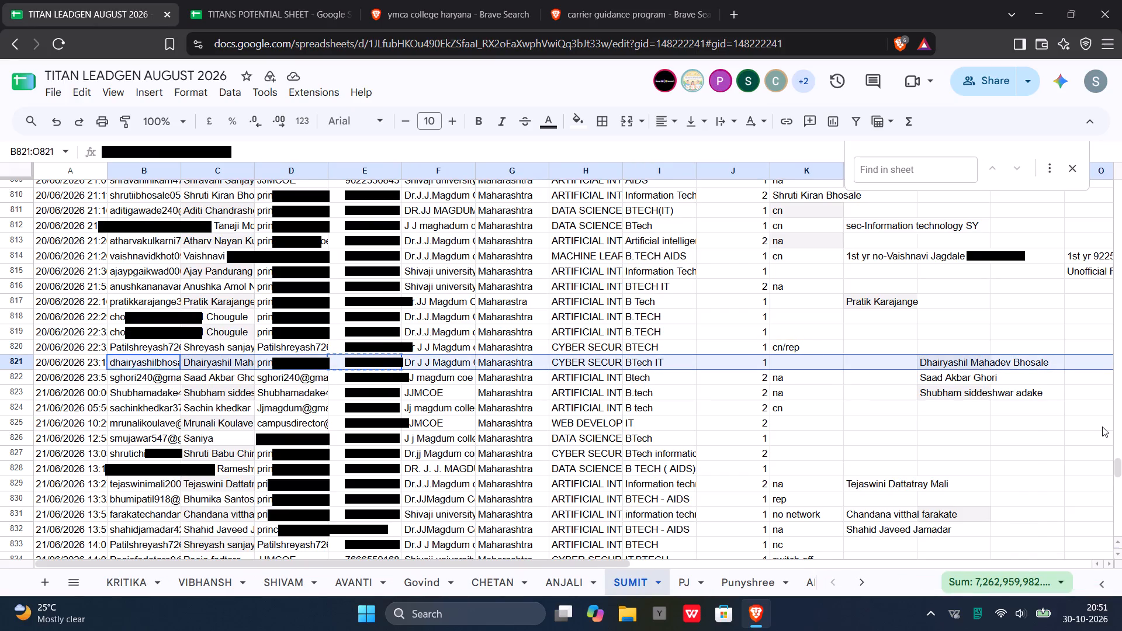
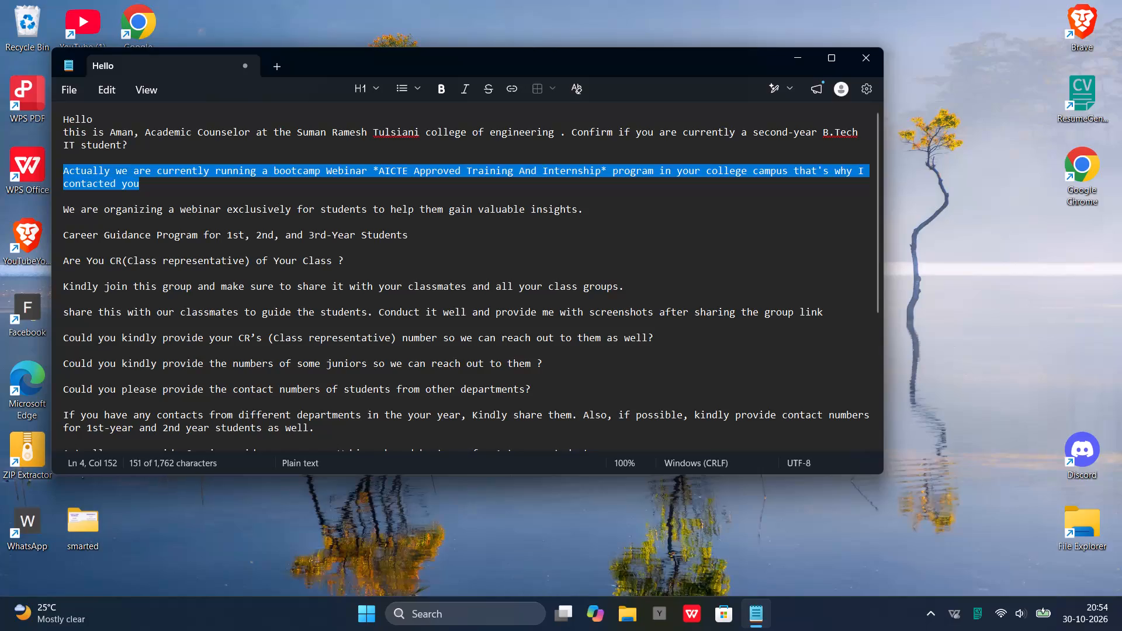
In Notepad, copy the Hello note's prepared outreach messages one at a time, from the AICTE bootcamp message through the class representative question.
{"action": "key", "text": "ctrl+c"}
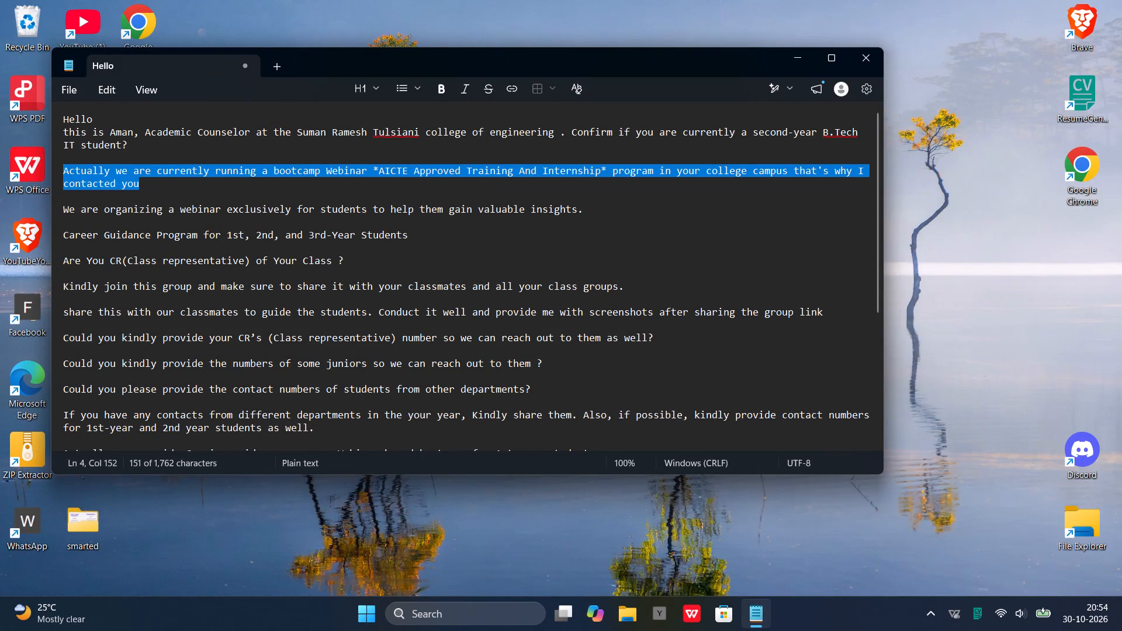
{"action": "left_click_drag", "start_coordinate": [587, 220], "coordinate": [582, 196]}
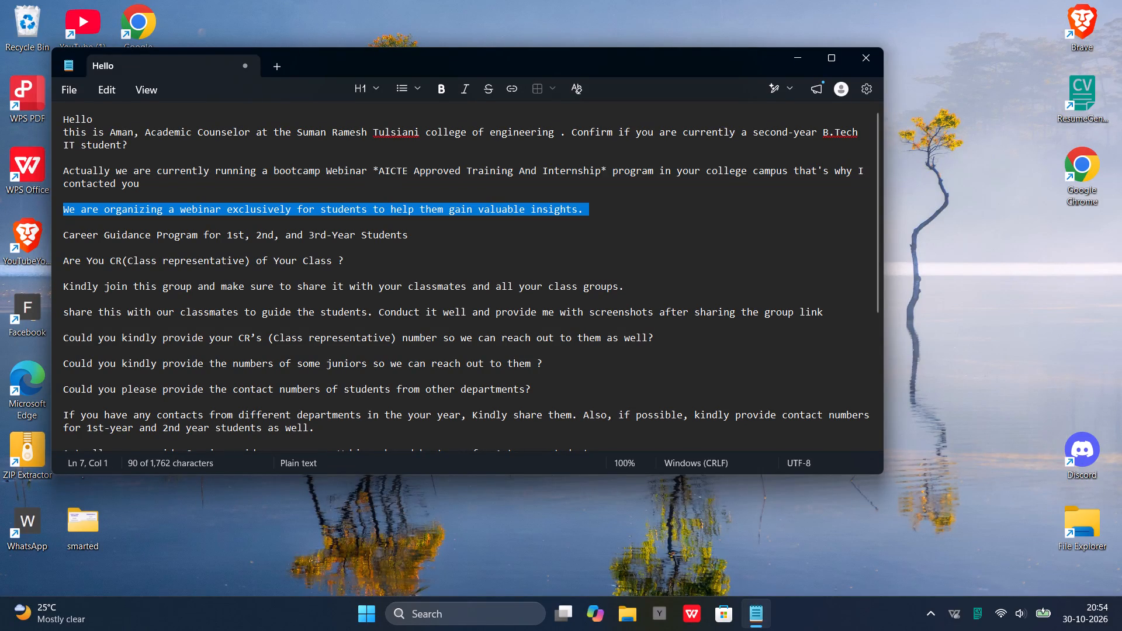
{"action": "key", "text": "ctrl+c"}
{"action": "left_click_drag", "start_coordinate": [429, 241], "coordinate": [427, 218]}
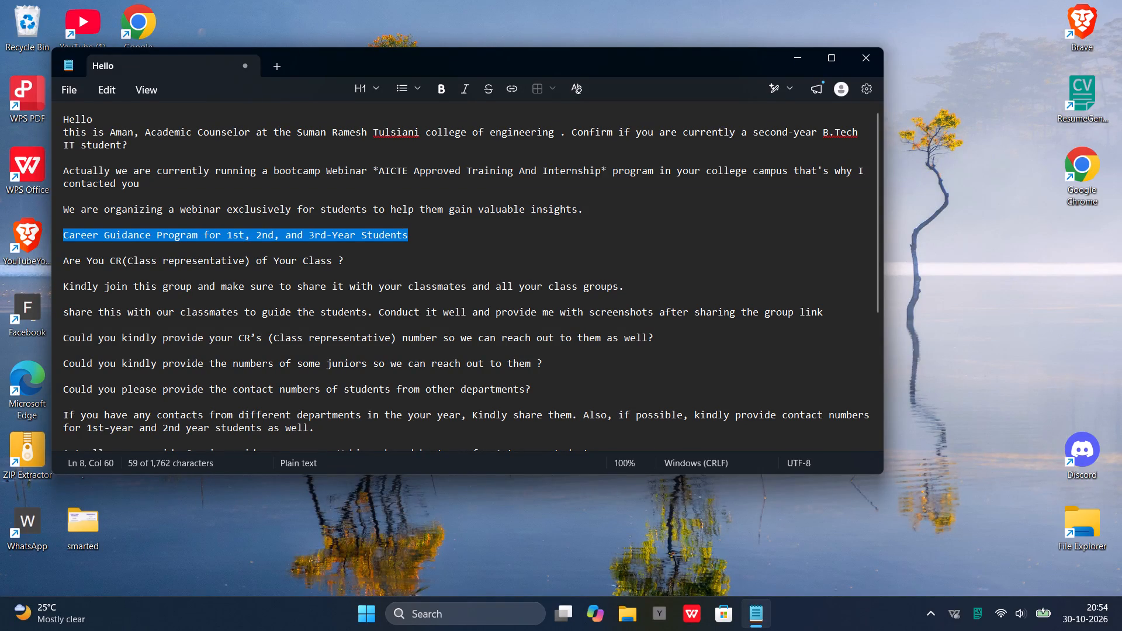
{"action": "key", "text": "ctrl+c"}
{"action": "left_click_drag", "start_coordinate": [378, 261], "coordinate": [368, 247]}
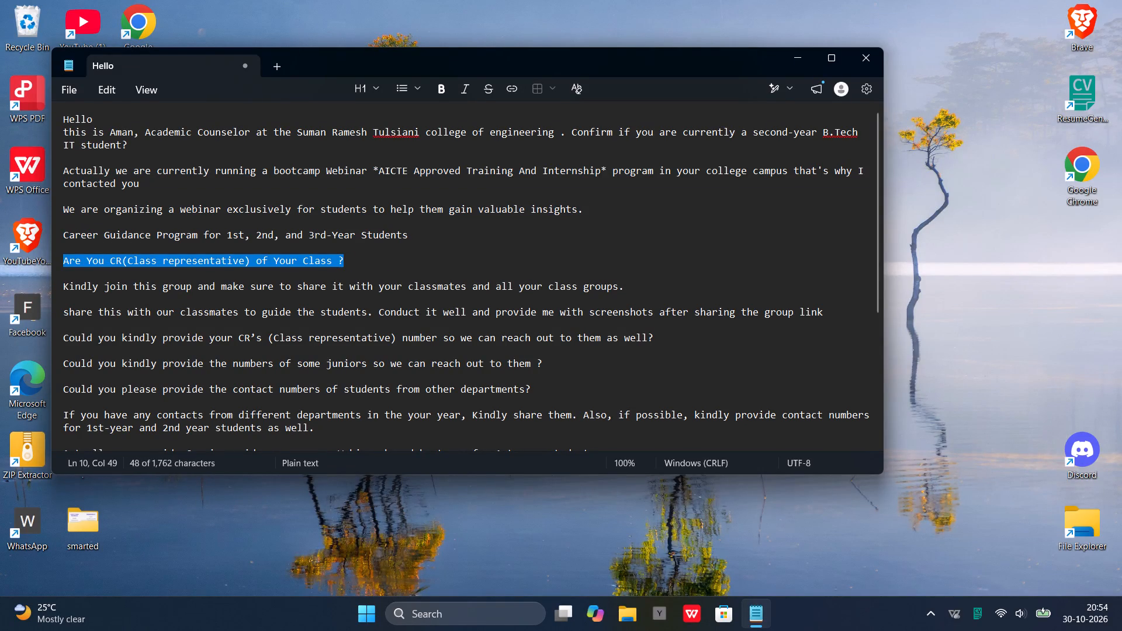
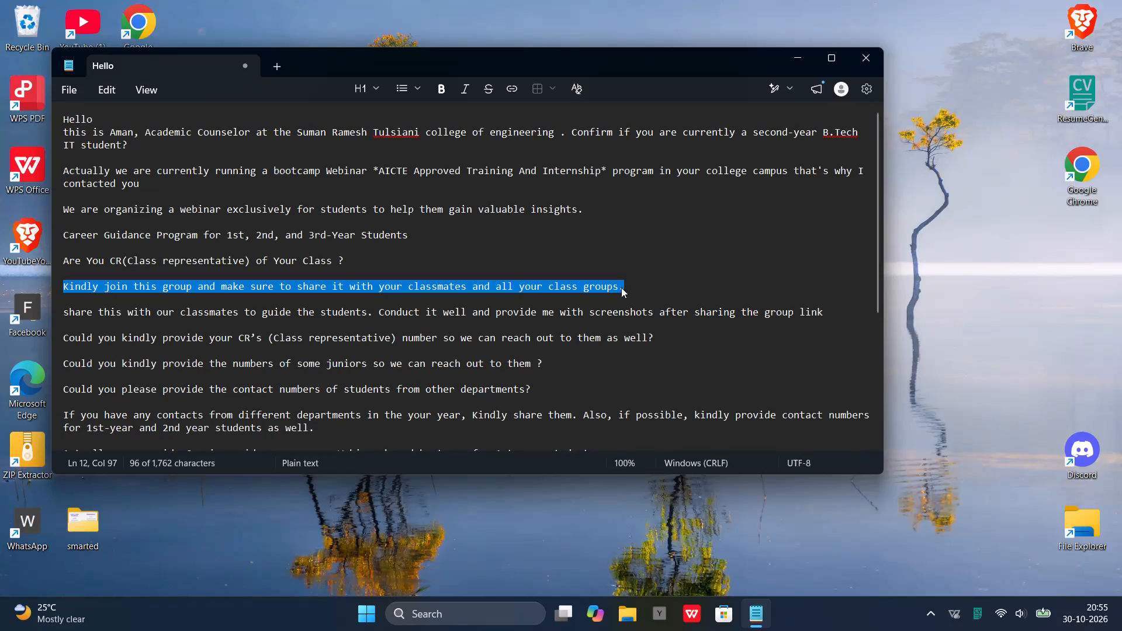
Copy the Hello note's group-joining message, the share-with-classmates message, and the "After sharing the official group link" screenshots request, one at a time.
{"action": "key", "text": "ctrl+c"}
{"action": "left_click_drag", "start_coordinate": [827, 321], "coordinate": [824, 299]}
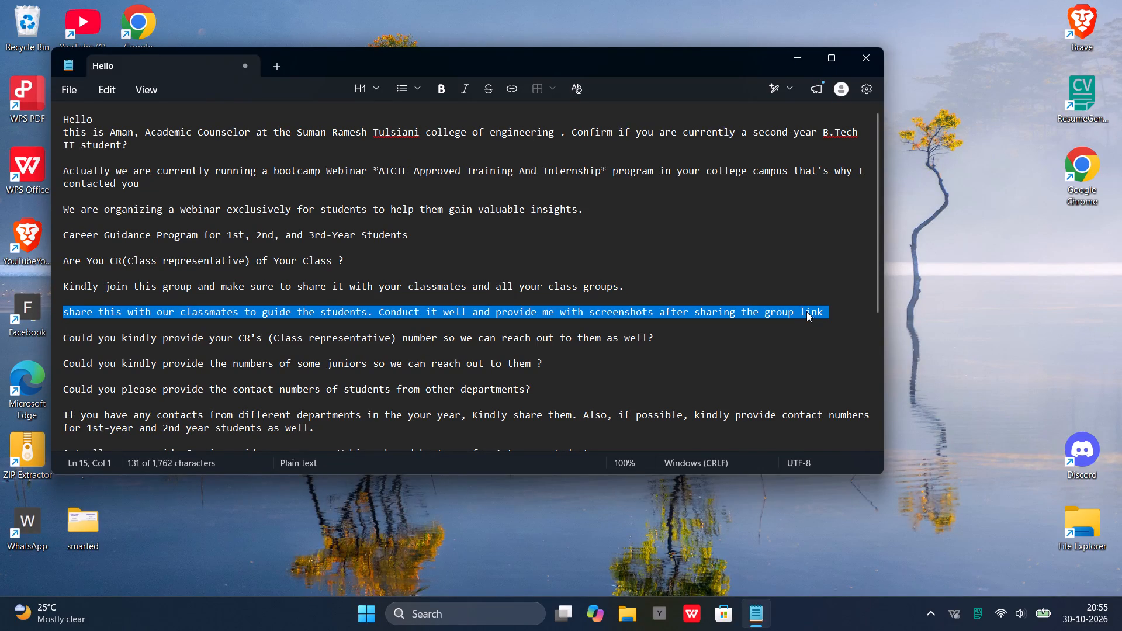
{"action": "key", "text": "ctrl+c"}
{"action": "left_click", "coordinate": [816, 360]}
{"action": "scroll", "coordinate": [812, 354], "scroll_direction": "down", "scroll_amount": 12}
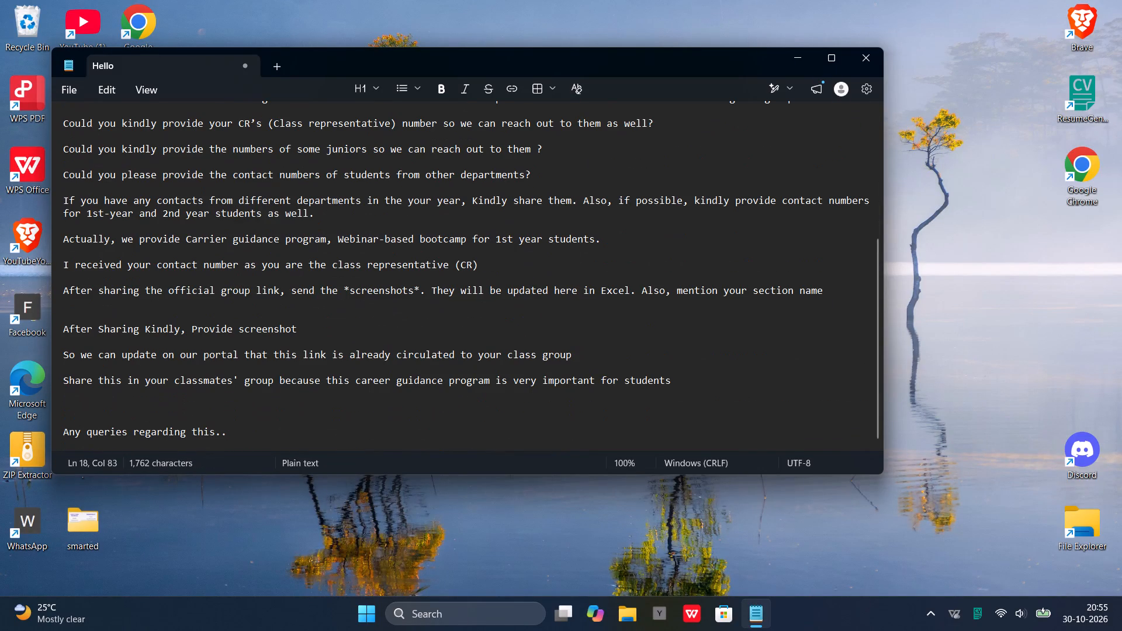
{"action": "left_click_drag", "start_coordinate": [830, 297], "coordinate": [827, 280]}
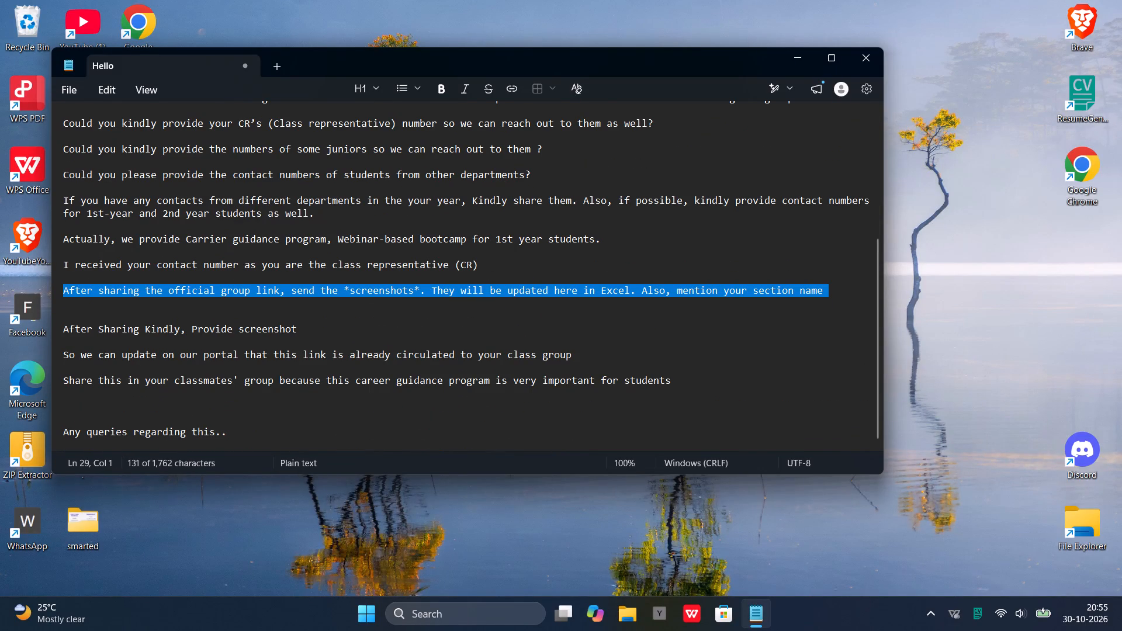
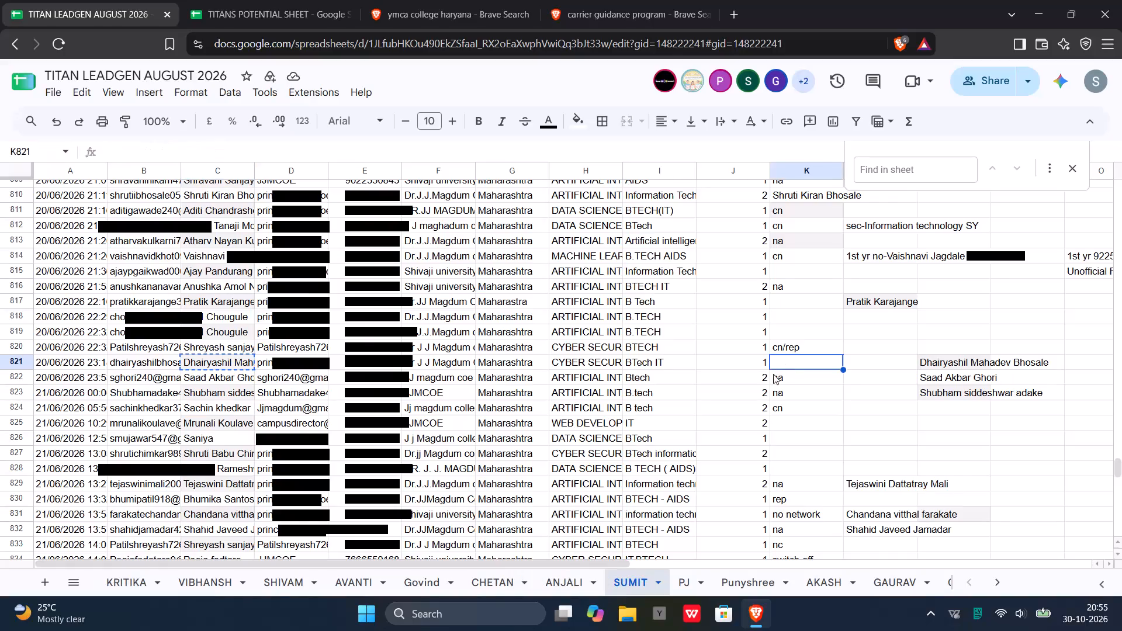
Enter the call status cn in column K for the lead in row 821.
{"action": "key", "text": "x"}
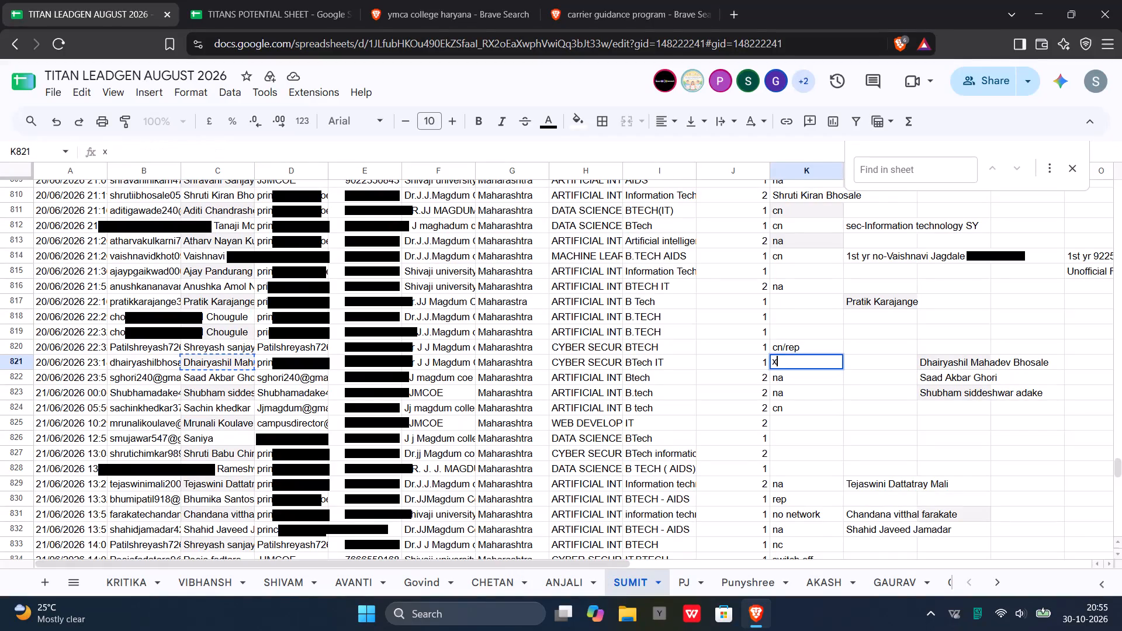
{"action": "key", "text": "BackSpace"}
{"action": "type", "text": "cn"}
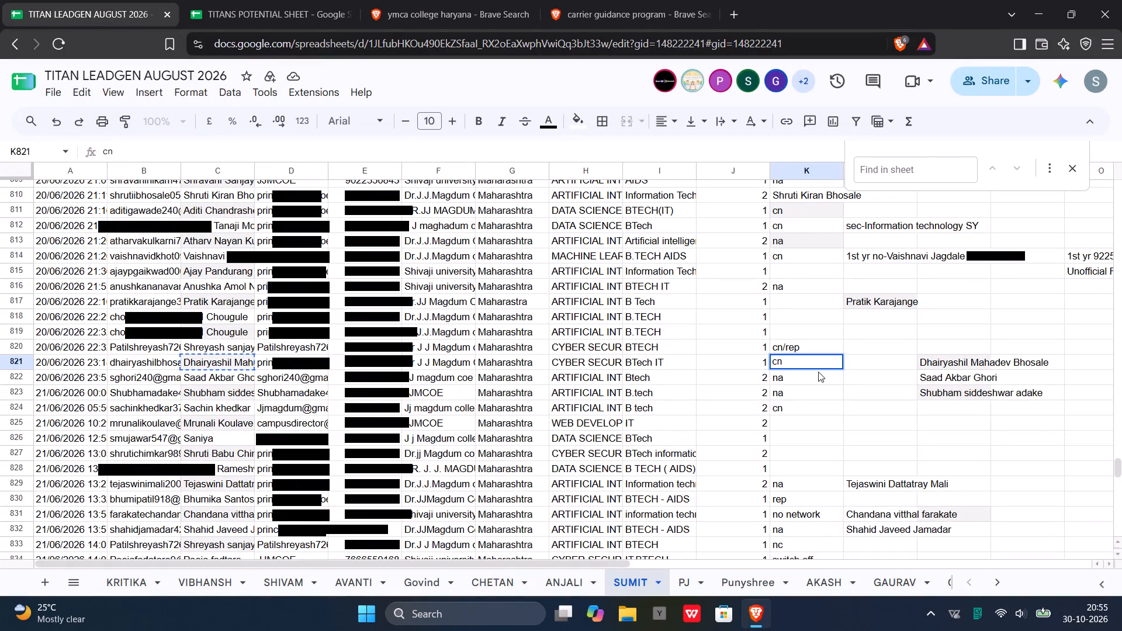
Record the call status rep/cn in column K for the lead in row 819.
{"action": "left_click", "coordinate": [792, 327]}
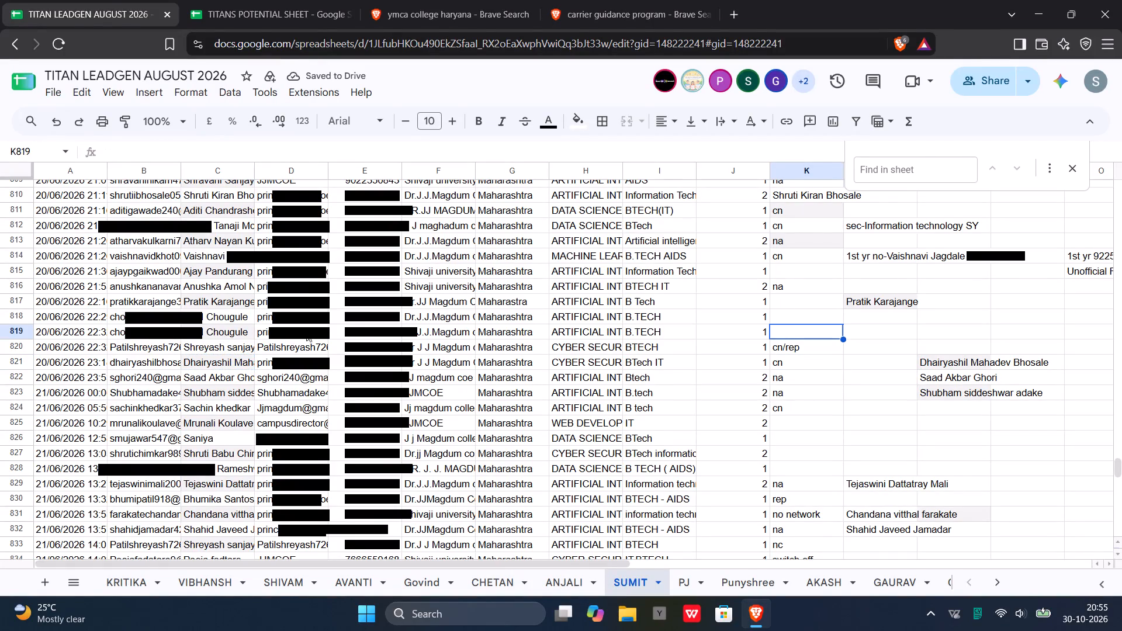
{"action": "left_click", "coordinate": [813, 334]}
{"action": "key", "text": "r"}
{"action": "key", "text": "e"}
{"action": "key", "text": "p"}
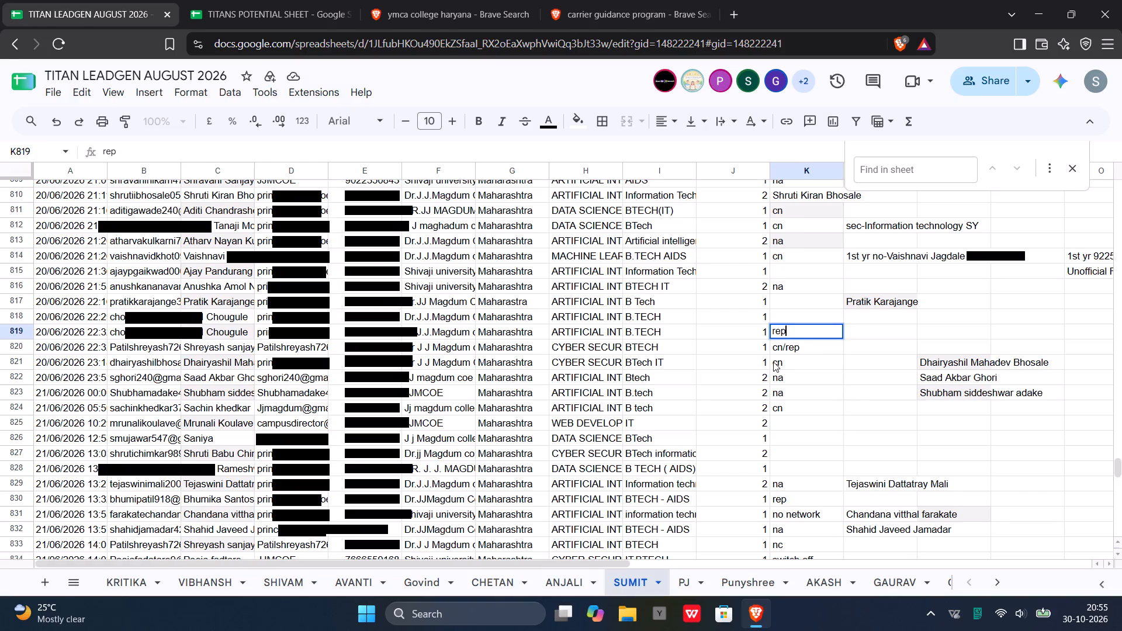
{"action": "key", "text": "slash"}
{"action": "key", "text": "c"}
{"action": "key", "text": "n"}
Record the call status cn/rep in column K for the lead in row 818.
{"action": "left_click", "coordinate": [785, 310]}
{"action": "left_click", "coordinate": [790, 318]}
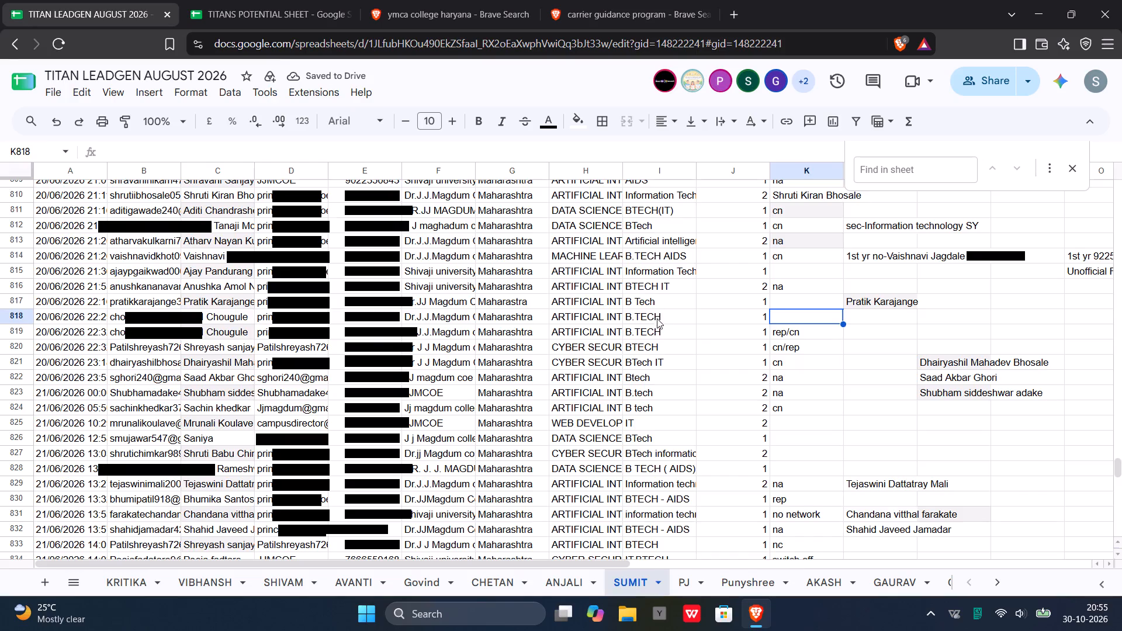
{"action": "key", "text": "c"}
{"action": "key", "text": "n"}
{"action": "key", "text": "slash"}
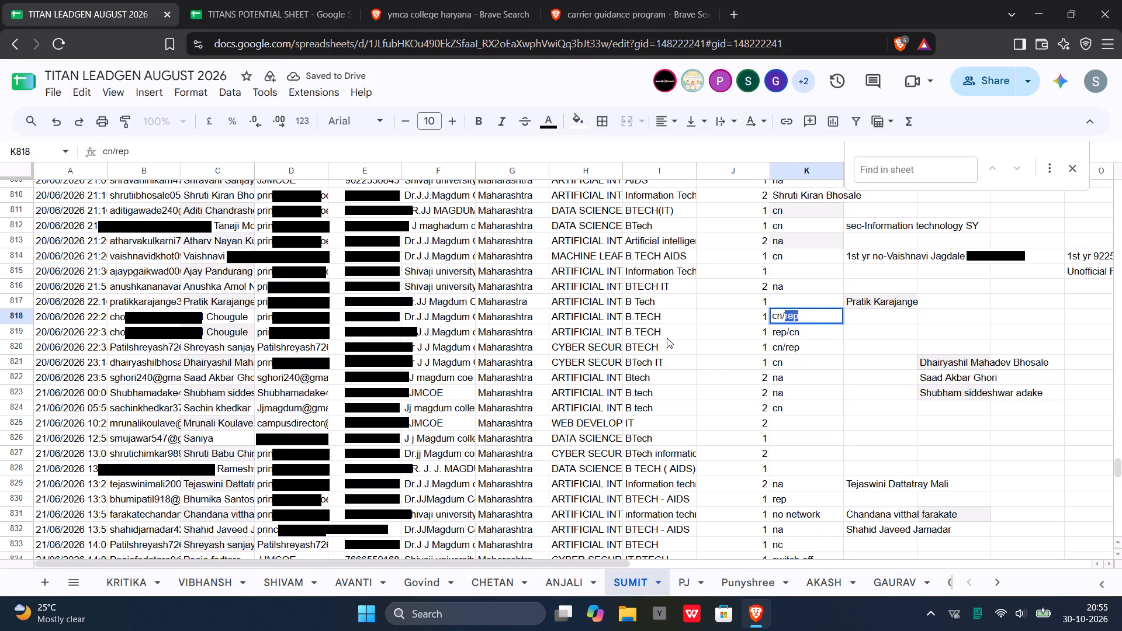
{"action": "type", "text": "re"}
{"action": "key", "text": "p"}
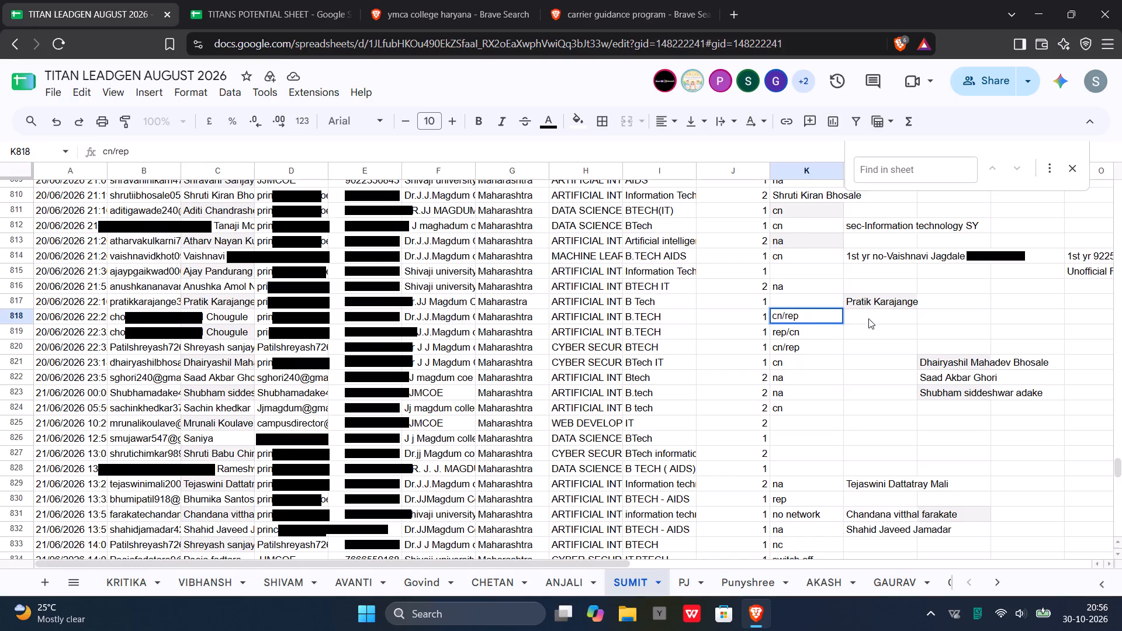
{"action": "left_click", "coordinate": [870, 318]}
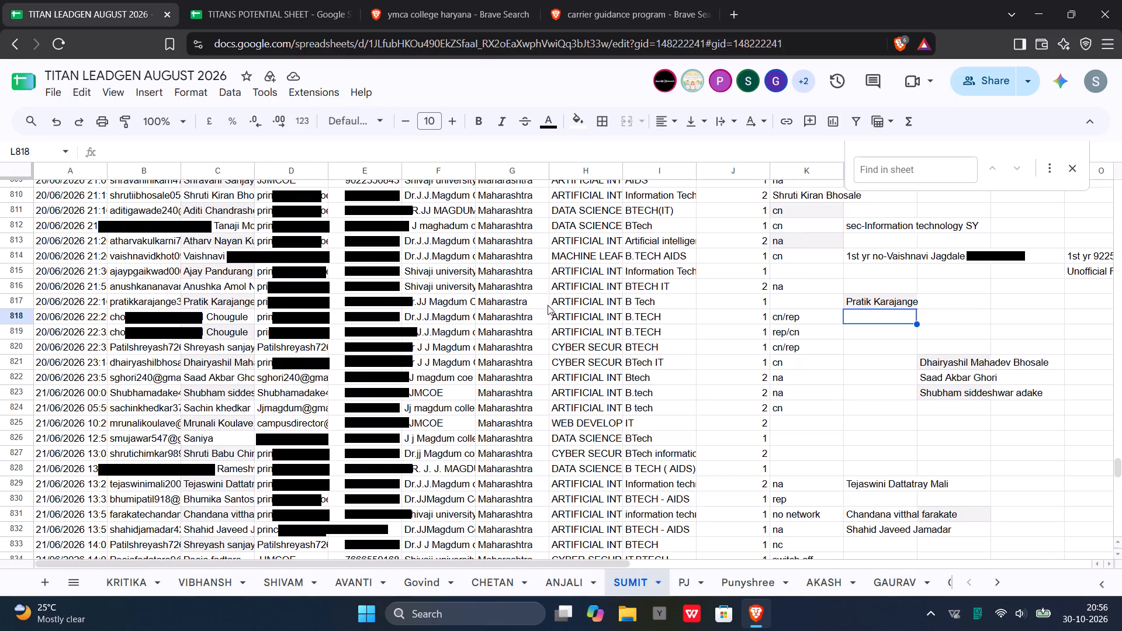
Record the call status na in column K for the lead in row 815.
{"action": "left_click", "coordinate": [786, 268]}
{"action": "key", "text": "n"}
{"action": "key", "text": "a"}
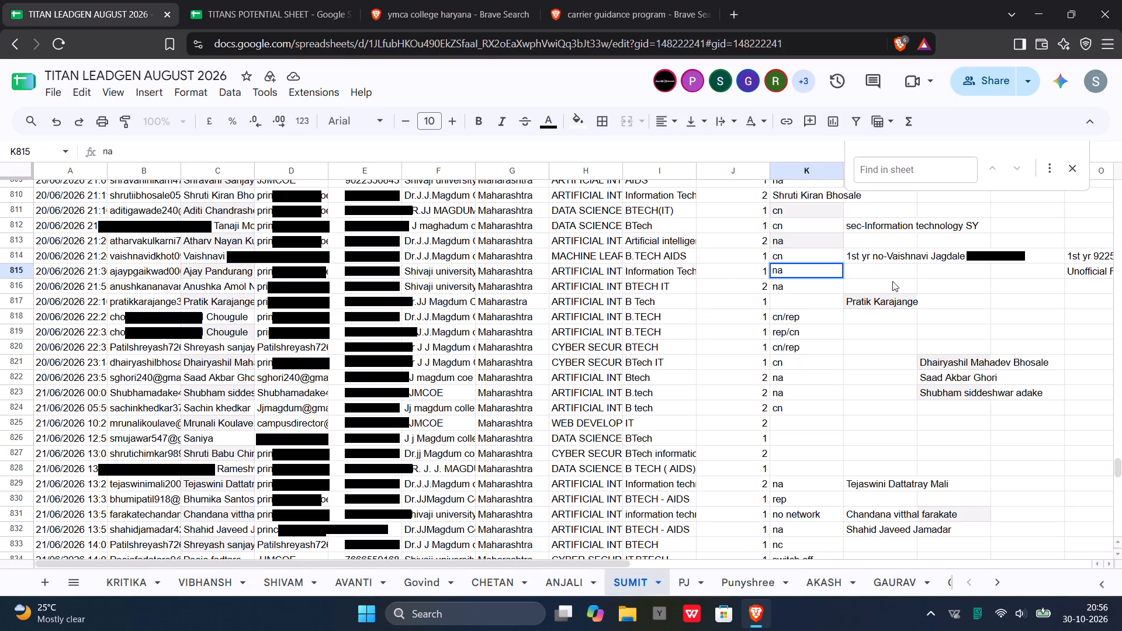
{"action": "left_click", "coordinate": [876, 275]}
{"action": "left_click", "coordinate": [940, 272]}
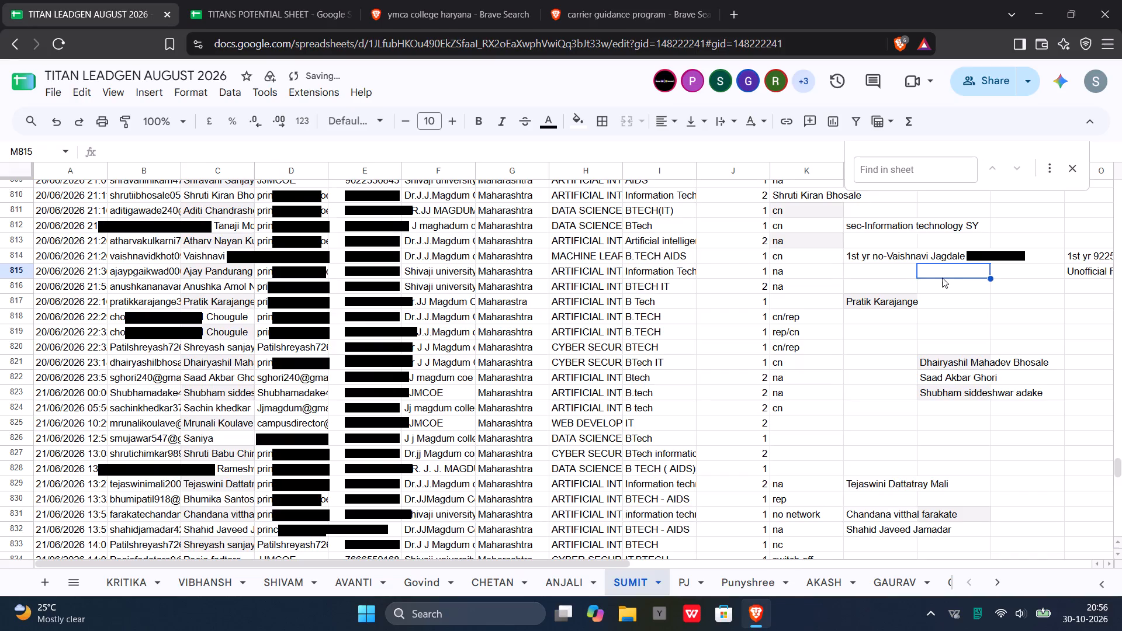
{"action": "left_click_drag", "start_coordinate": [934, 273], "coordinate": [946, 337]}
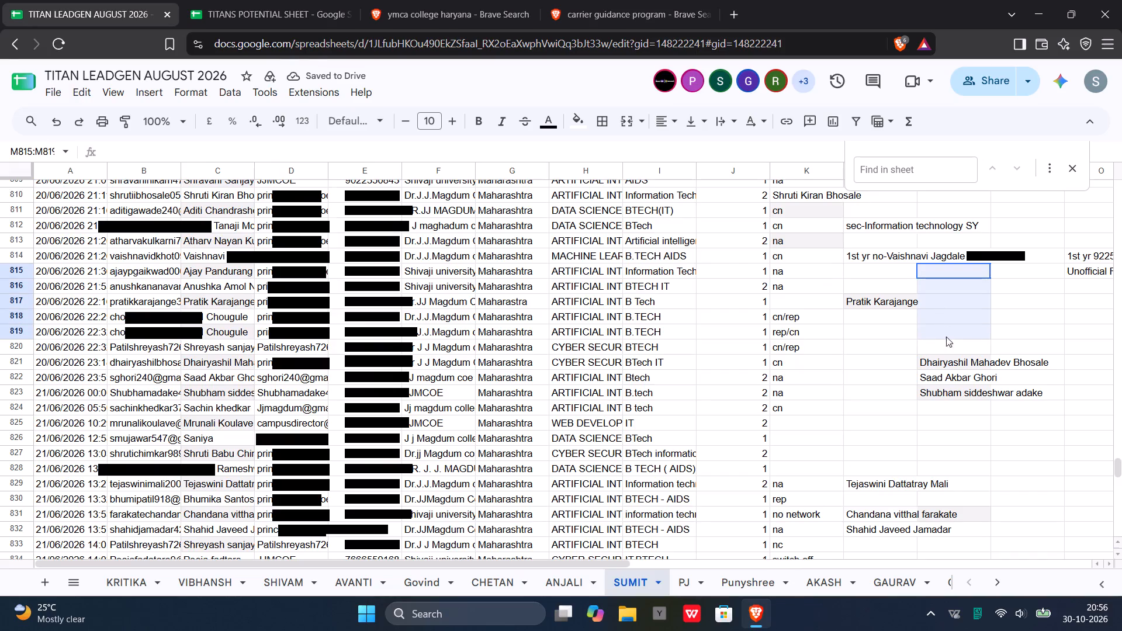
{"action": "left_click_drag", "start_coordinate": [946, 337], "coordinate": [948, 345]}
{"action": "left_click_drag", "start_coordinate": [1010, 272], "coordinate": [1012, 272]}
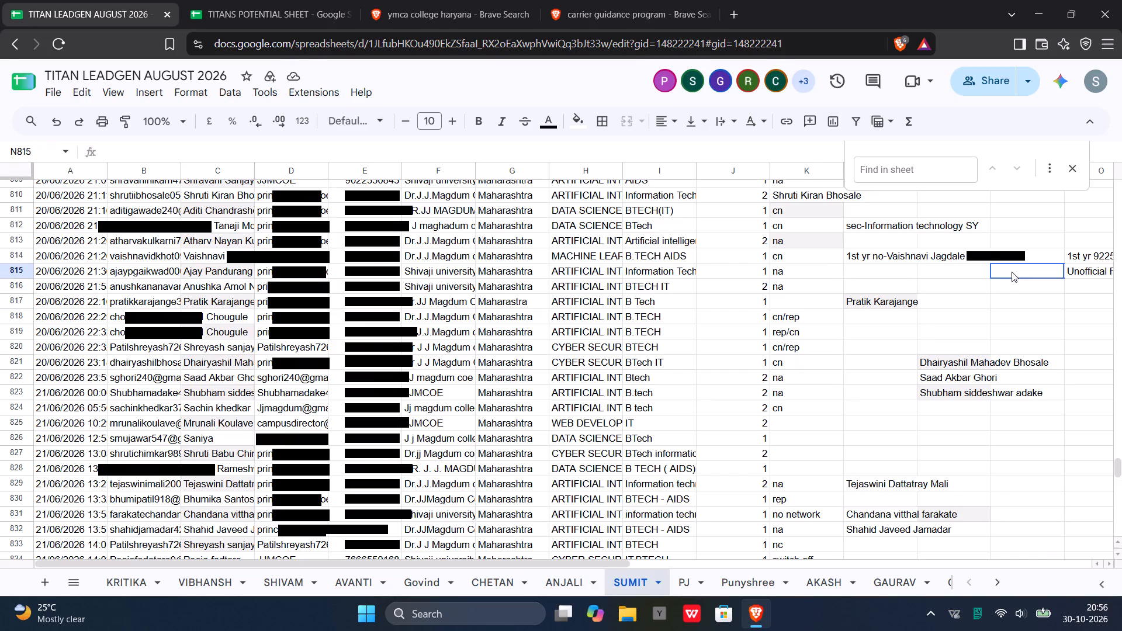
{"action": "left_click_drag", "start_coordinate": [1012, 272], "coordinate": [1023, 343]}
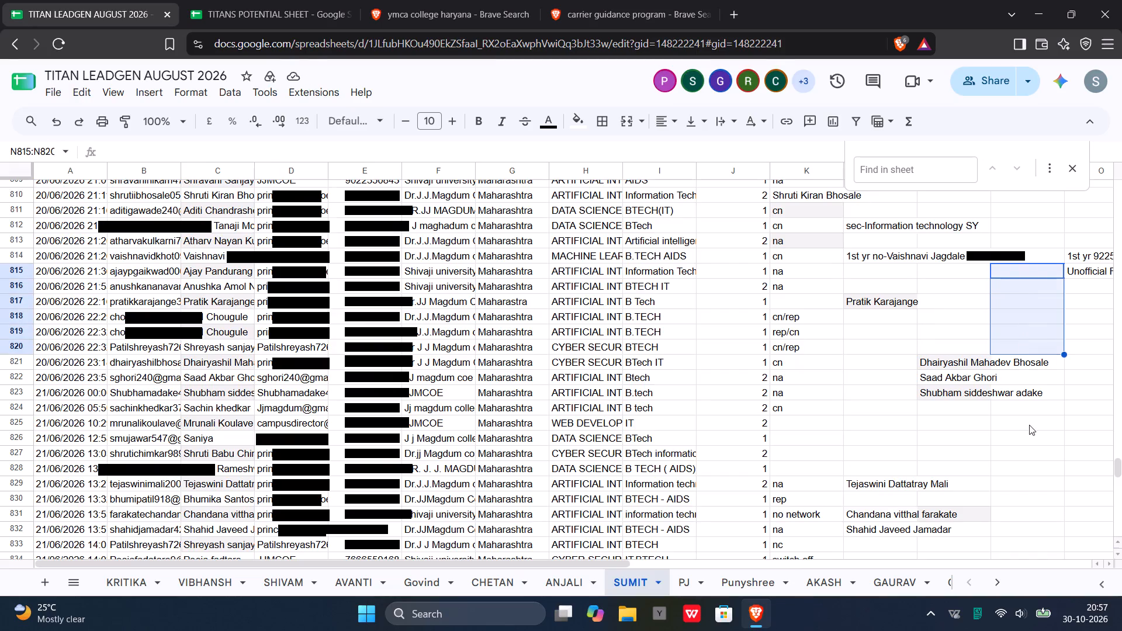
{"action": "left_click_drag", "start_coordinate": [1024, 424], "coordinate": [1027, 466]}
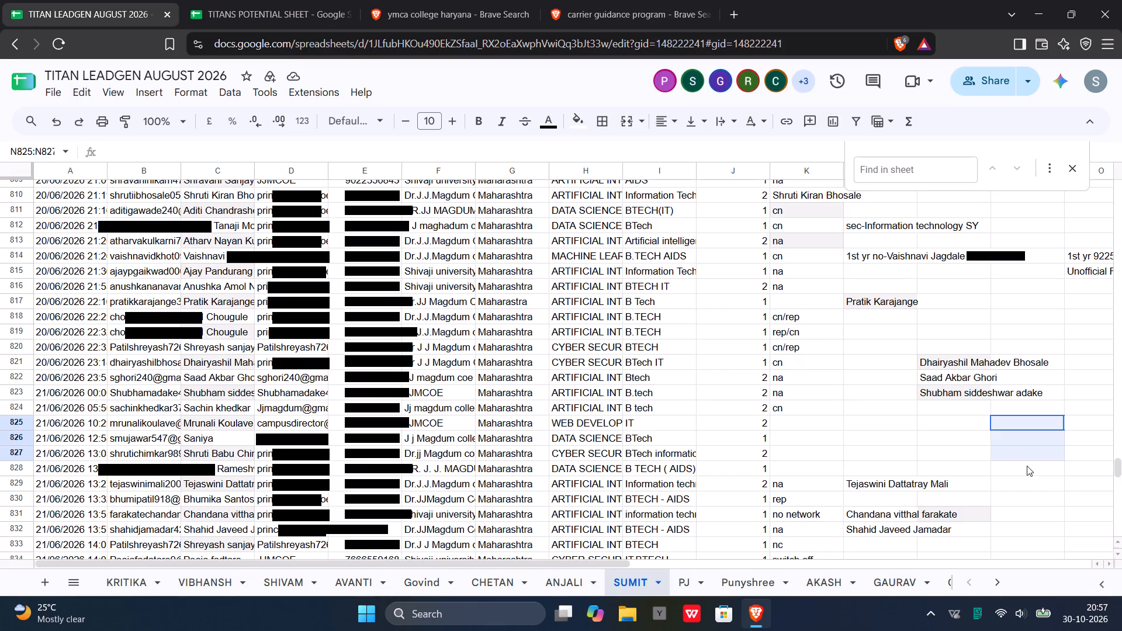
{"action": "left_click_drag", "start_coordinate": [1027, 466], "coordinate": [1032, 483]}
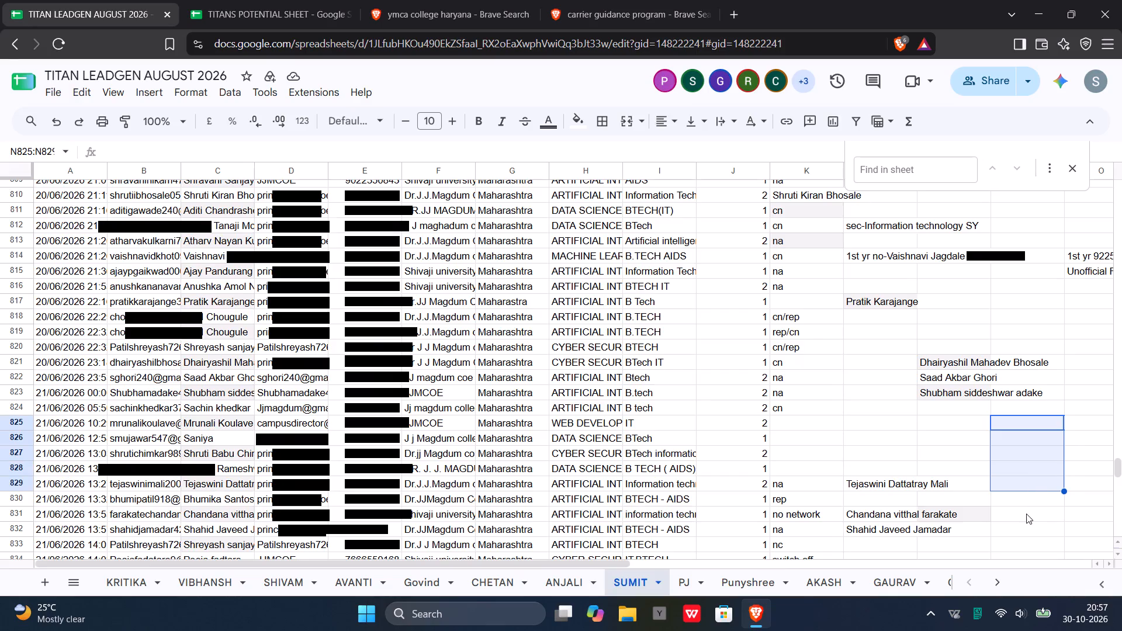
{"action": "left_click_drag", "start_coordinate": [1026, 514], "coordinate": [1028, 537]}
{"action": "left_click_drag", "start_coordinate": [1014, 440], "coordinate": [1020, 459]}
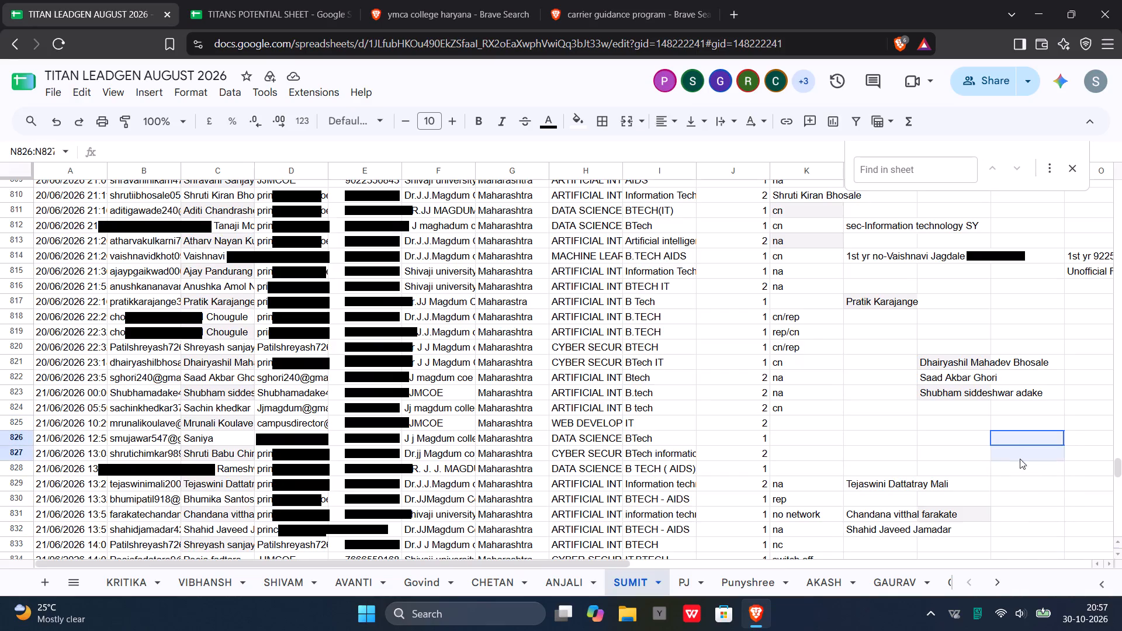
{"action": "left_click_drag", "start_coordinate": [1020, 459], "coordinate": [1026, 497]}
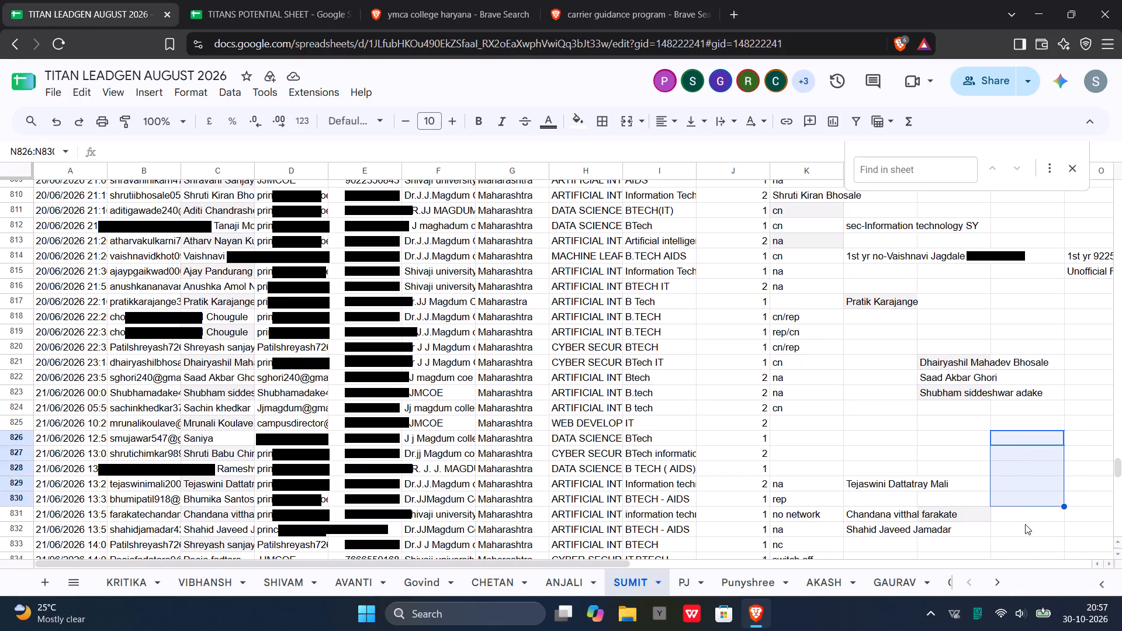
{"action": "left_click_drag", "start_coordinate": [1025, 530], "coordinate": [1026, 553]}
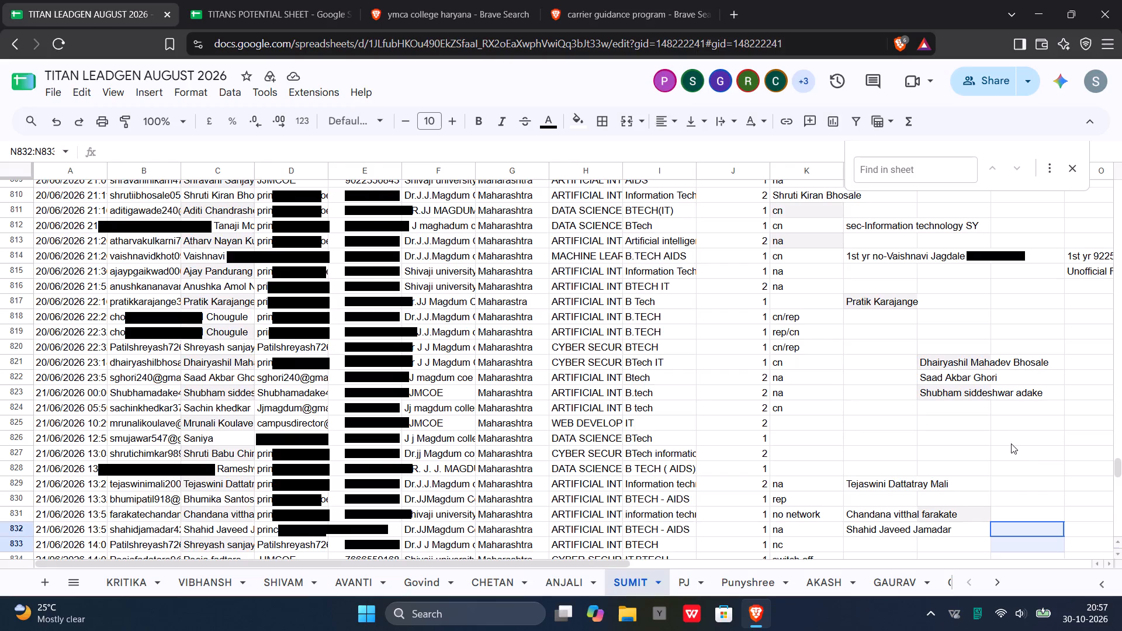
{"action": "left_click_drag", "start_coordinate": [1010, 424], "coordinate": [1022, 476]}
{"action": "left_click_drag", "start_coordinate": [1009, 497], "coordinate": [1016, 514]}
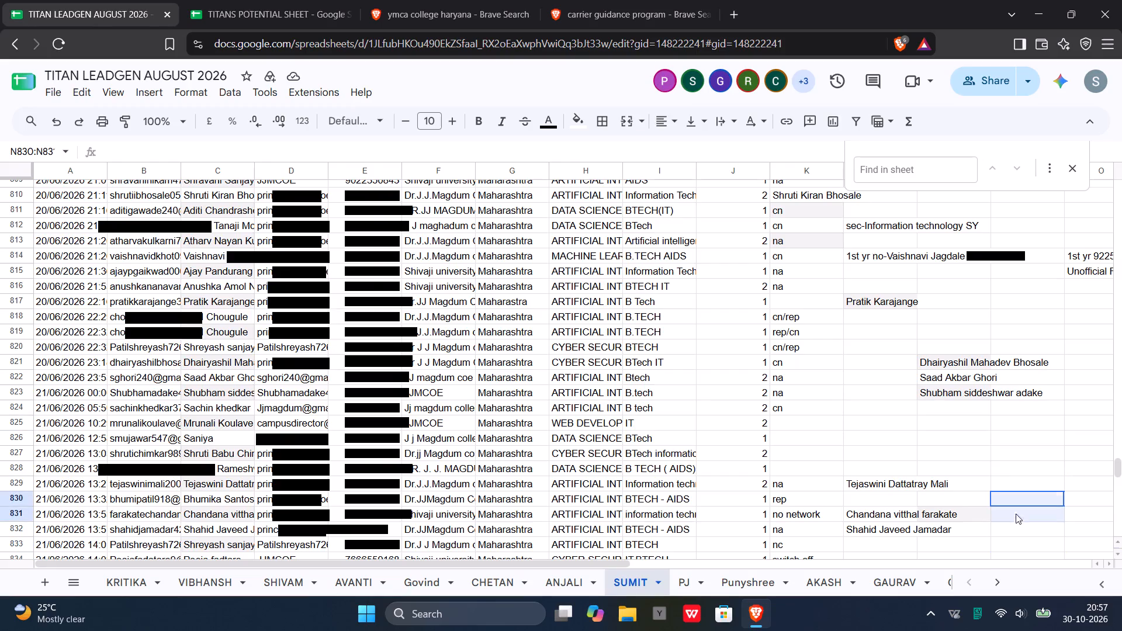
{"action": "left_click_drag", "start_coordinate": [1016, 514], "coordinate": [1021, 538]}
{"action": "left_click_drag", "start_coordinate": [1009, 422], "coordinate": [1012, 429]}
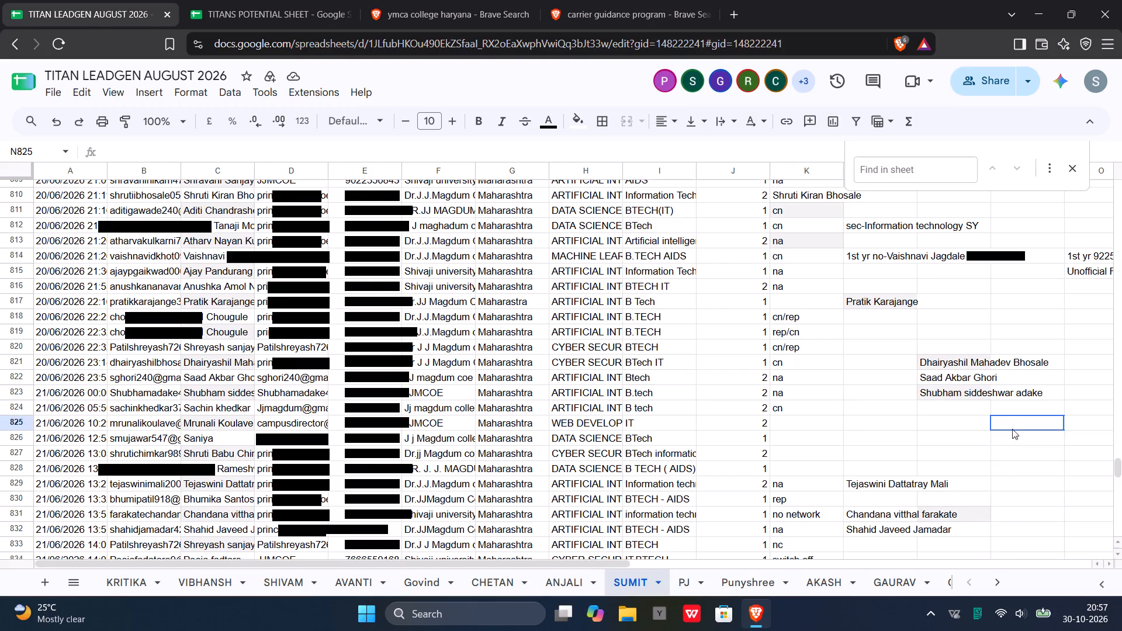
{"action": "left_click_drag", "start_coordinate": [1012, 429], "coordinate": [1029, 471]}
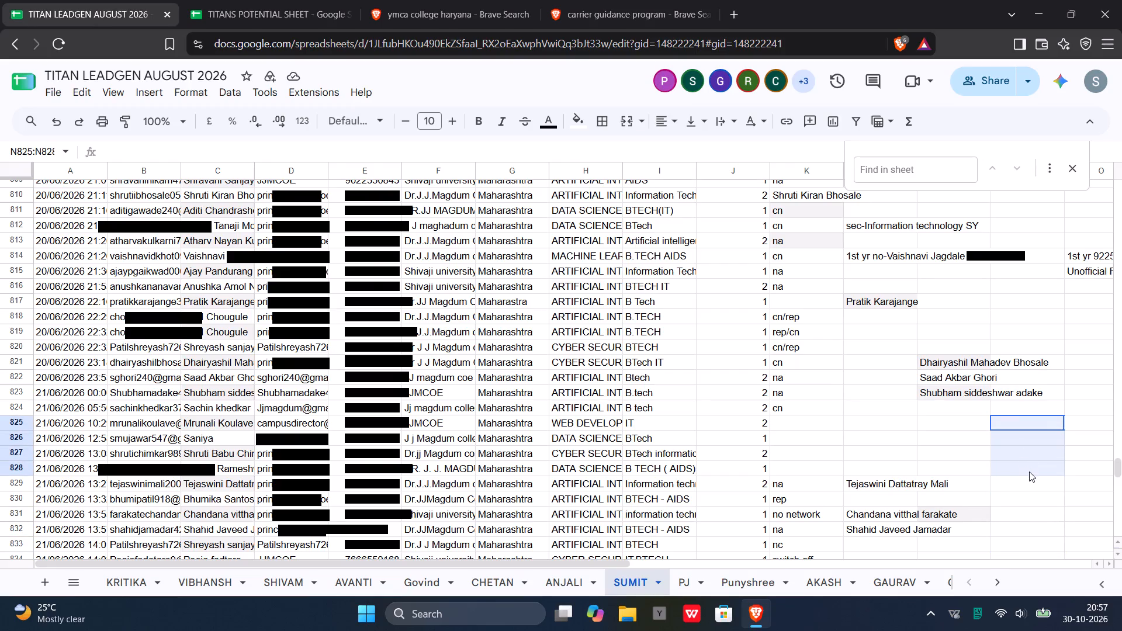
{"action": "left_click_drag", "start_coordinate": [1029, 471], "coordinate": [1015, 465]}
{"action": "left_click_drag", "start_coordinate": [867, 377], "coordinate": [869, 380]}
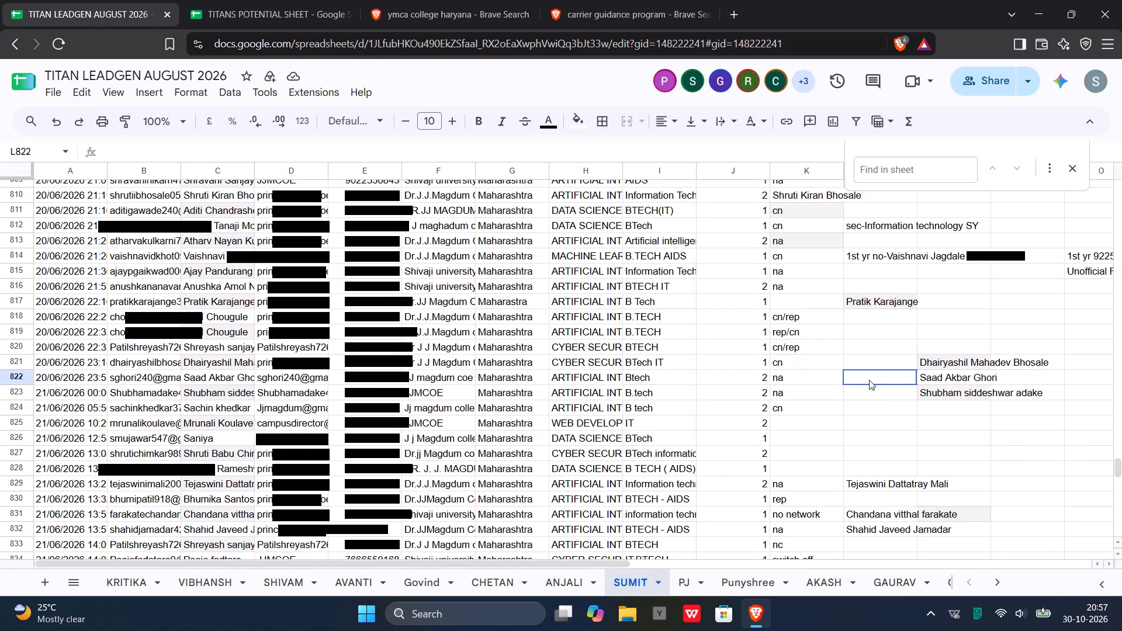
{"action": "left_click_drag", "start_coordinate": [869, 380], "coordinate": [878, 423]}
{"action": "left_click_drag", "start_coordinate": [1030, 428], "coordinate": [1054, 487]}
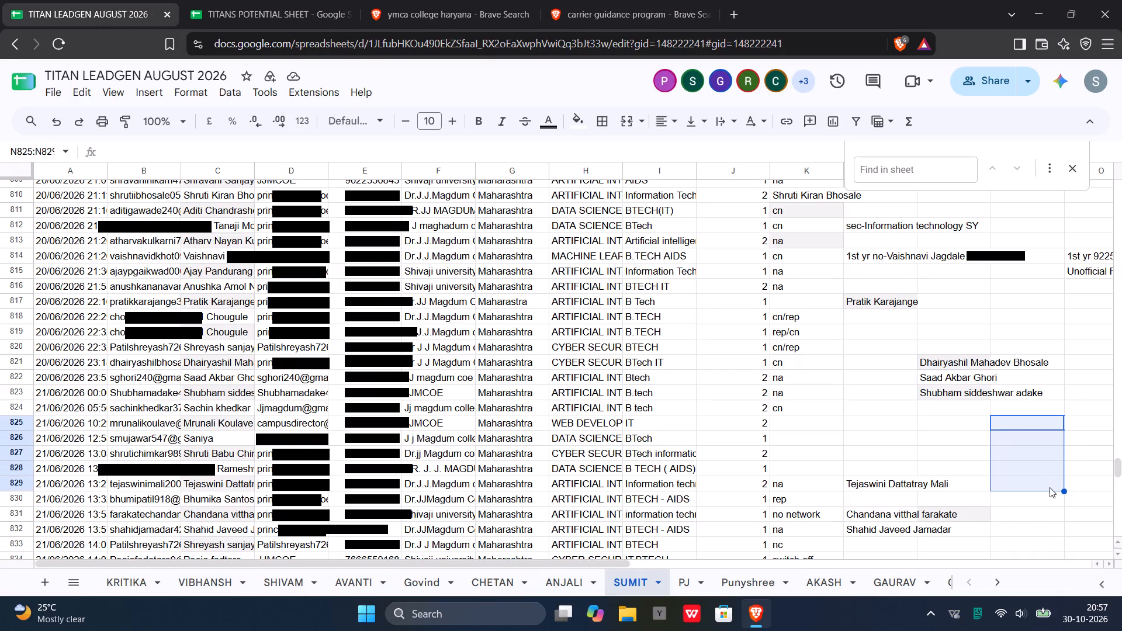
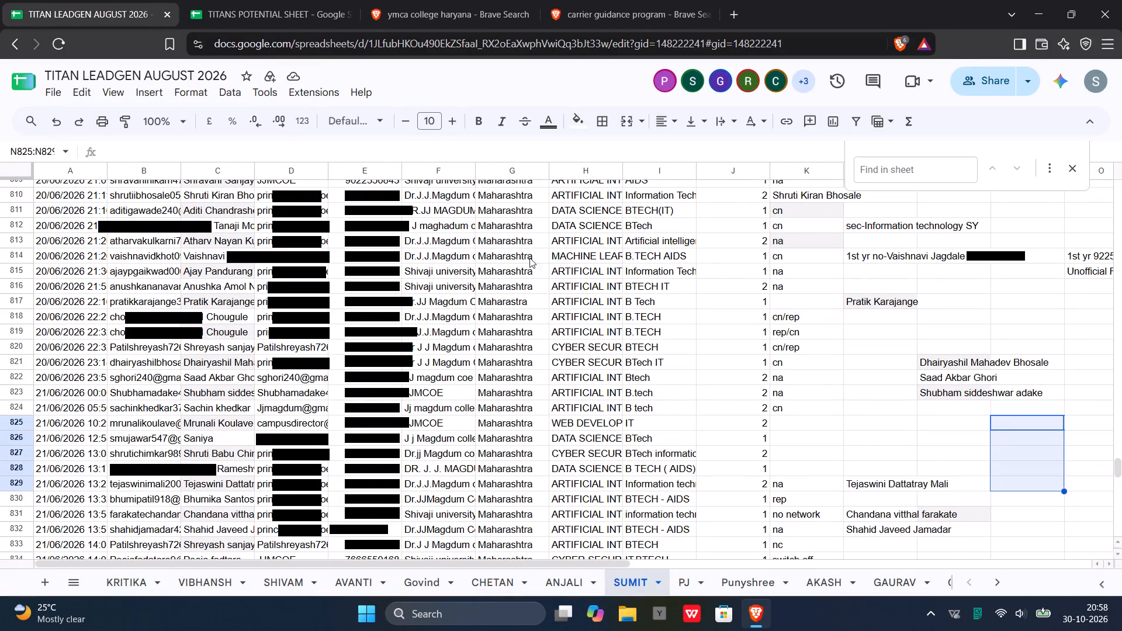
Review the column J values for the leads from row 822 up to row 812 on the SUMIT sheet.
{"action": "left_click", "coordinate": [707, 385]}
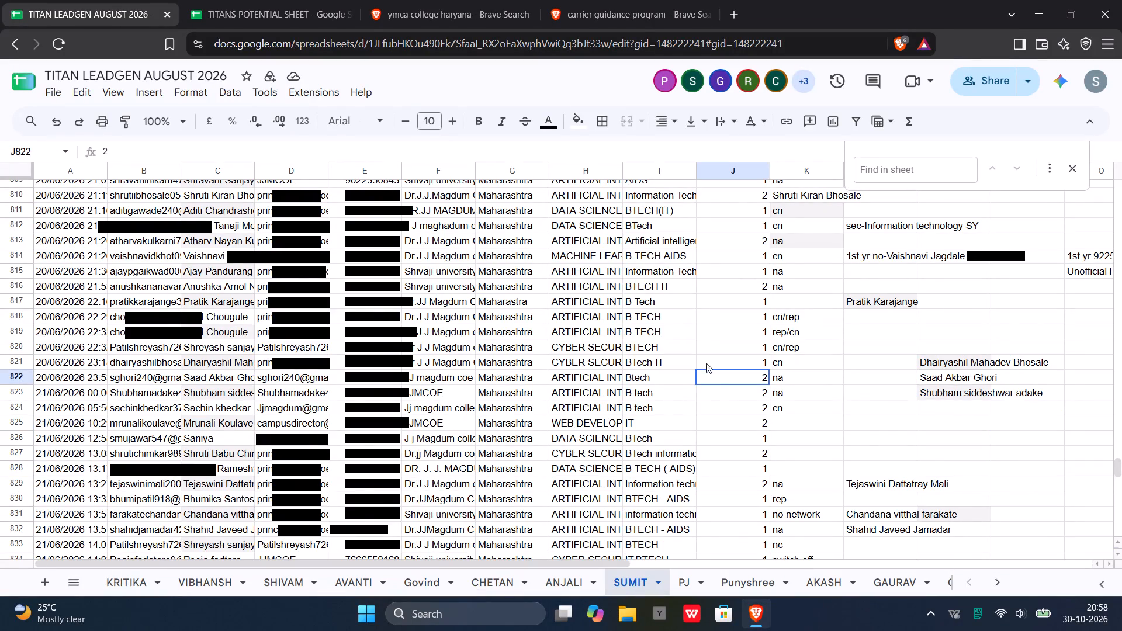
{"action": "left_click", "coordinate": [708, 355]}
{"action": "left_click", "coordinate": [713, 330]}
{"action": "left_click", "coordinate": [715, 311]}
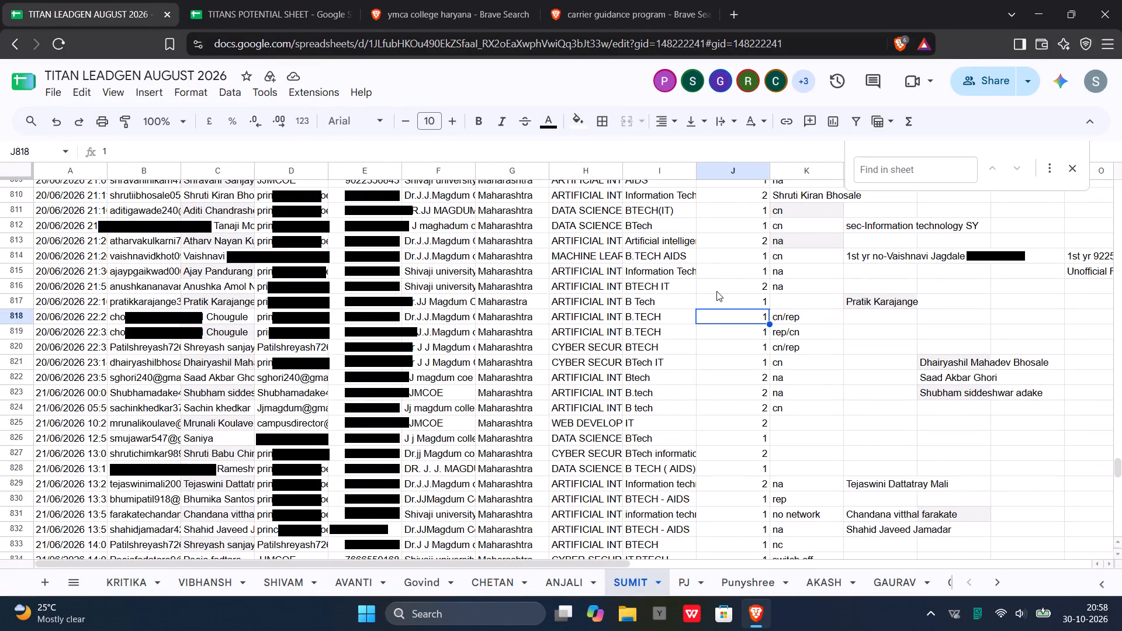
{"action": "left_click", "coordinate": [716, 291]}
{"action": "left_click", "coordinate": [718, 273]}
{"action": "left_click", "coordinate": [718, 259]}
{"action": "left_click", "coordinate": [716, 240]}
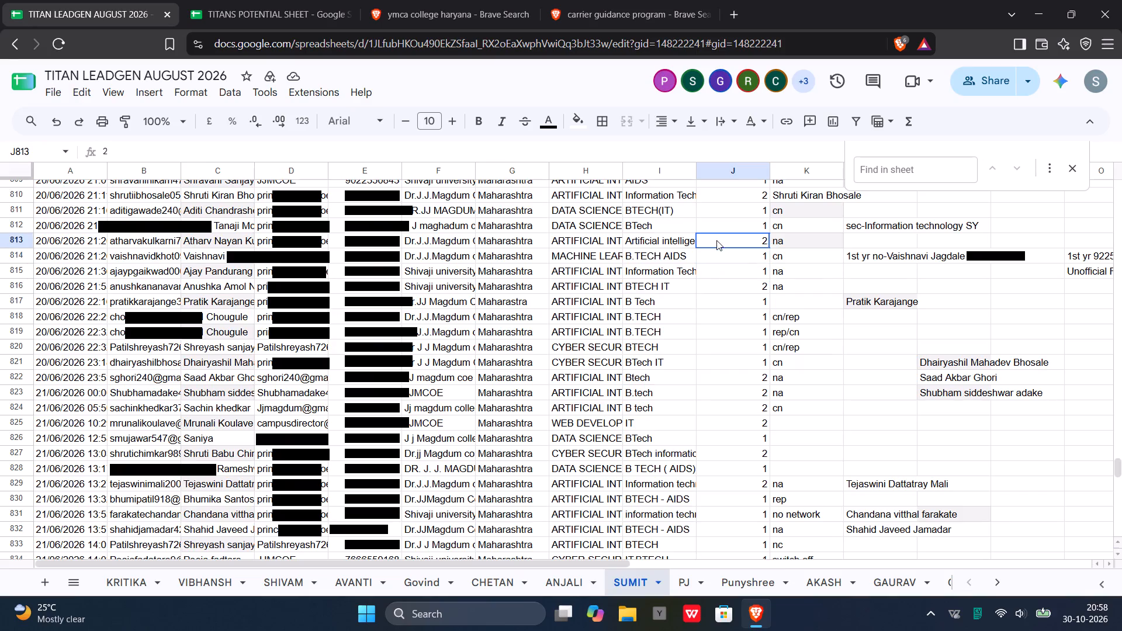
{"action": "left_click", "coordinate": [716, 227]}
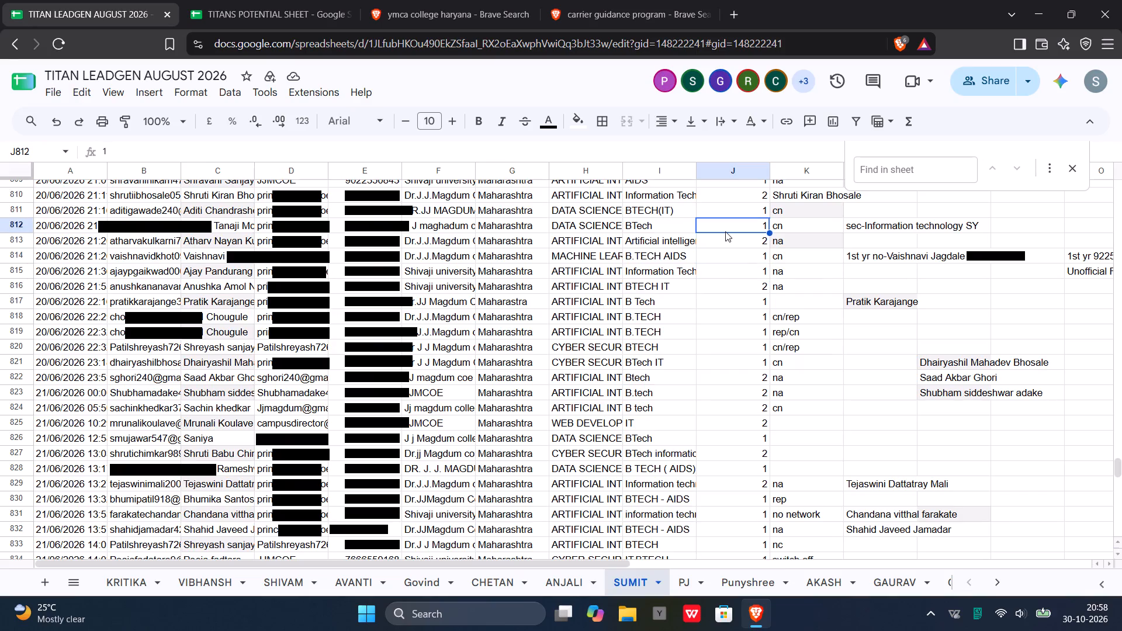
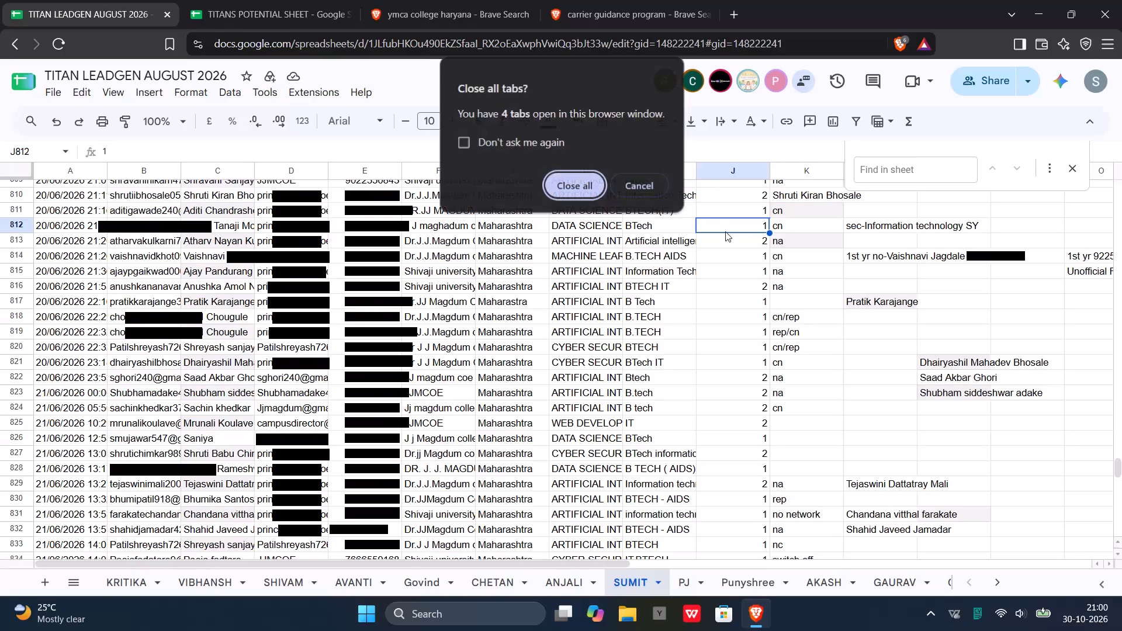
Close the browser window together with all its open tabs.
{"action": "left_click", "coordinate": [566, 185]}
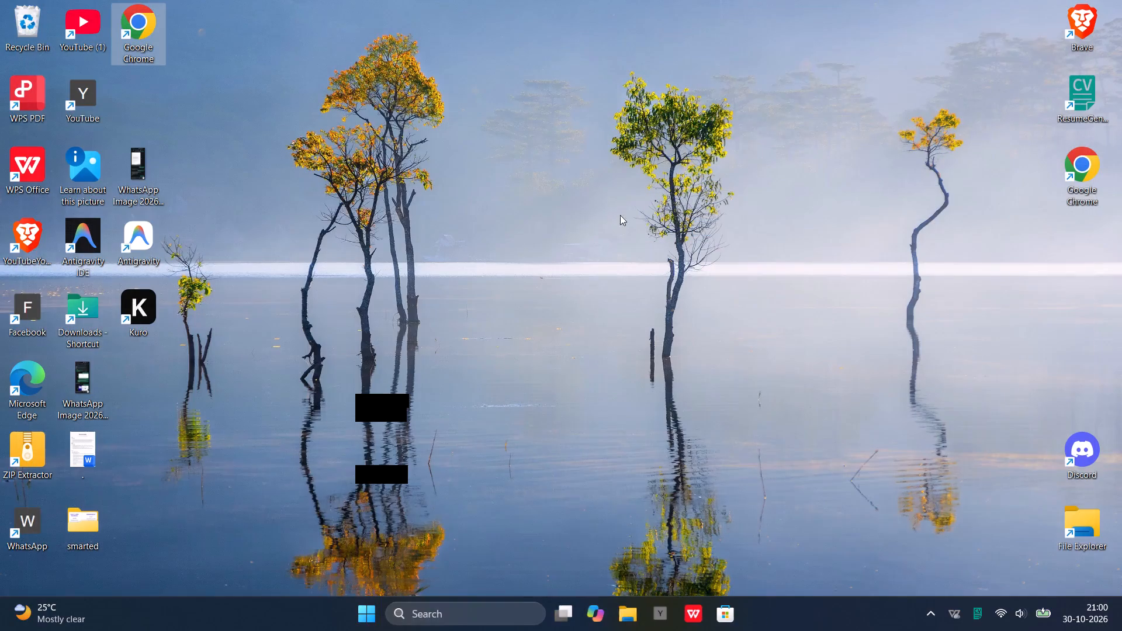
Shut down the computer from the desktop.
{"action": "key", "text": "alt+F4"}
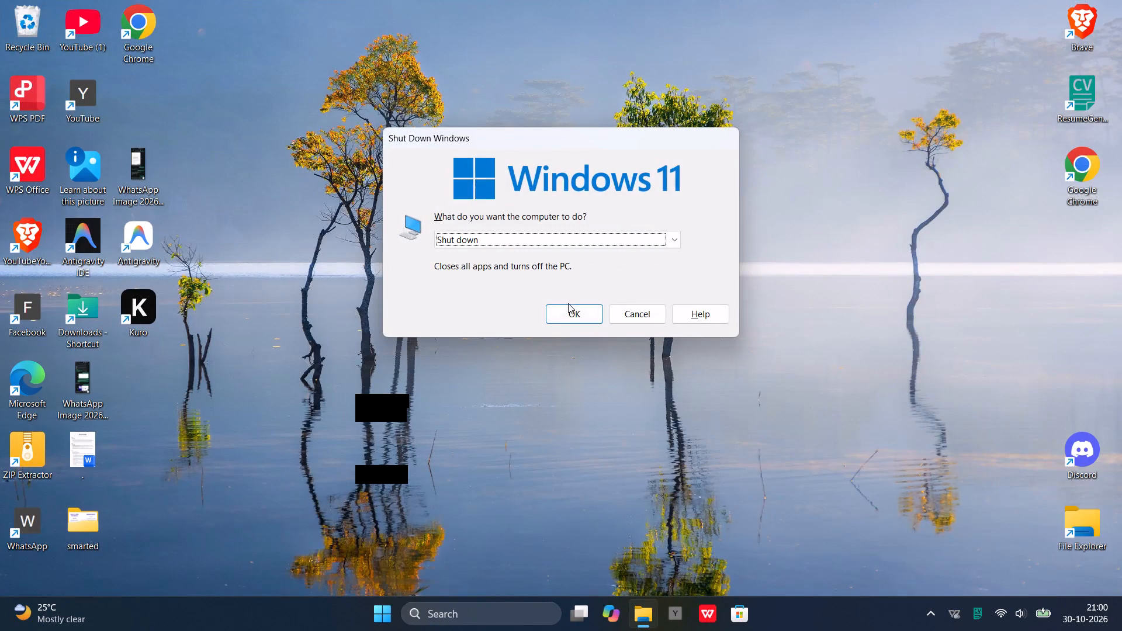
{"action": "left_click", "coordinate": [570, 313]}
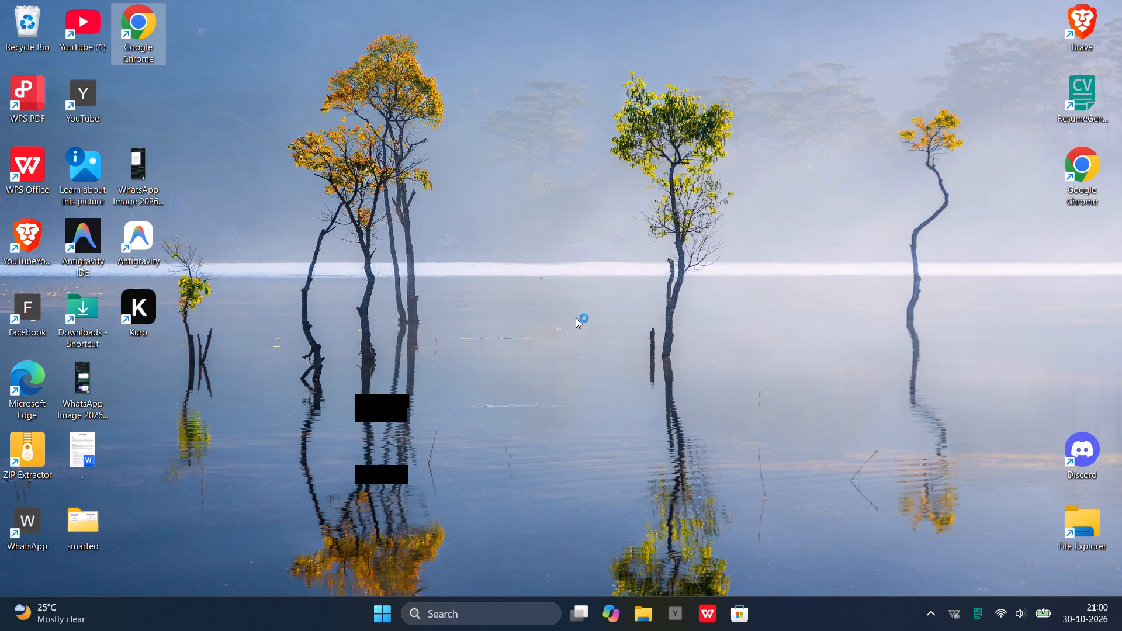